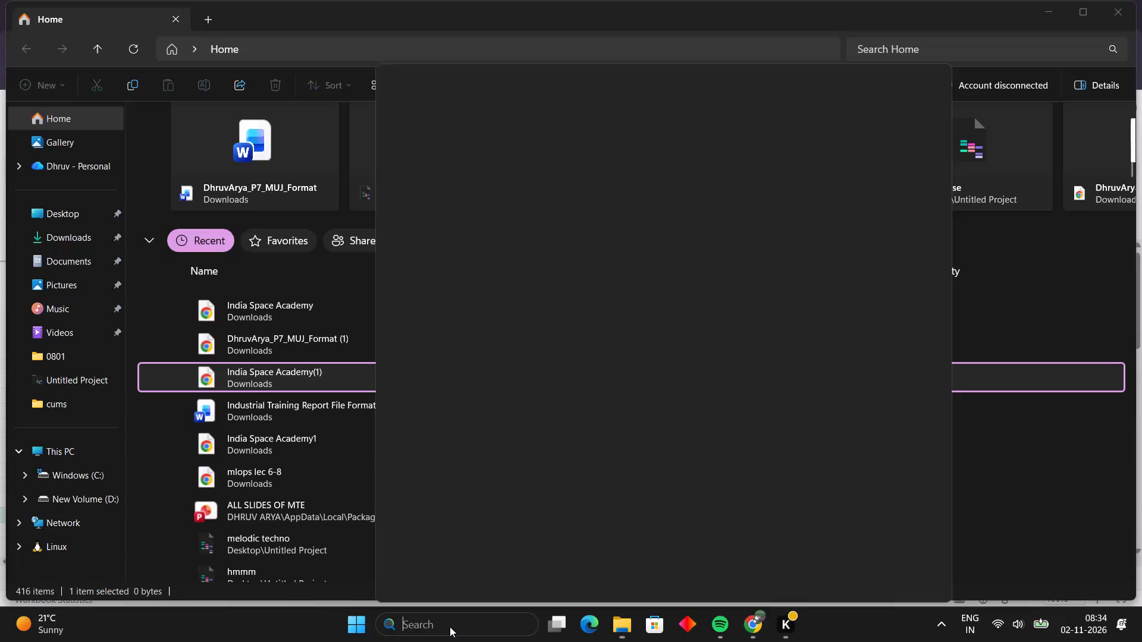
Open the P7_MUJ_Format industrial training report in Word from the recent documents.
click(501, 139)
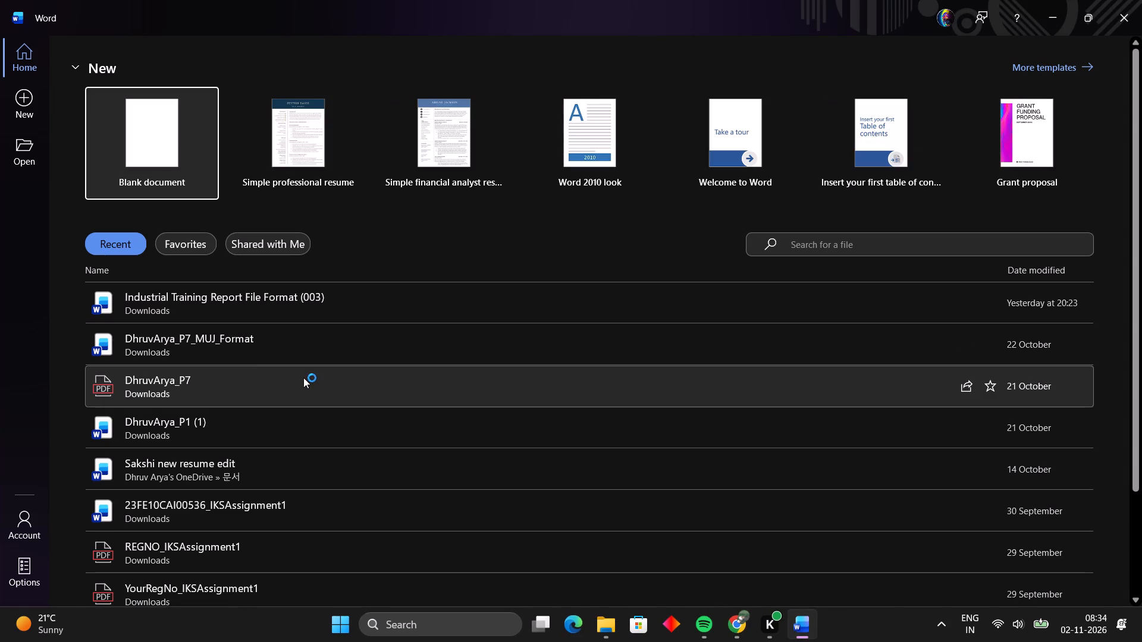
click(225, 345)
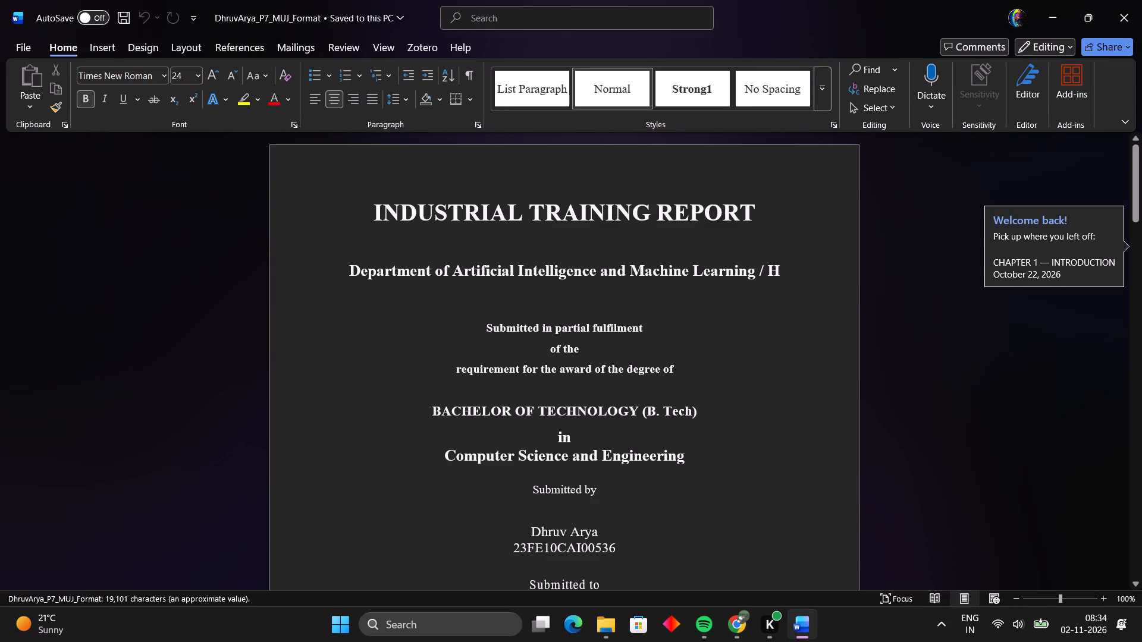
Look over the training report's cover page and declaration page.
scroll(453, 395, down, 5)
scroll(445, 408, up, 7)
scroll(444, 408, down, 5)
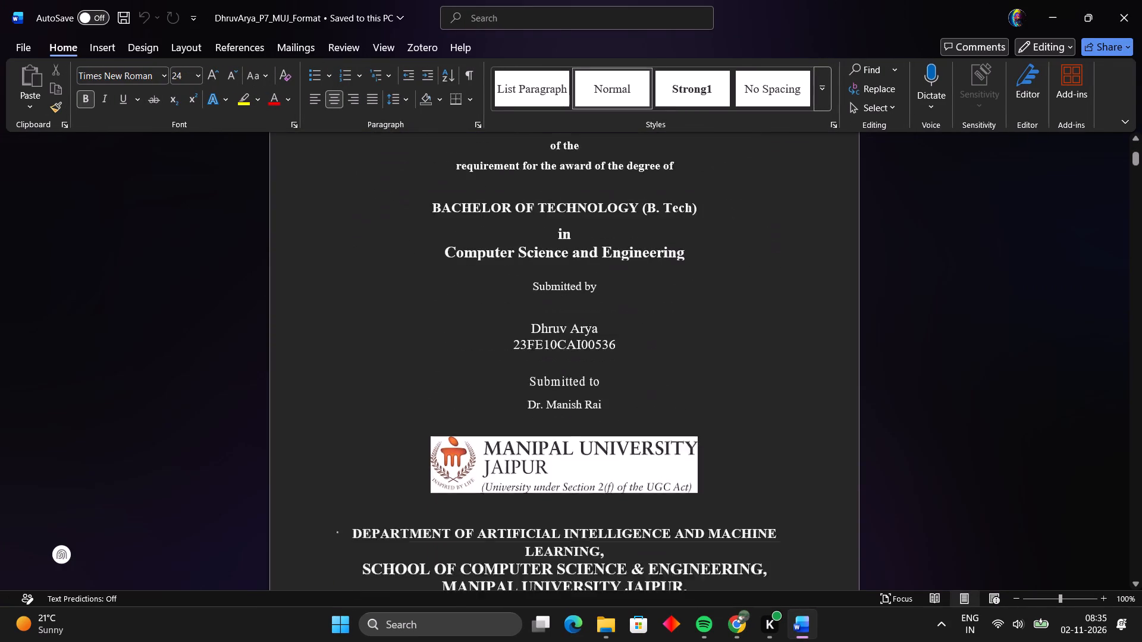
scroll(444, 408, down, 20)
scroll(444, 408, down, 3)
scroll(443, 408, up, 4)
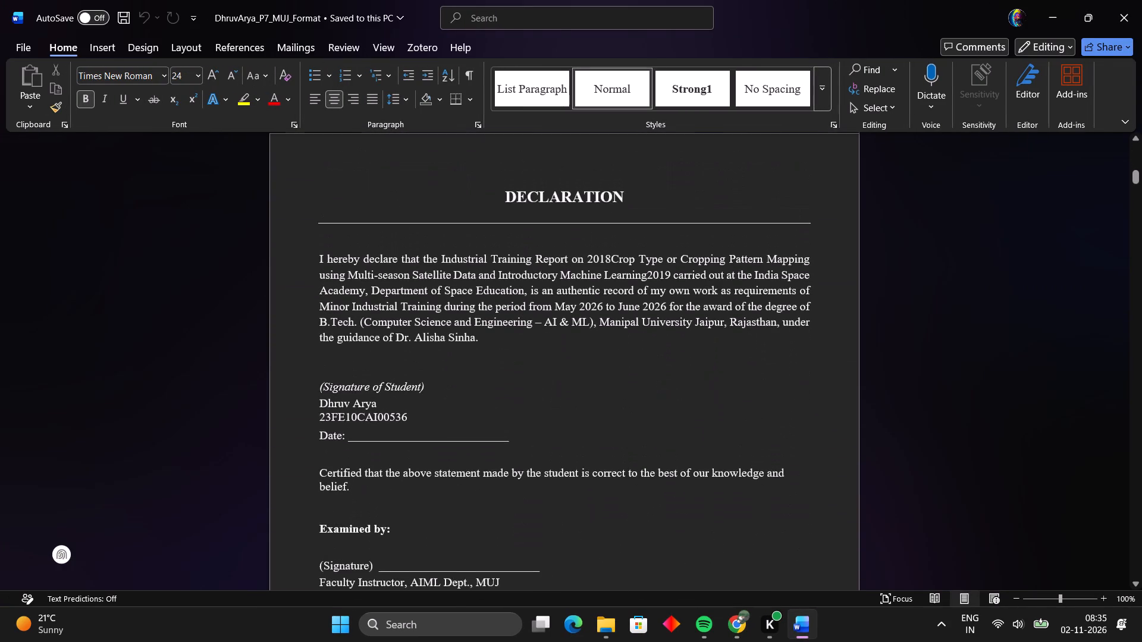
scroll(443, 408, down, 1)
Open the Industrial Training Report File Format (003) document from File Explorer's recent files.
click(601, 624)
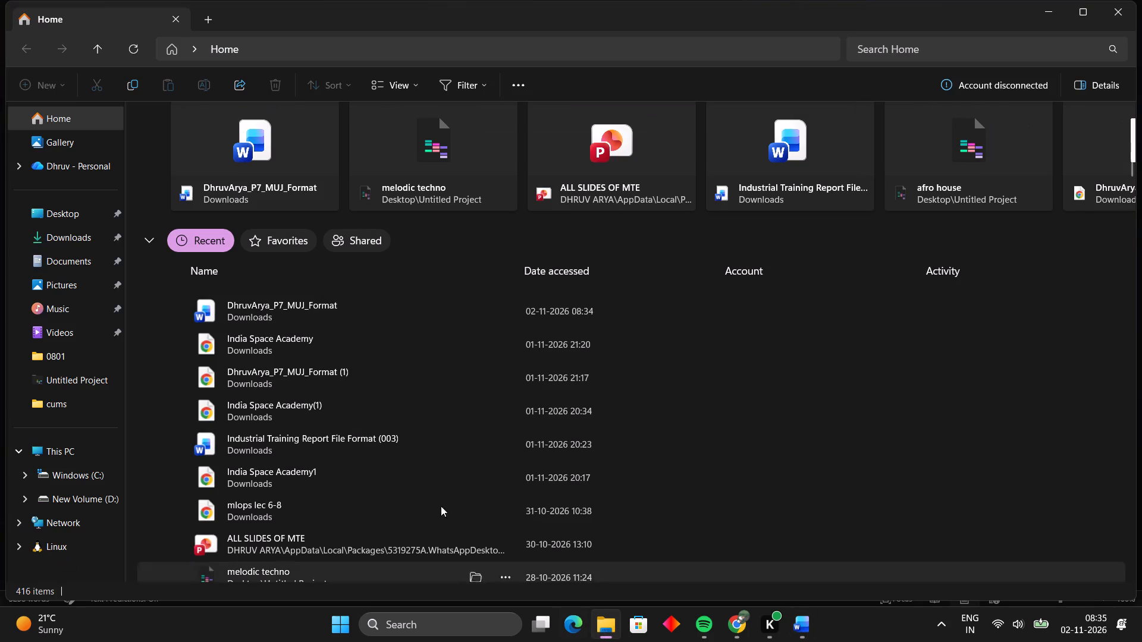
double_click(340, 442)
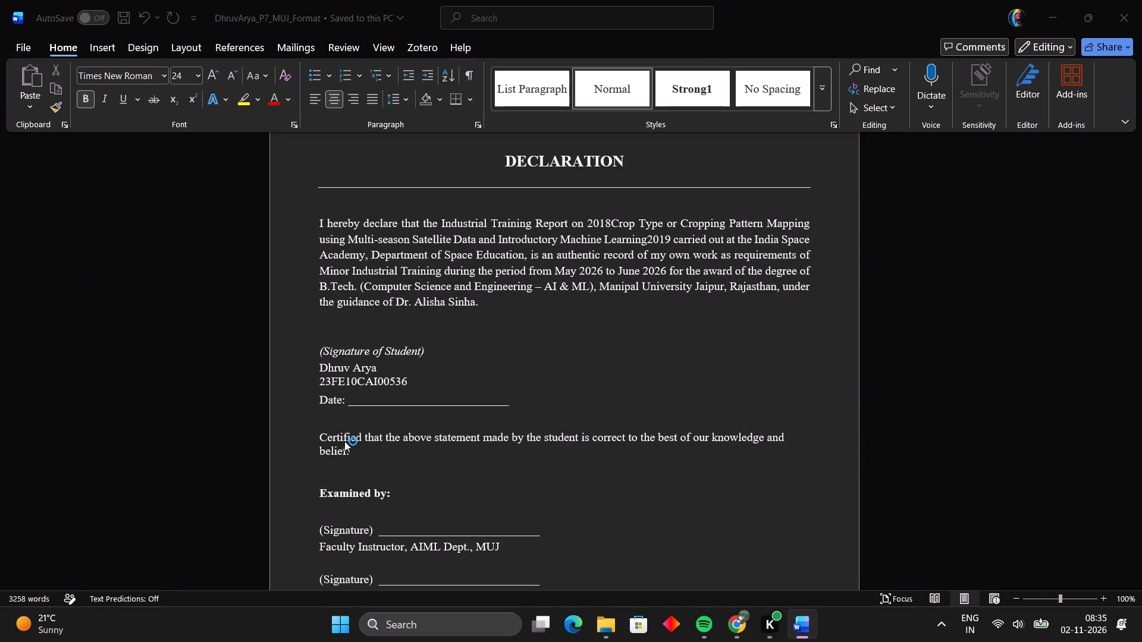
Examine the required component order for application and research-oriented projects in the format guide, and close the guide.
scroll(514, 403, down, 4)
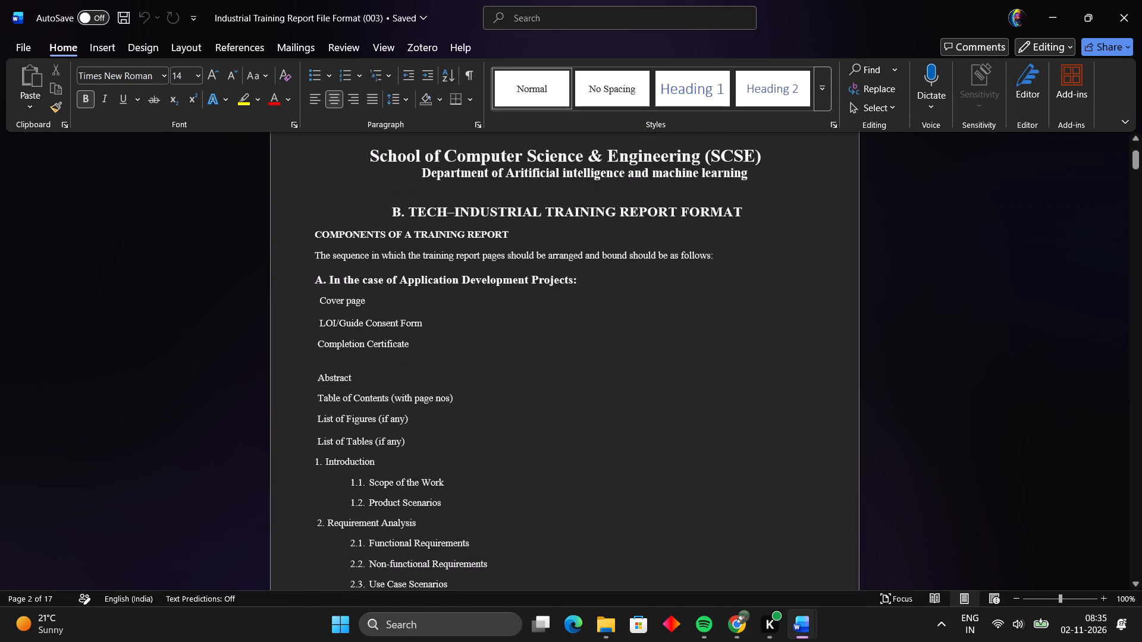
scroll(514, 402, down, 8)
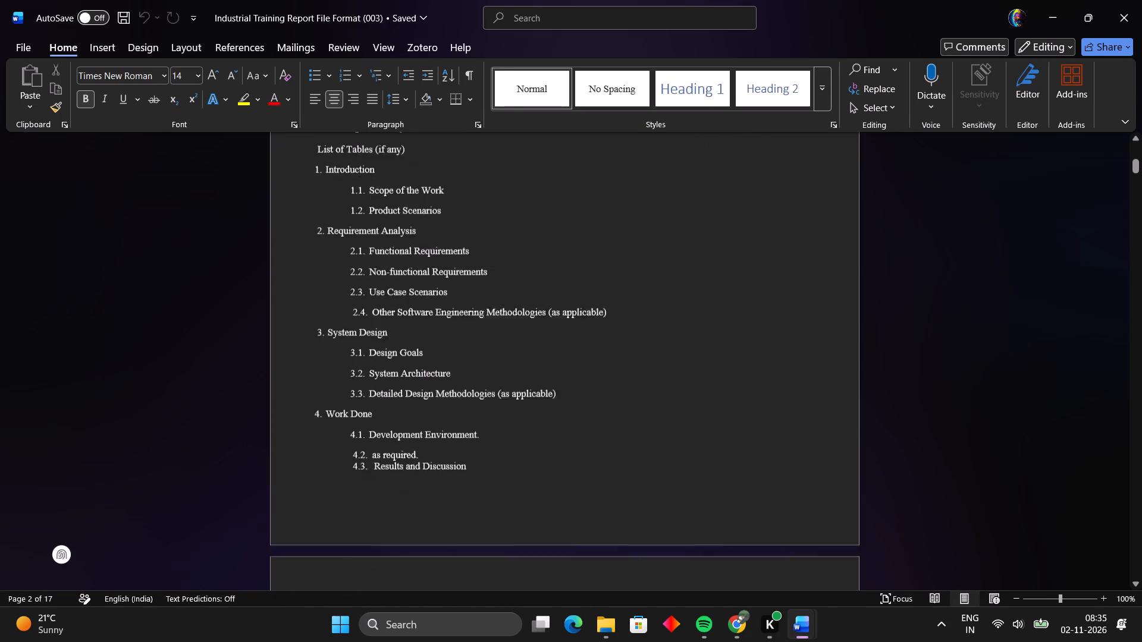
scroll(514, 402, down, 14)
scroll(514, 402, up, 2)
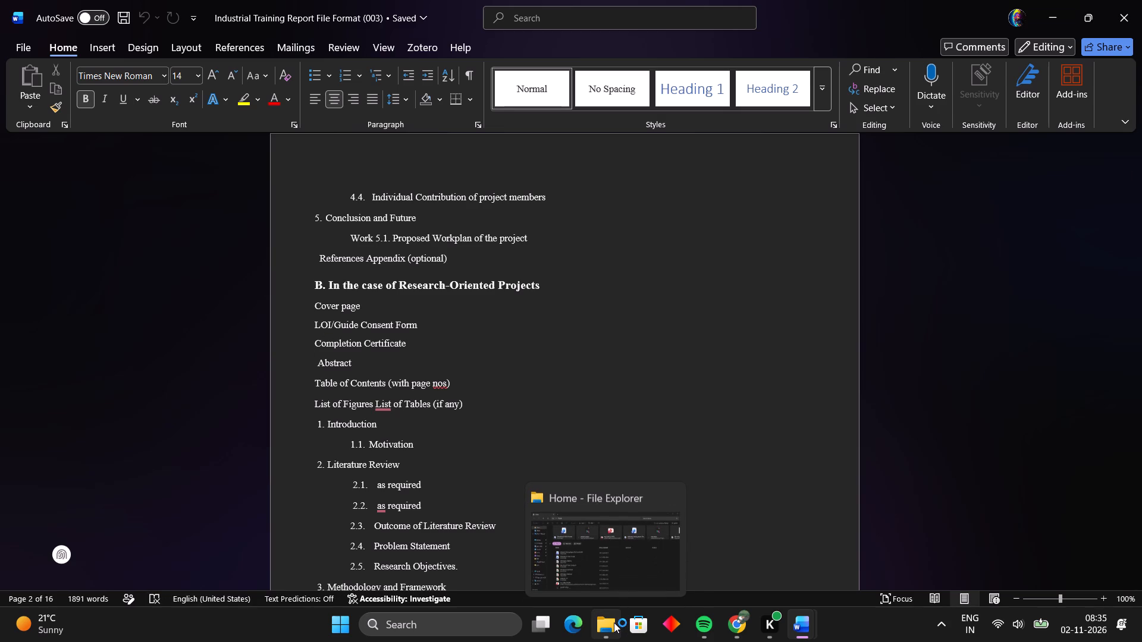
scroll(670, 462, down, 3)
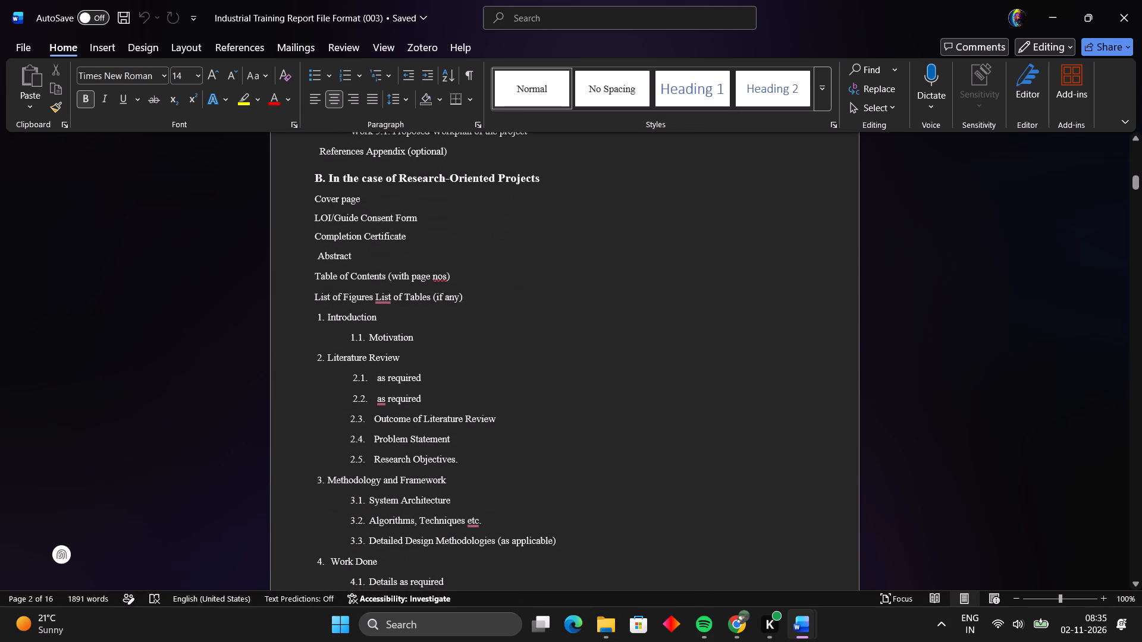
scroll(670, 462, down, 3)
click(1137, 4)
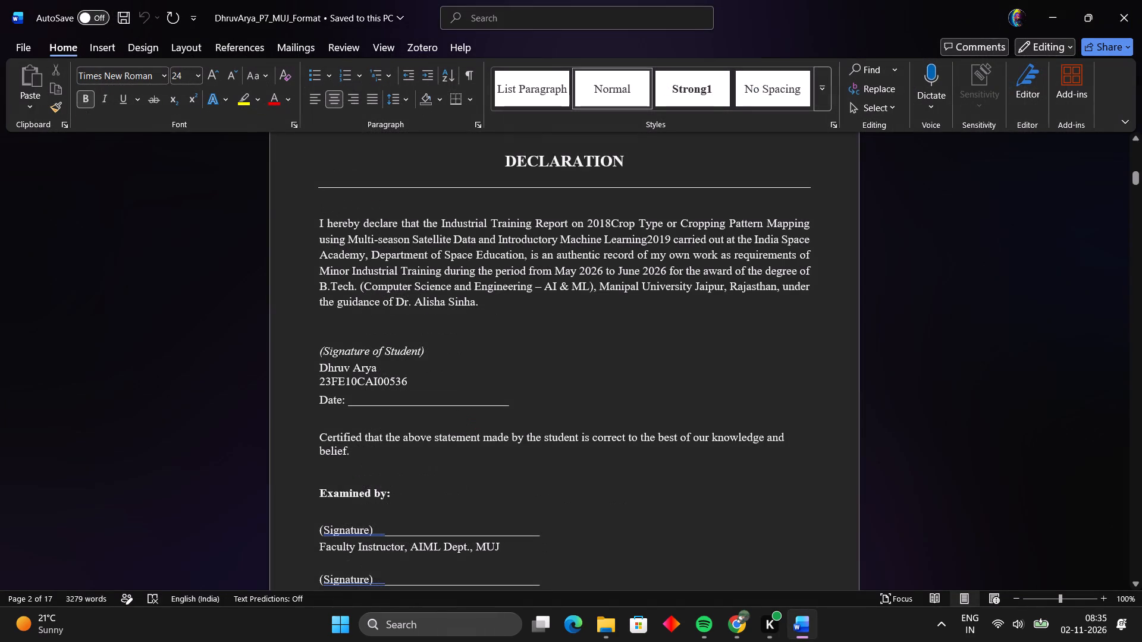
Review the training report's front pages from the cover through the declaration and abstract, checking which components they contain.
scroll(576, 315, up, 5)
scroll(576, 316, down, 7)
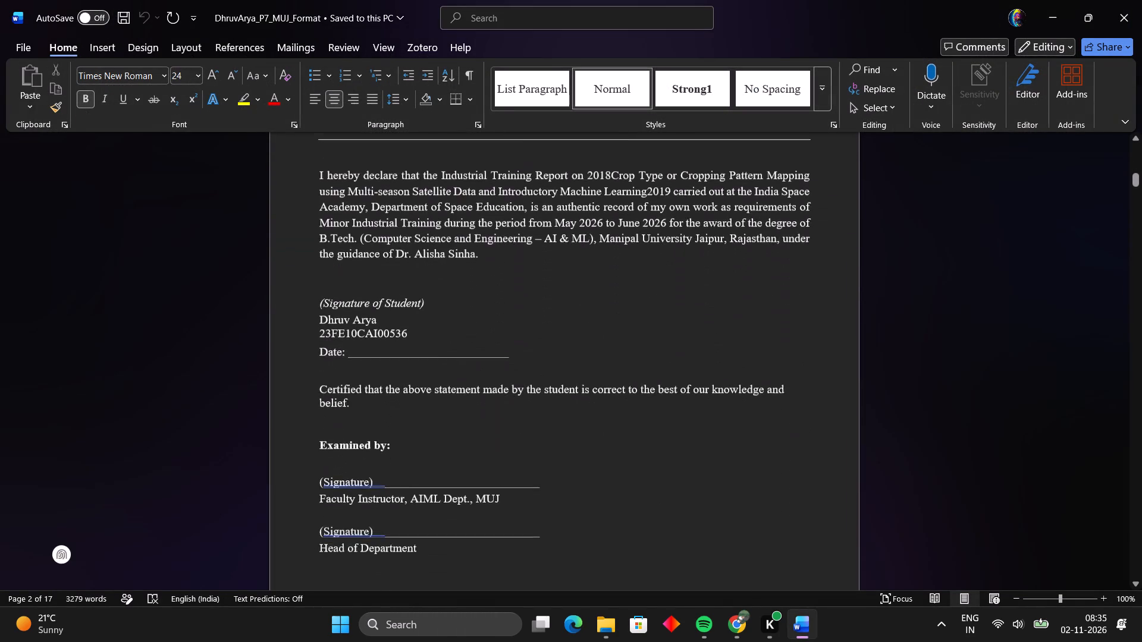
scroll(576, 316, up, 20)
scroll(576, 316, up, 13)
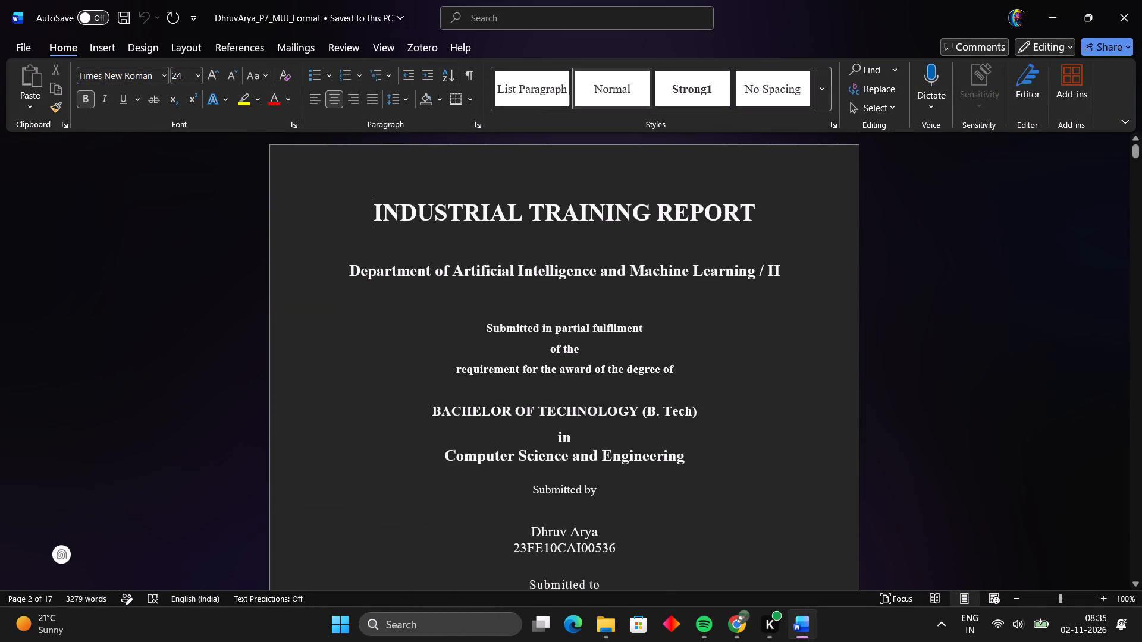
scroll(576, 316, down, 20)
scroll(576, 316, down, 5)
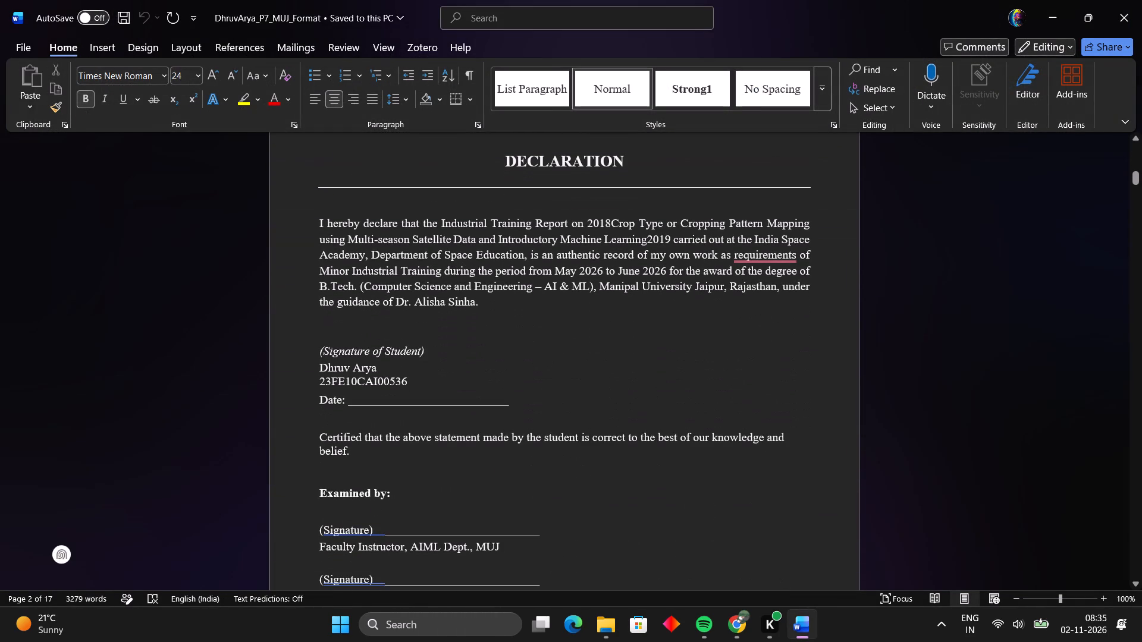
scroll(576, 316, up, 3)
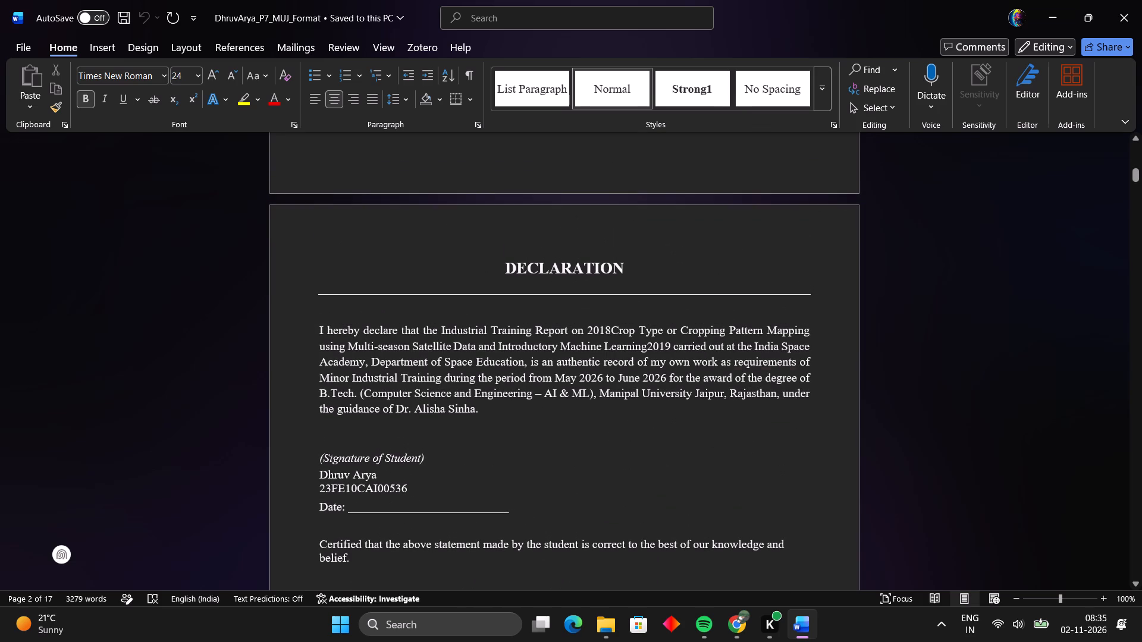
scroll(576, 316, down, 5)
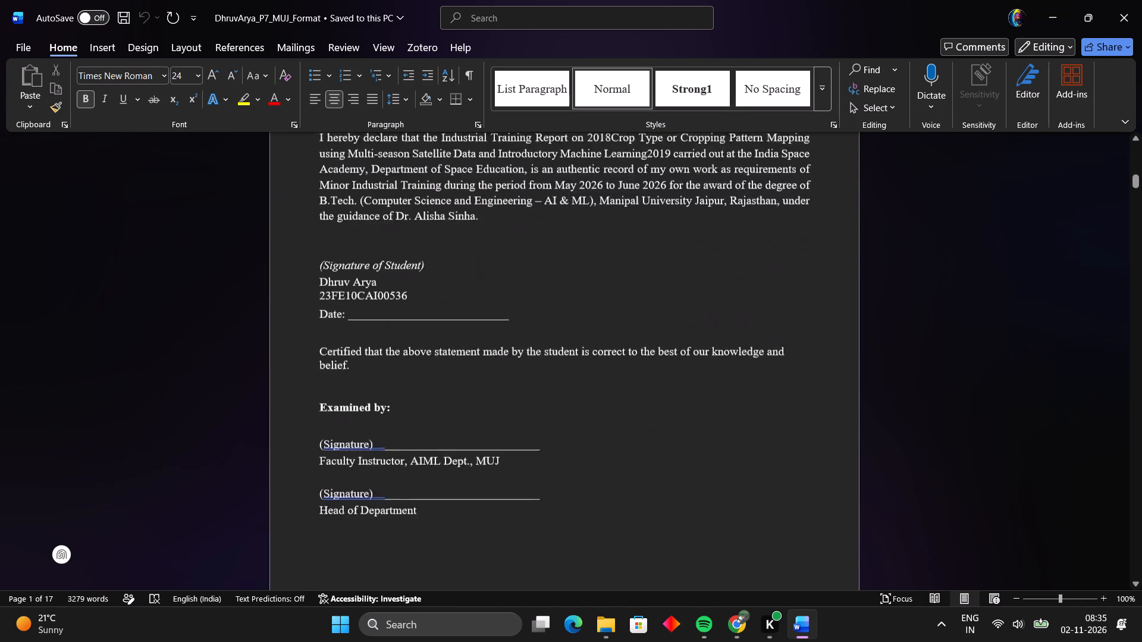
scroll(576, 316, down, 18)
scroll(576, 316, down, 17)
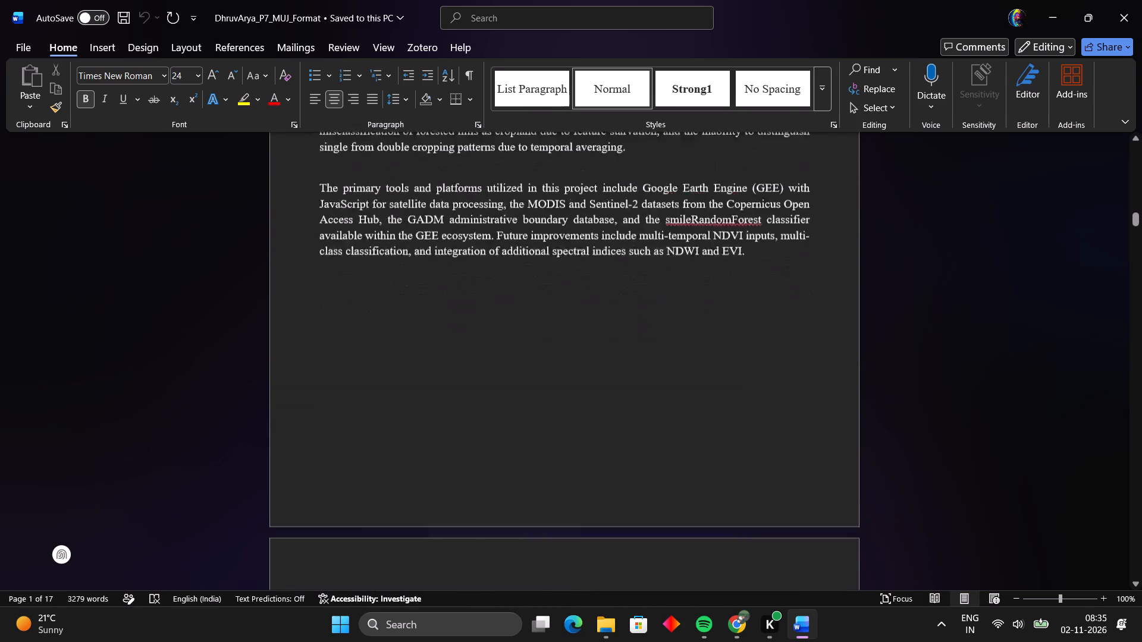
scroll(576, 316, down, 9)
scroll(576, 316, up, 20)
scroll(576, 316, up, 14)
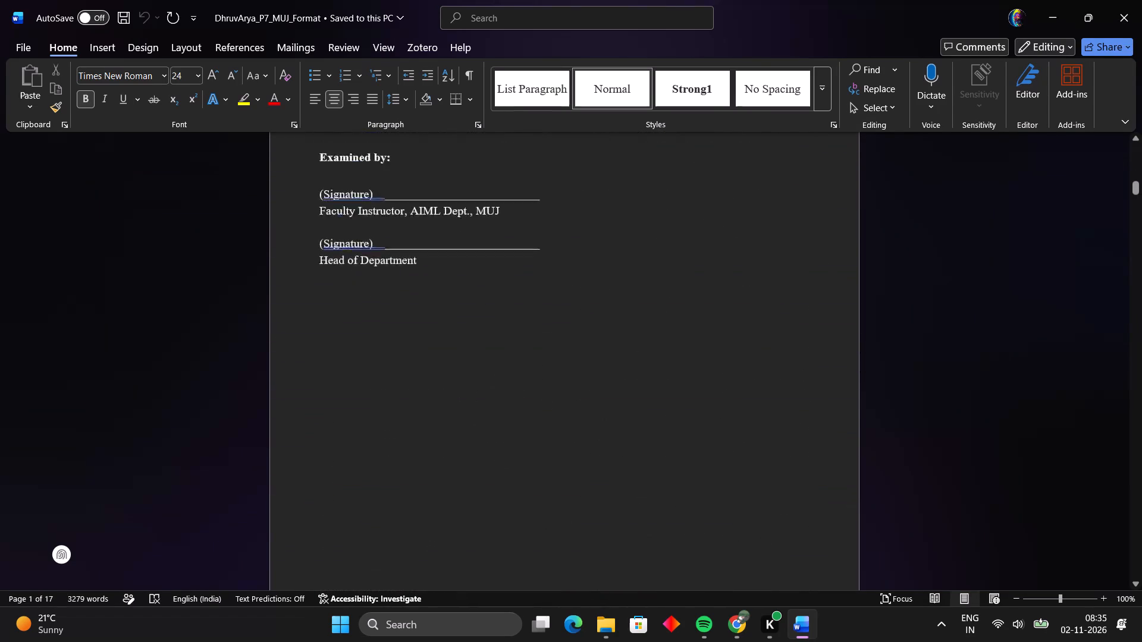
scroll(576, 316, up, 9)
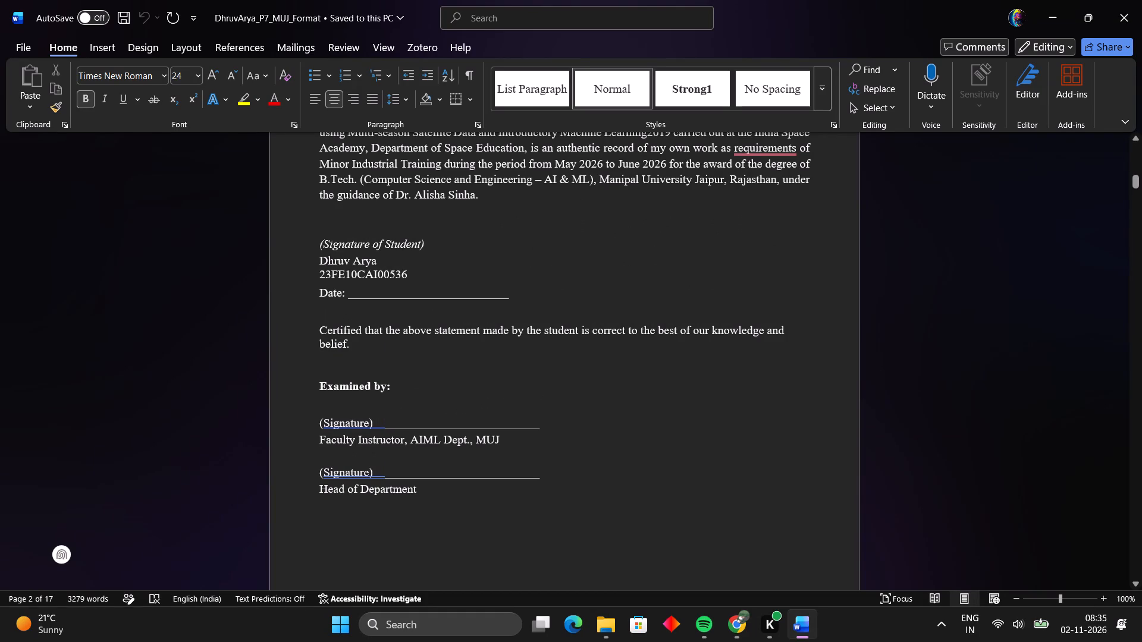
scroll(428, 494, up, 5)
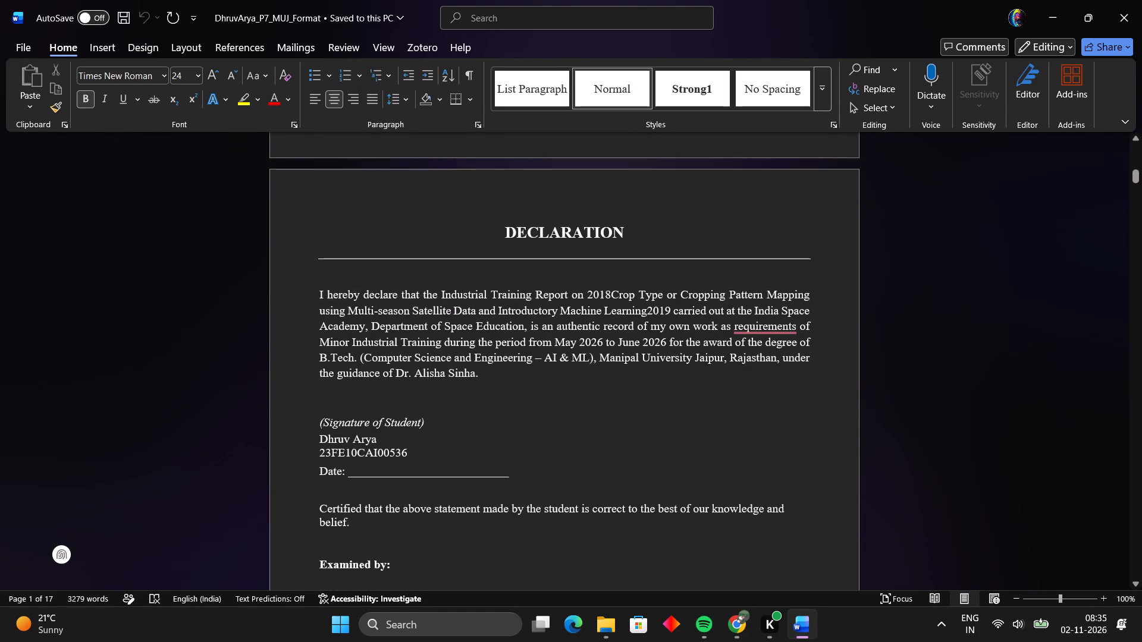
Open the India Space Academy PDF from File Explorer's recent files with Word just once, converting it to an editable document.
click(605, 630)
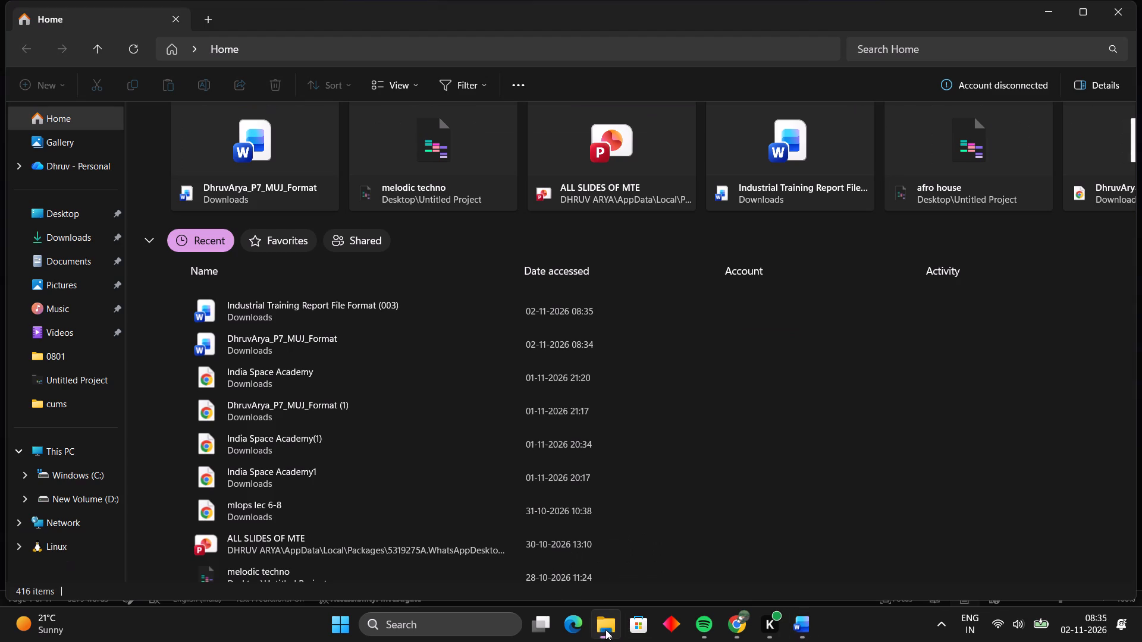
right_click(282, 371)
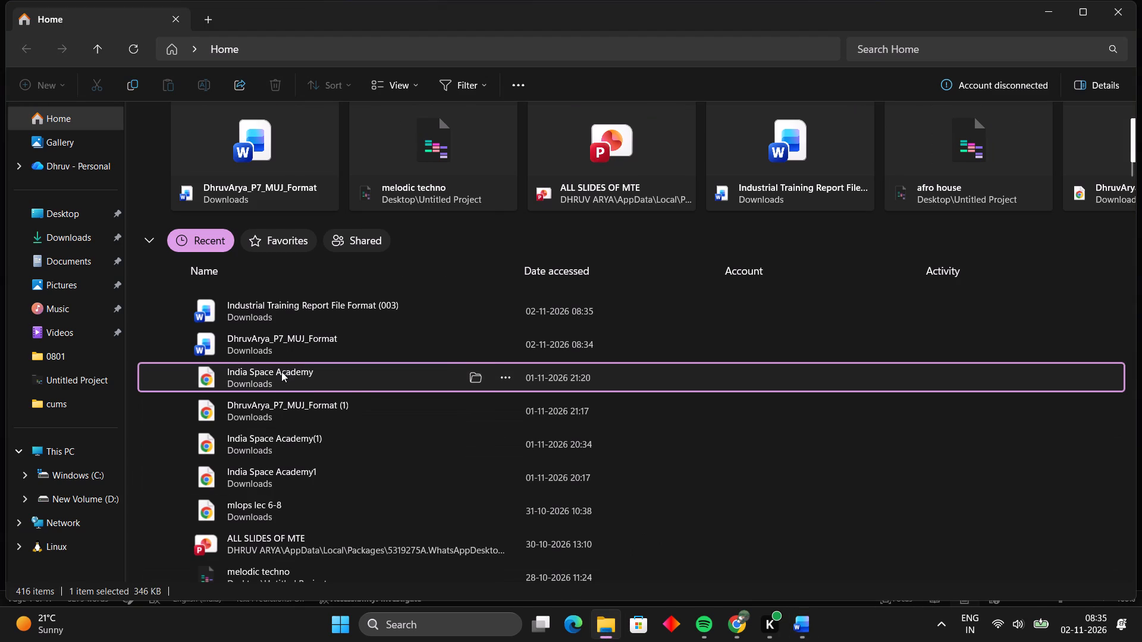
click(370, 251)
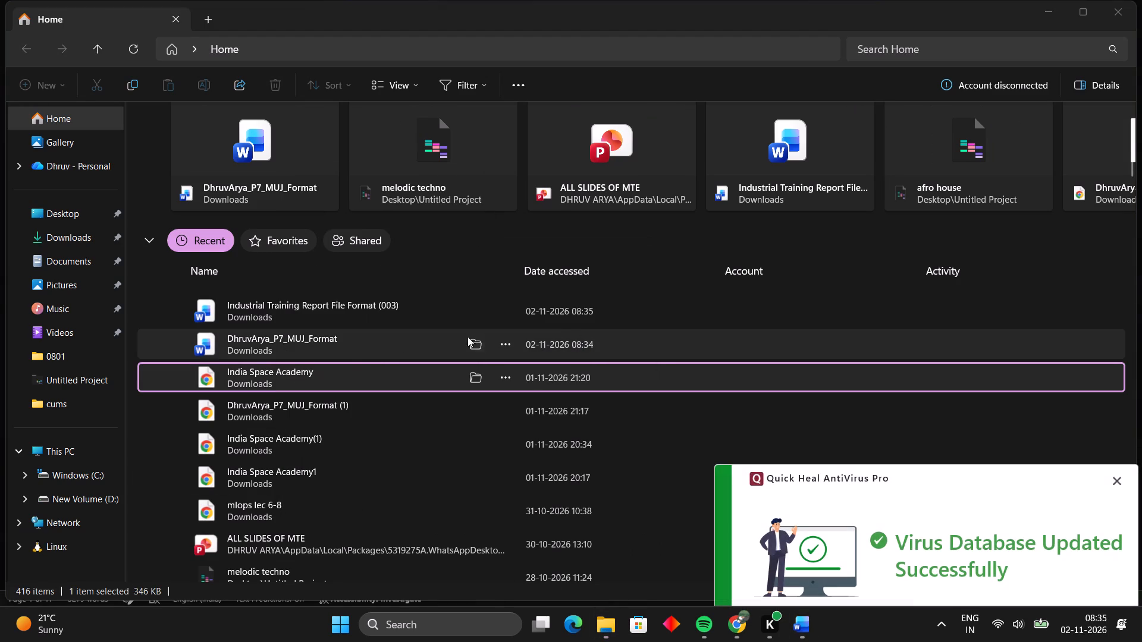
click(1118, 480)
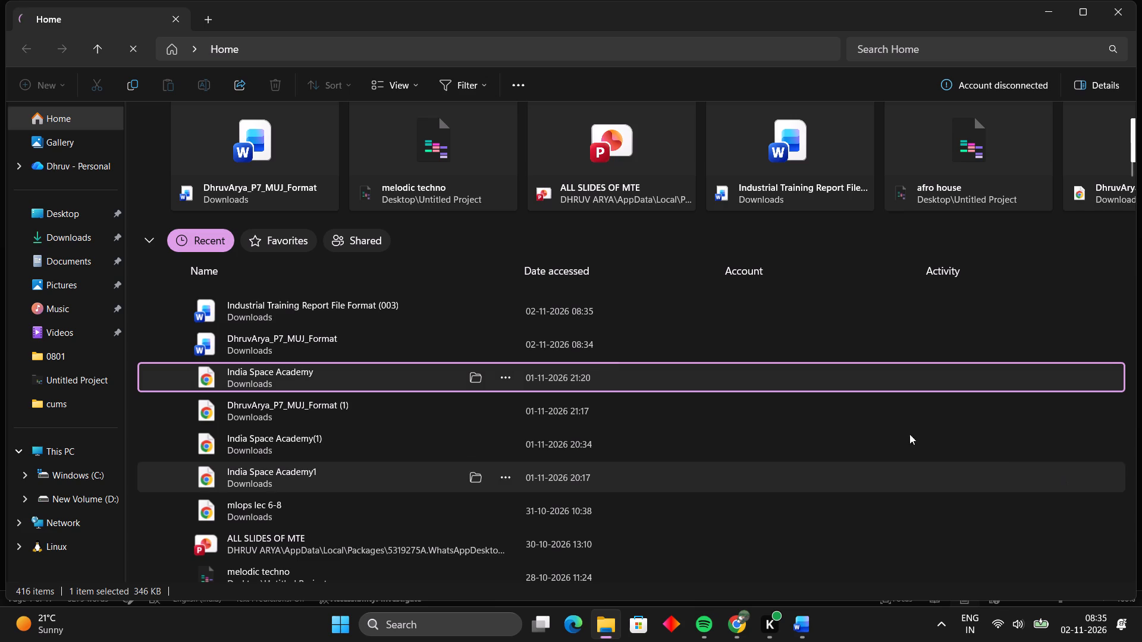
right_click(257, 370)
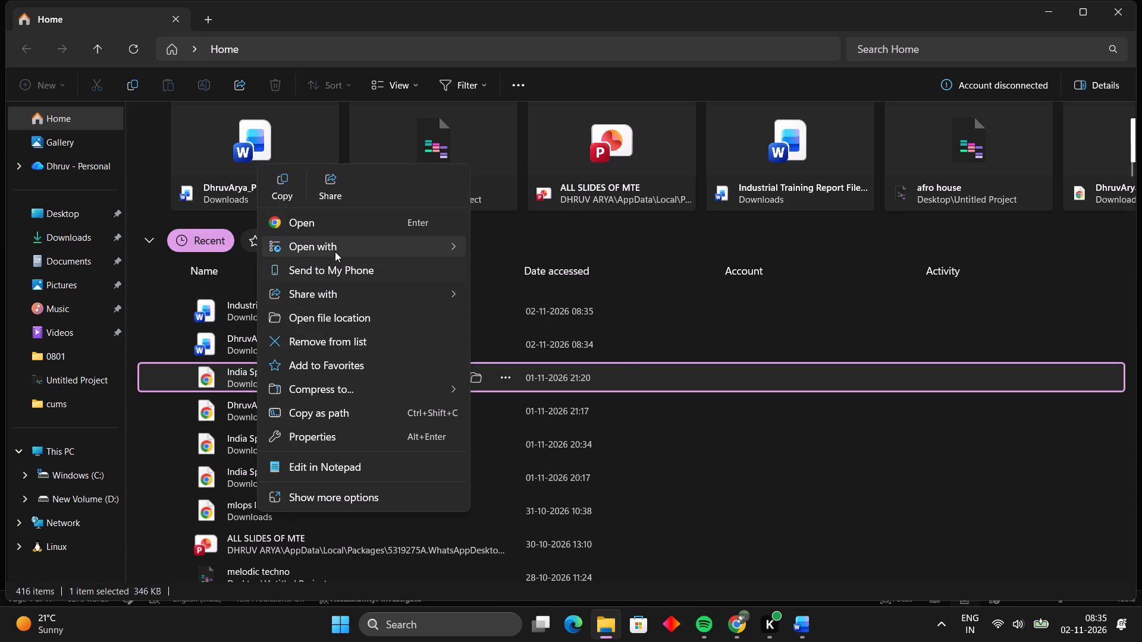
click(335, 251)
click(544, 371)
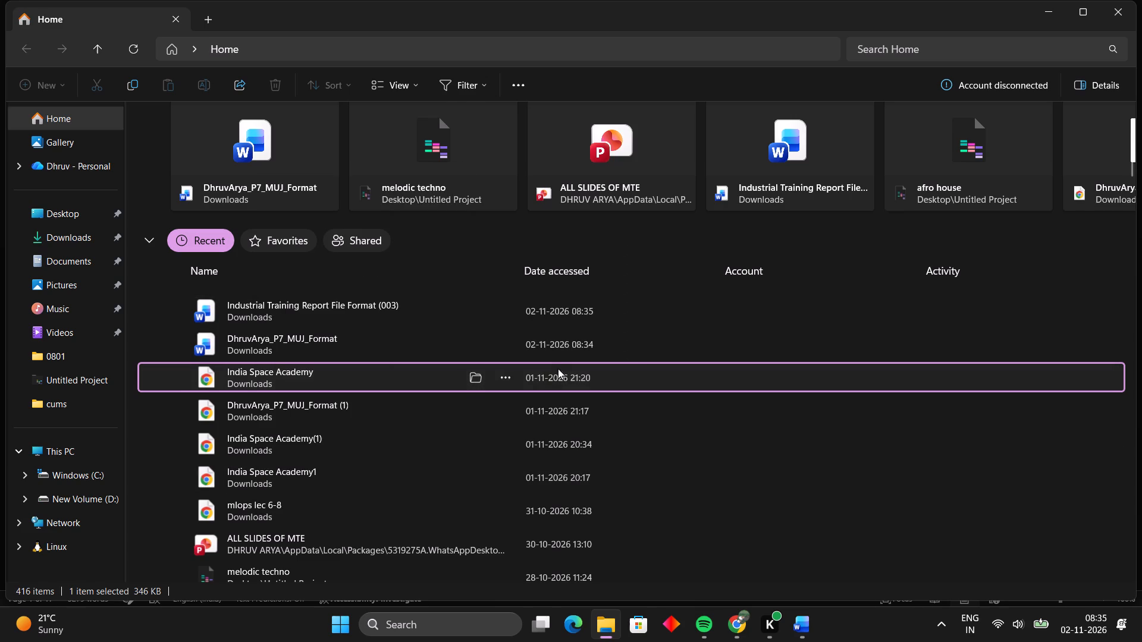
scroll(511, 425, down, 5)
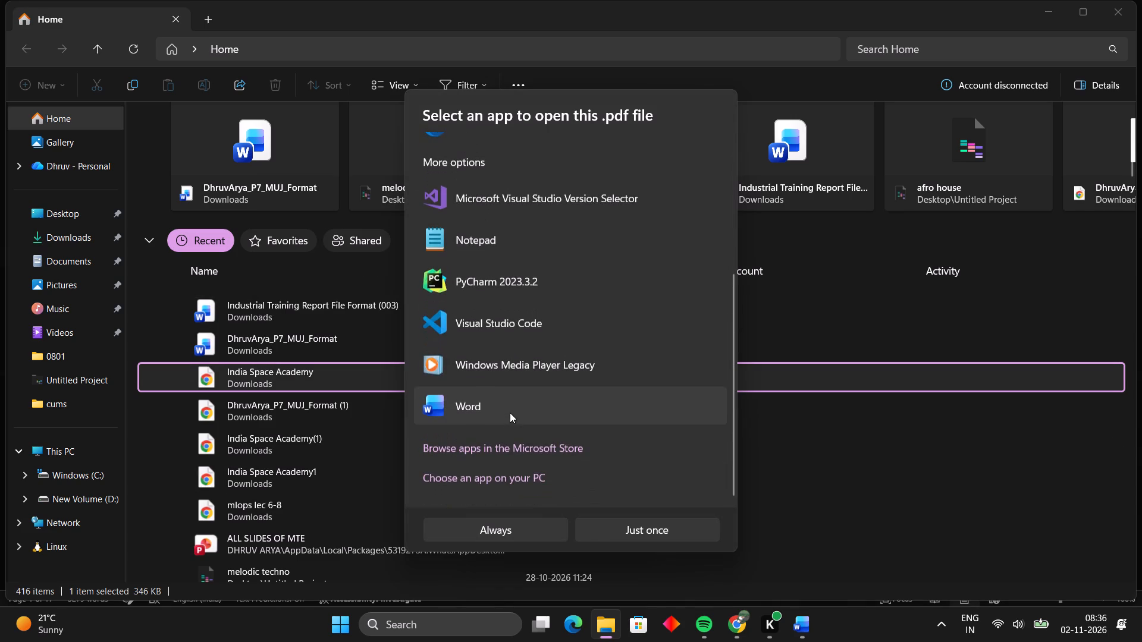
click(510, 413)
click(645, 530)
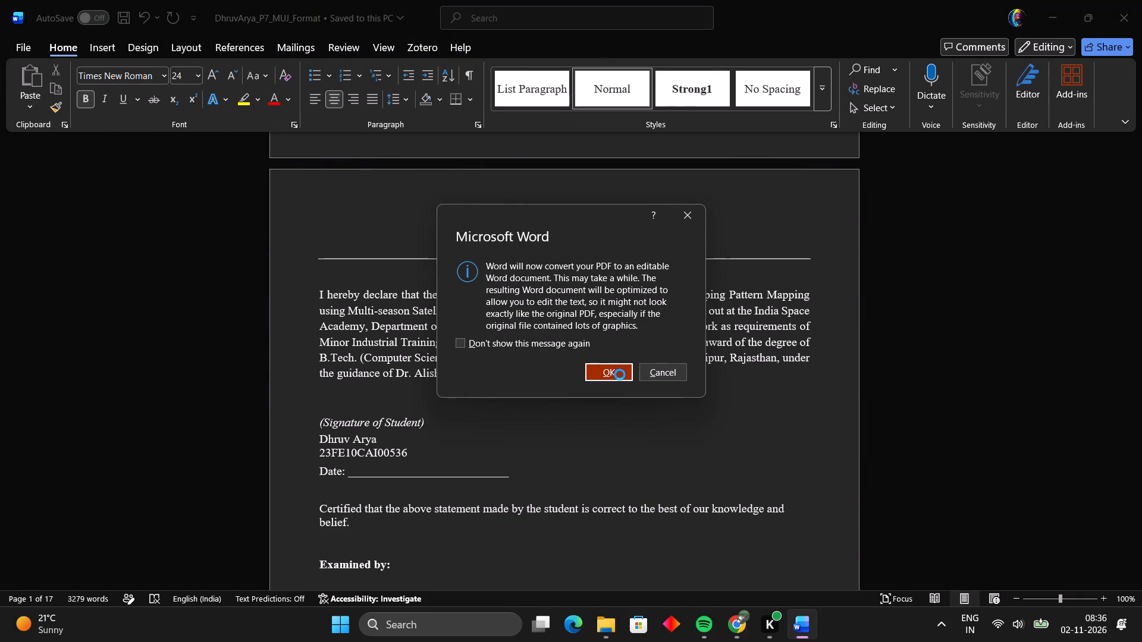
click(620, 374)
click(462, 345)
click(604, 372)
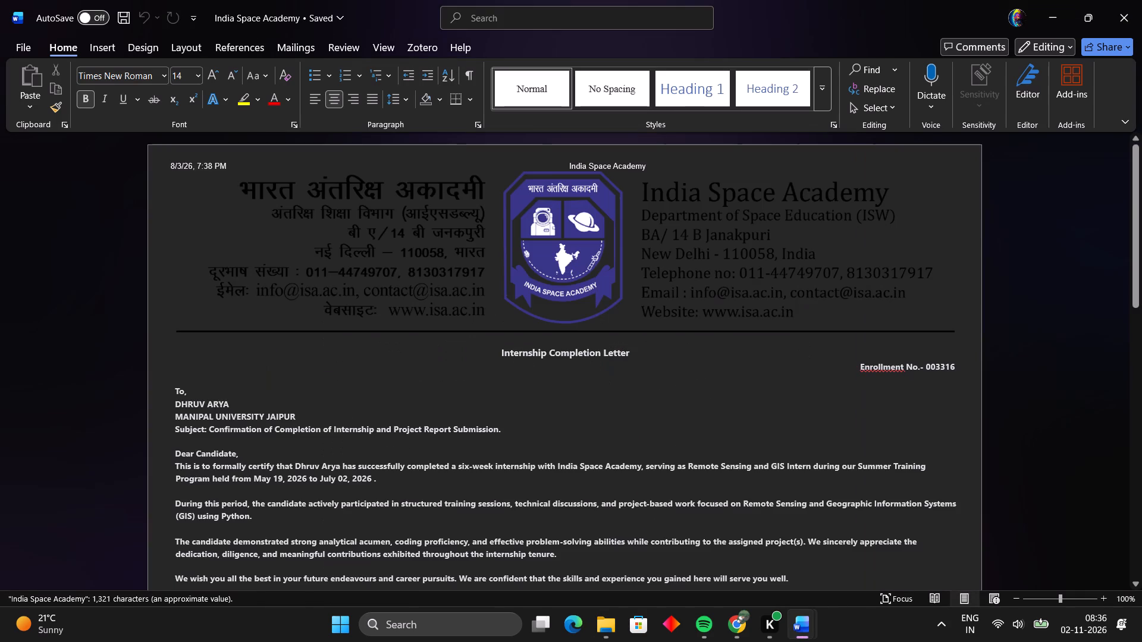
Examine the converted India Space Academy internship completion letter, including its project list and signature page.
scroll(605, 373, down, 5)
scroll(605, 373, up, 6)
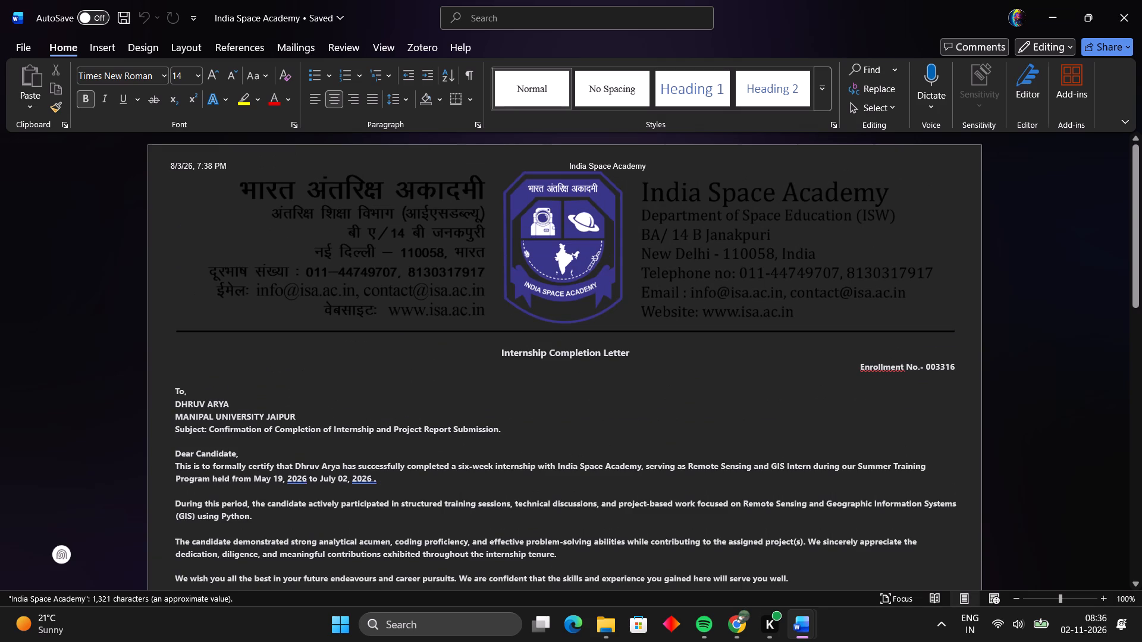
scroll(603, 380, down, 16)
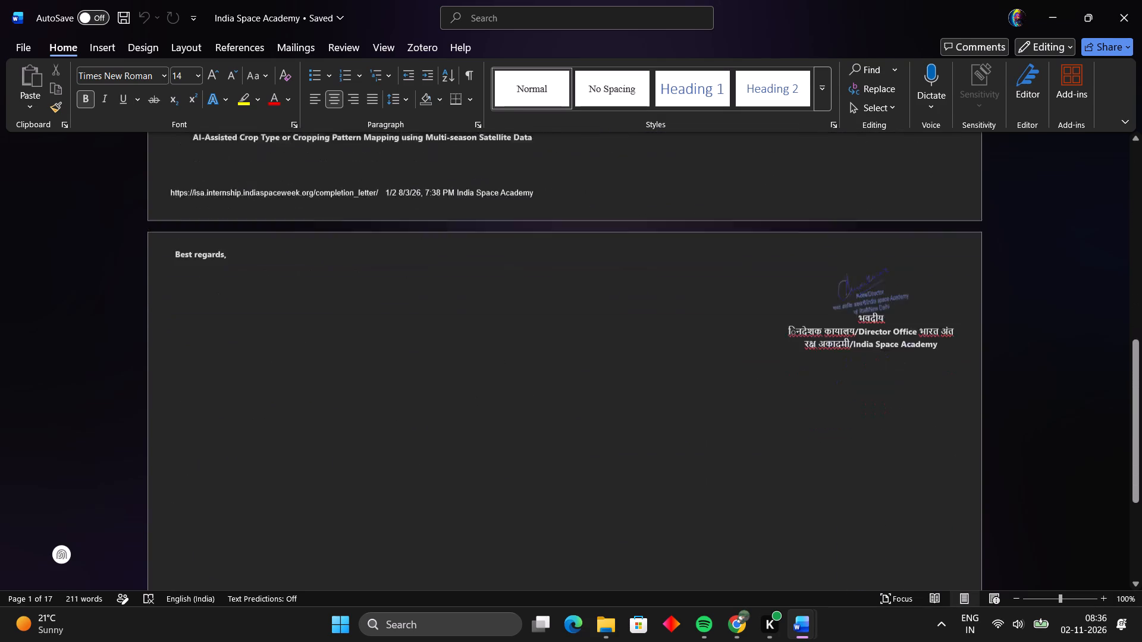
scroll(603, 380, up, 18)
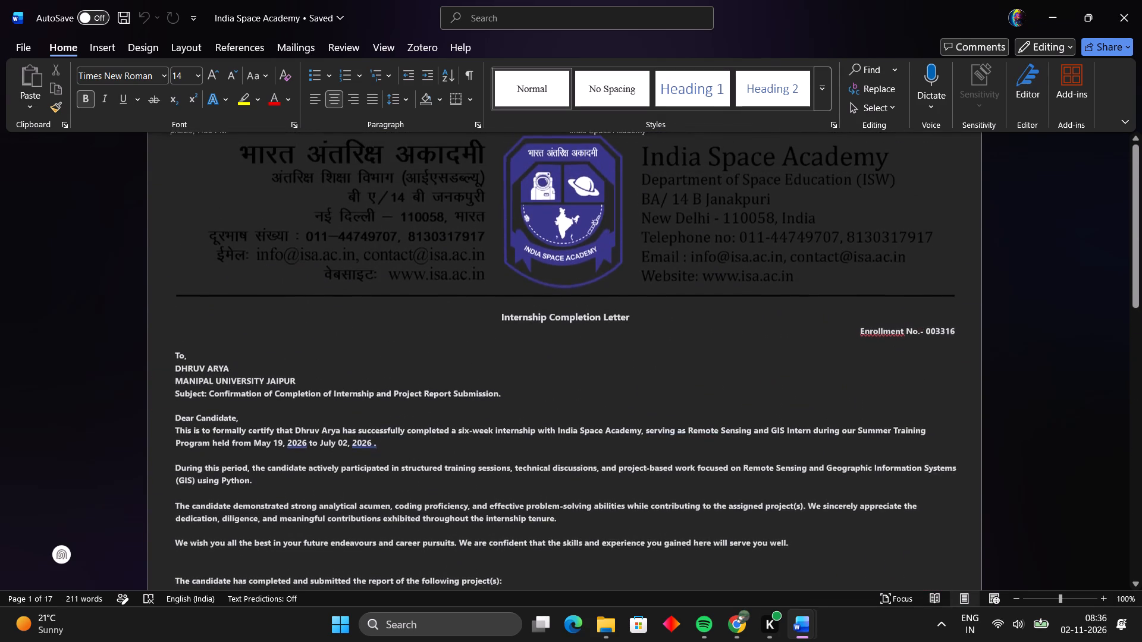
scroll(603, 380, up, 5)
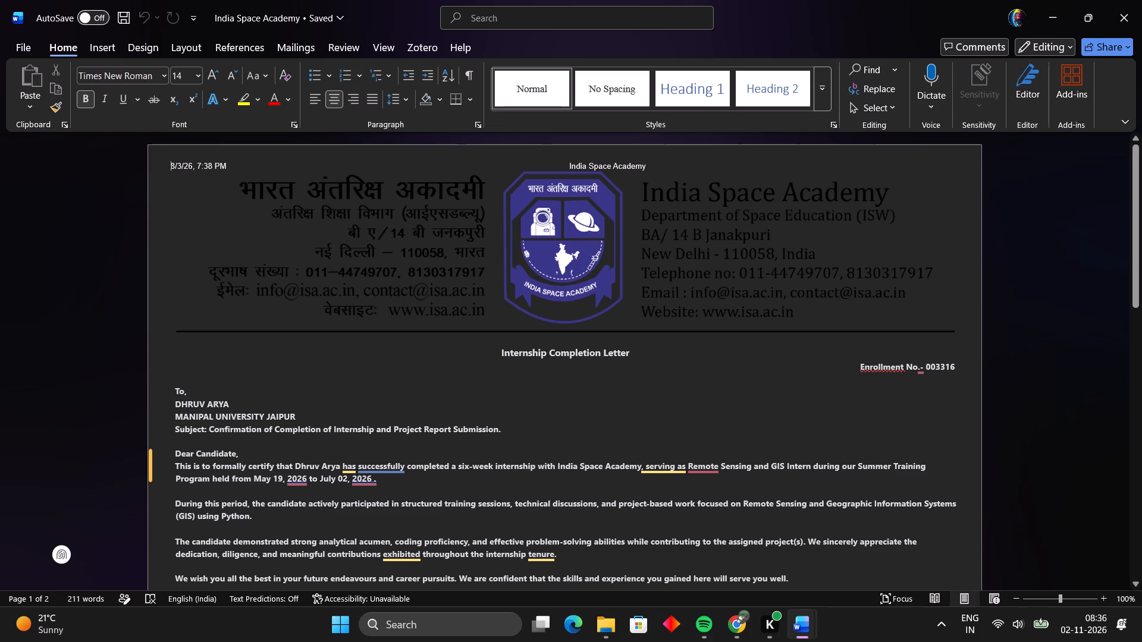
scroll(380, 348, down, 11)
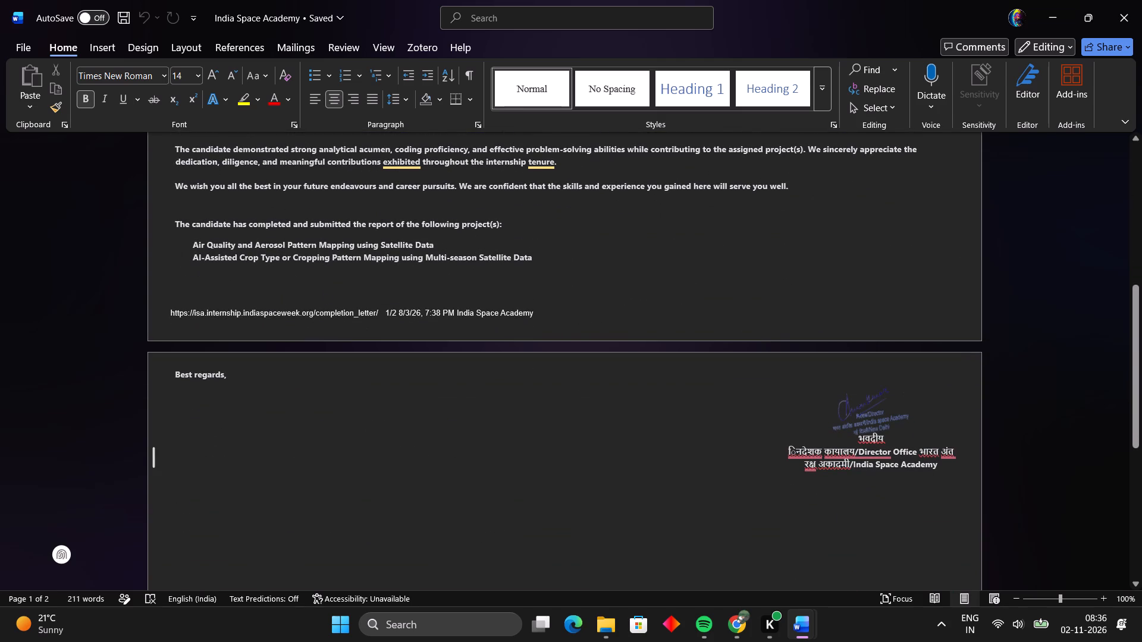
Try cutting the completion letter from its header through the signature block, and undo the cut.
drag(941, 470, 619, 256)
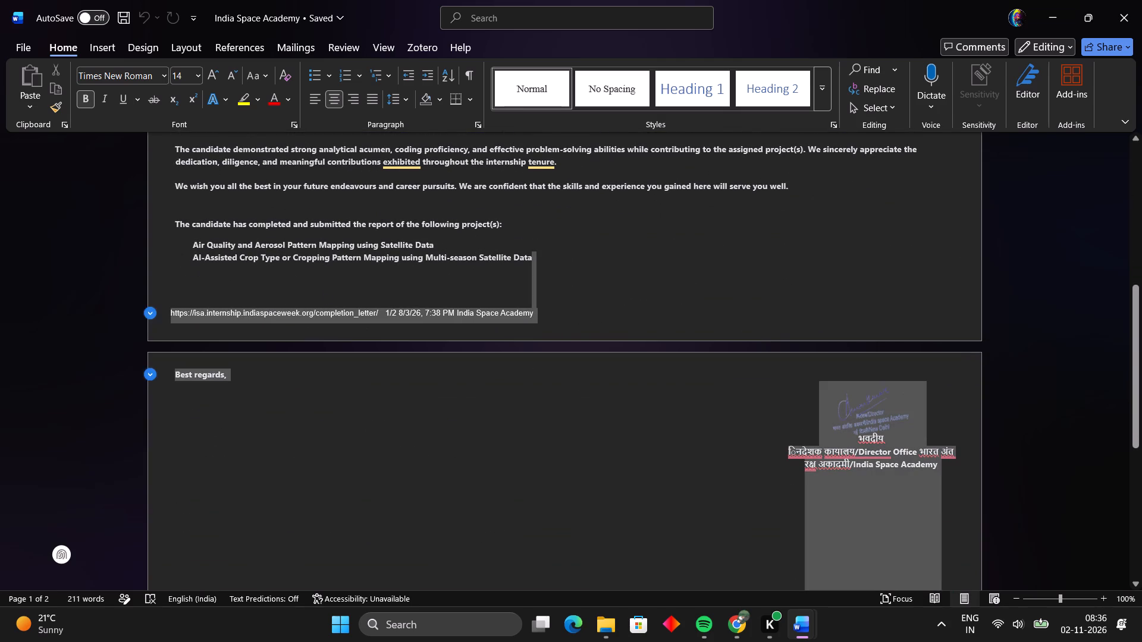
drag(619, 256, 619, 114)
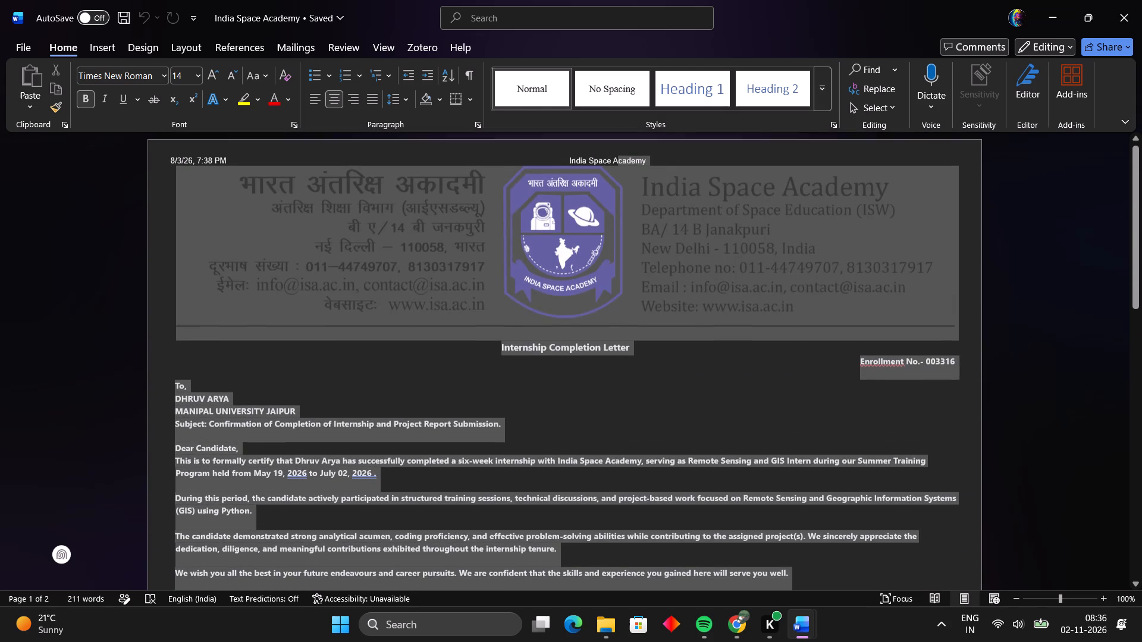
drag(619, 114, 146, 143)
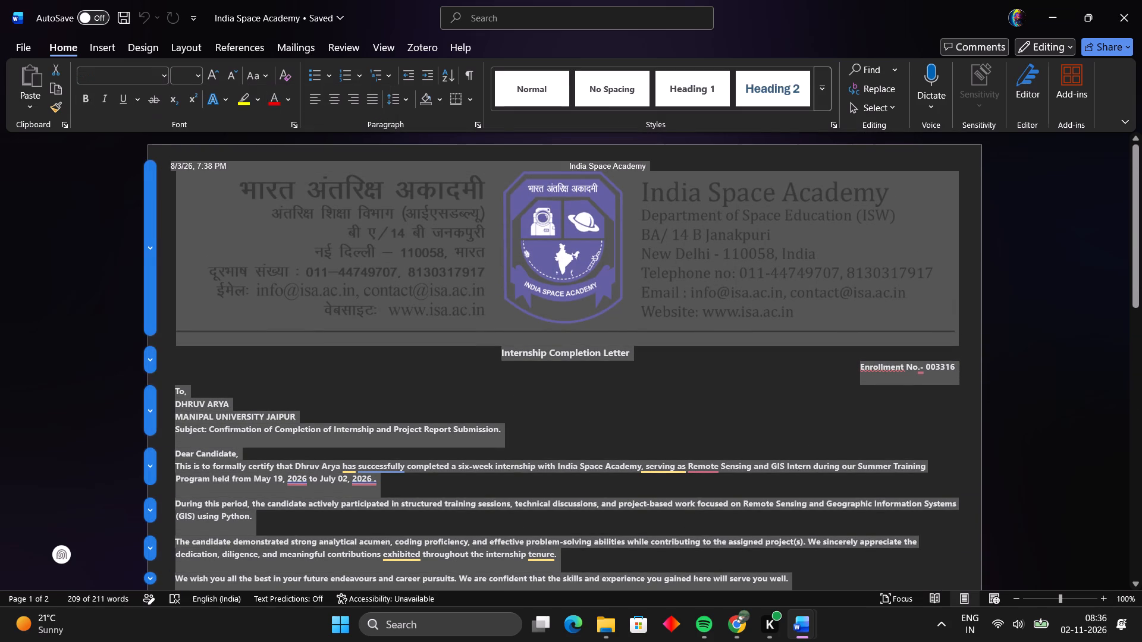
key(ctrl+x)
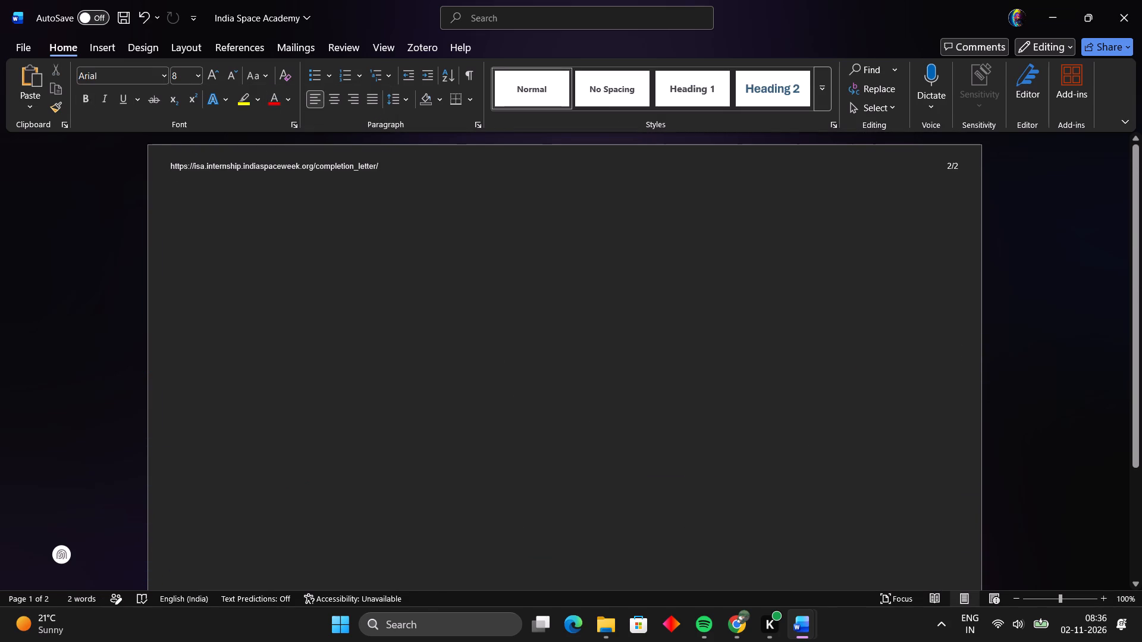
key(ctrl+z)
Cut the completion letter from its header through the web link on its last page, and switch to the training report.
scroll(367, 254, down, 20)
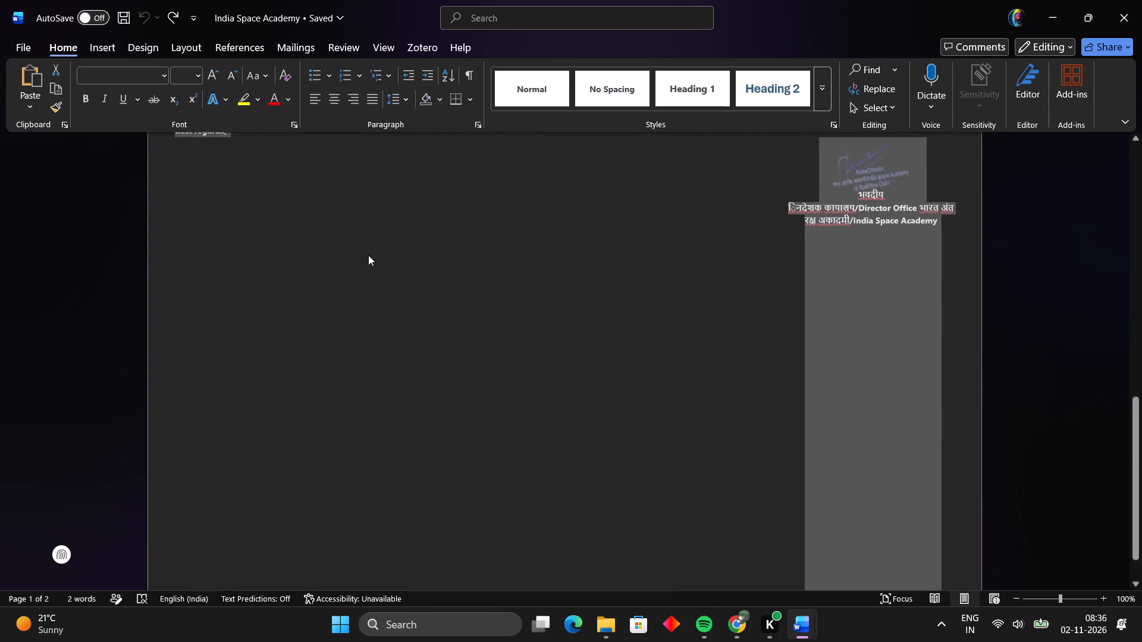
scroll(368, 255, down, 13)
click(497, 400)
scroll(495, 550, down, 3)
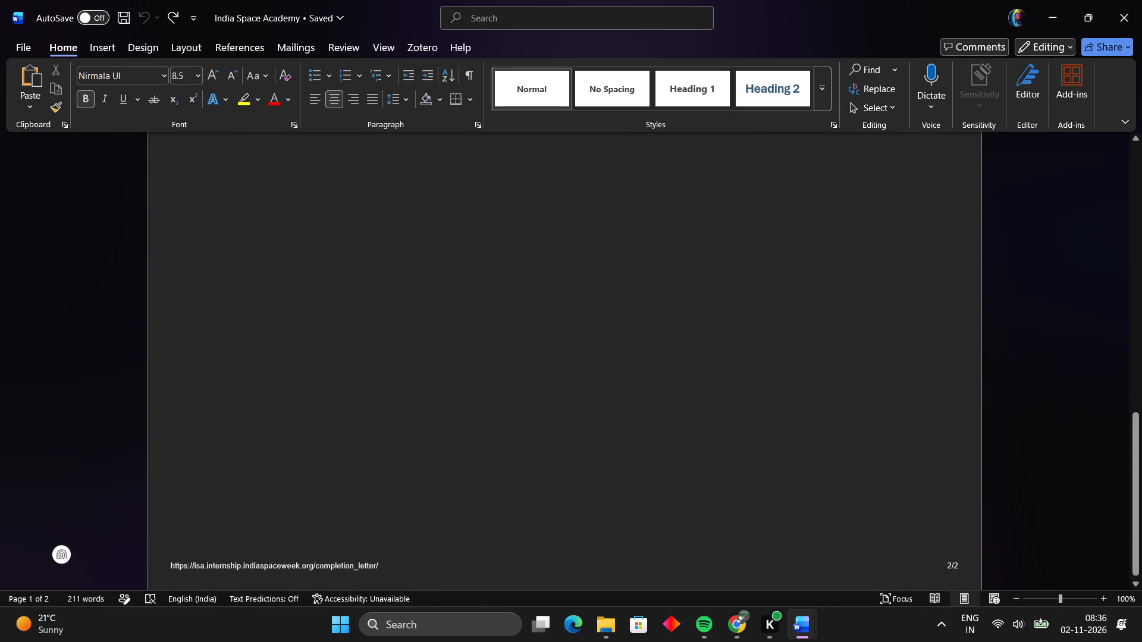
scroll(495, 550, down, 8)
drag(390, 556, 337, 194)
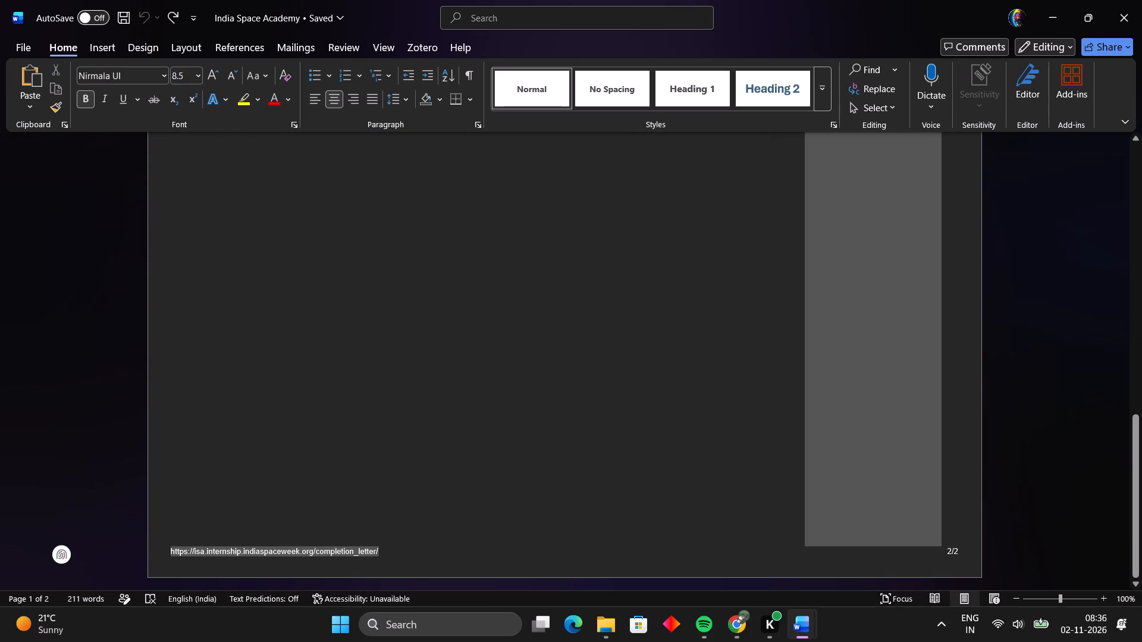
drag(337, 194, 455, 105)
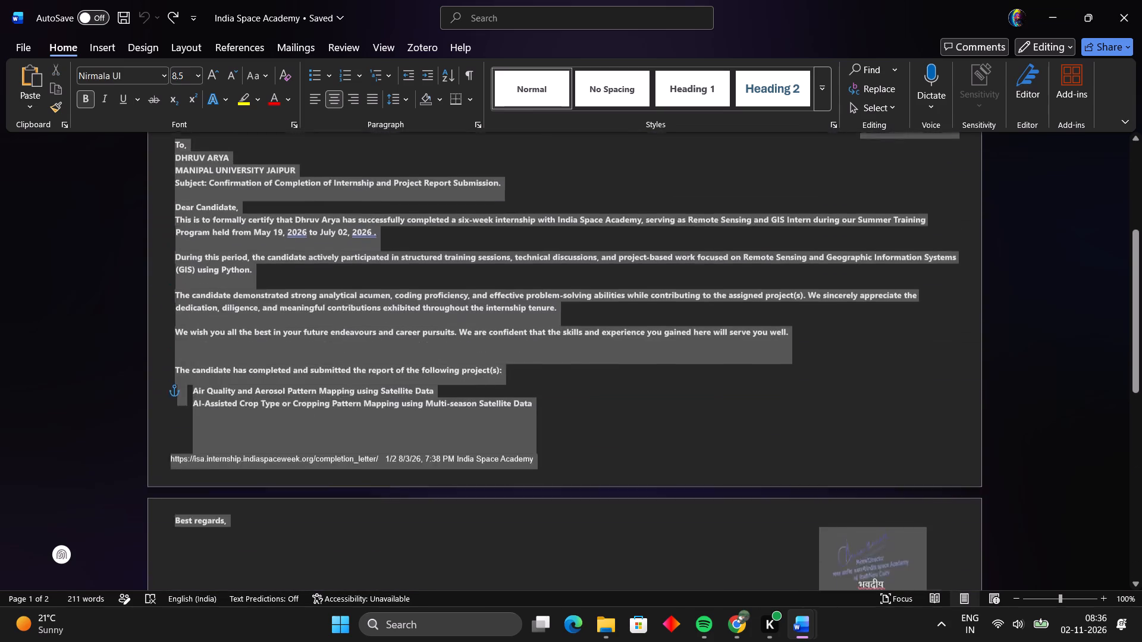
drag(455, 105, 153, 150)
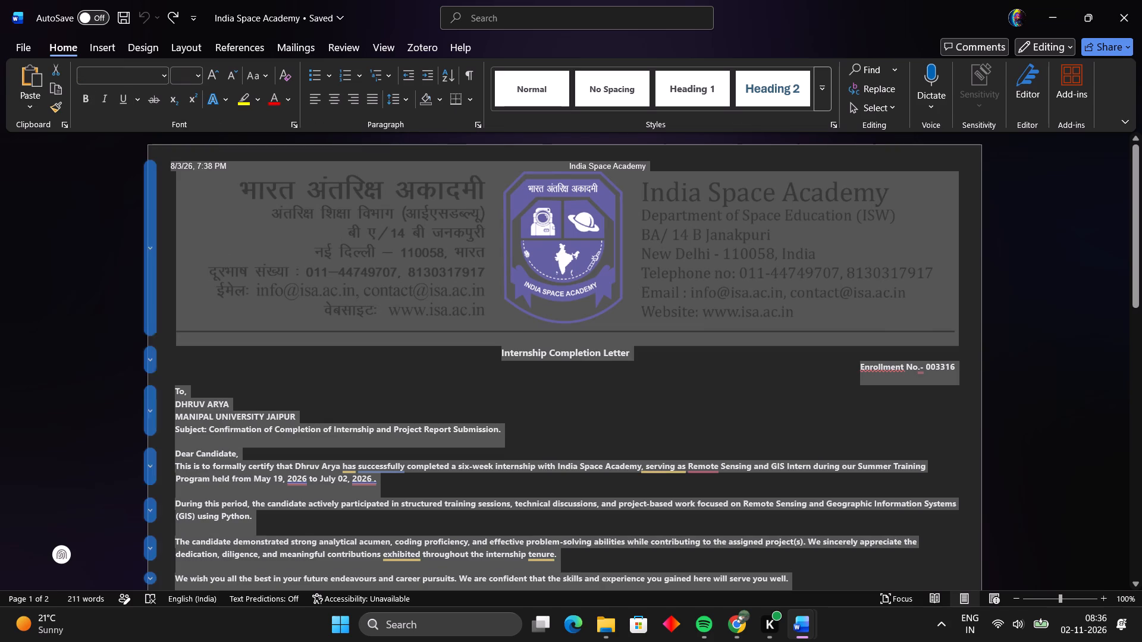
key(ctrl+x)
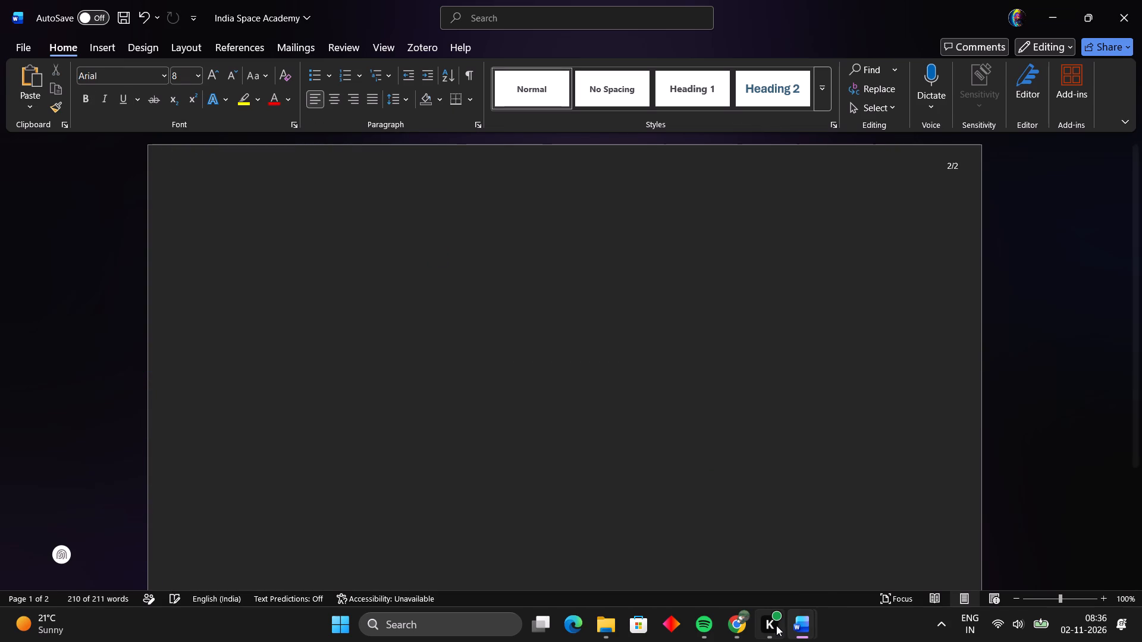
click(778, 578)
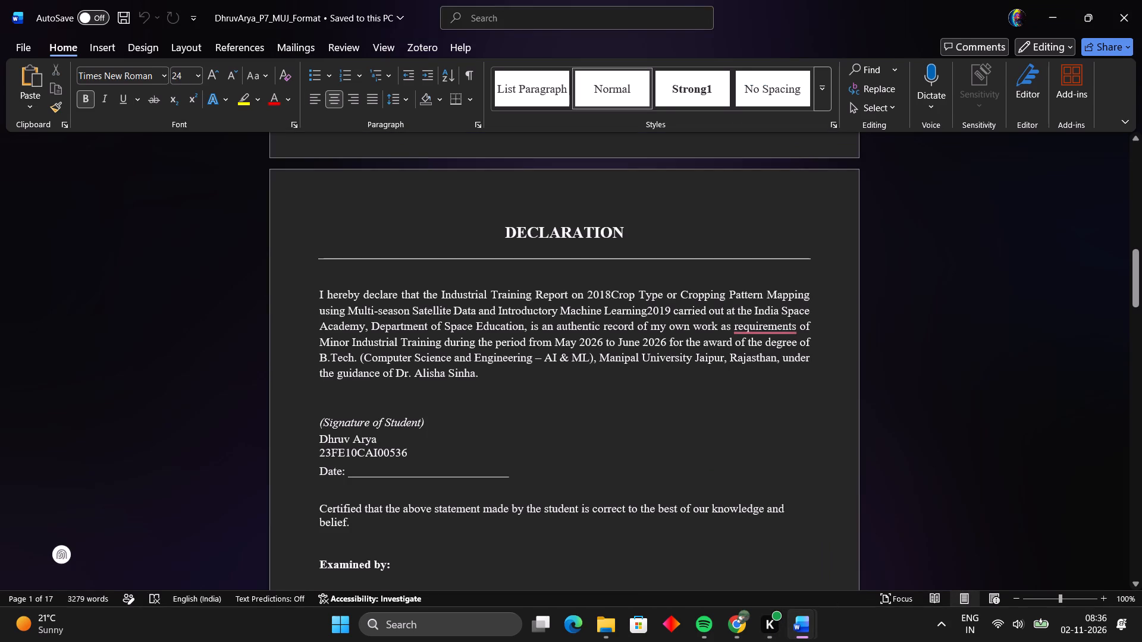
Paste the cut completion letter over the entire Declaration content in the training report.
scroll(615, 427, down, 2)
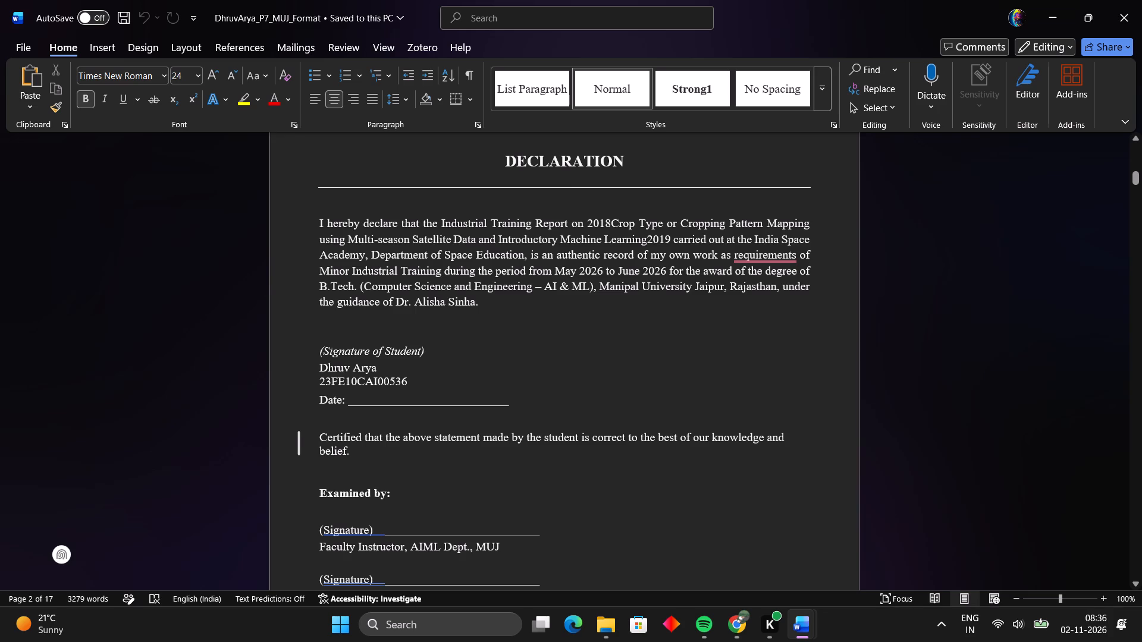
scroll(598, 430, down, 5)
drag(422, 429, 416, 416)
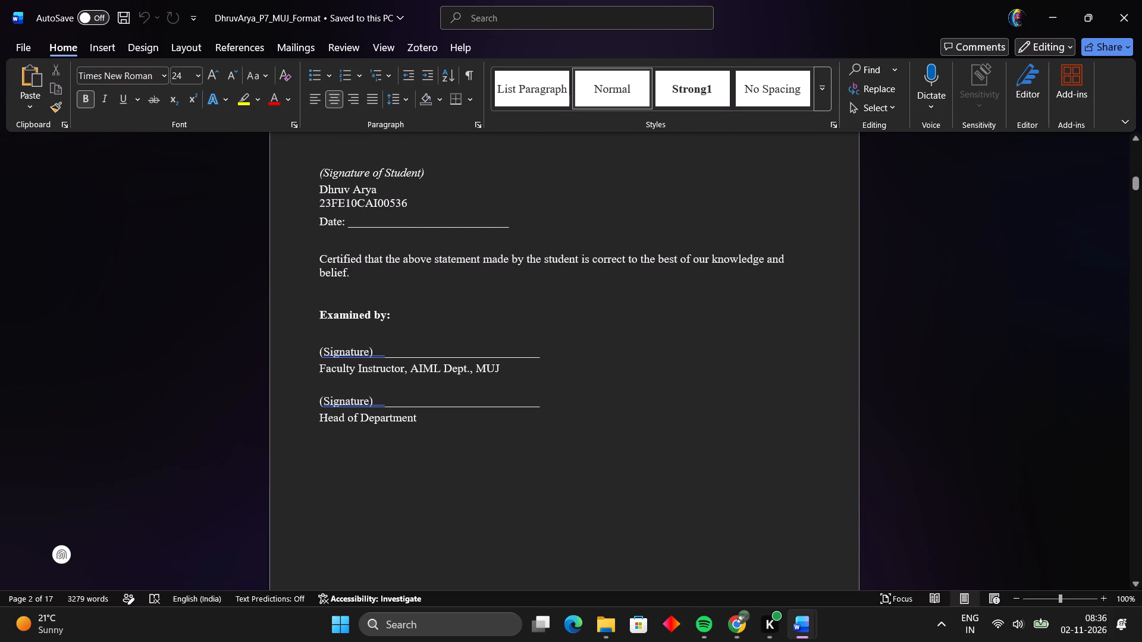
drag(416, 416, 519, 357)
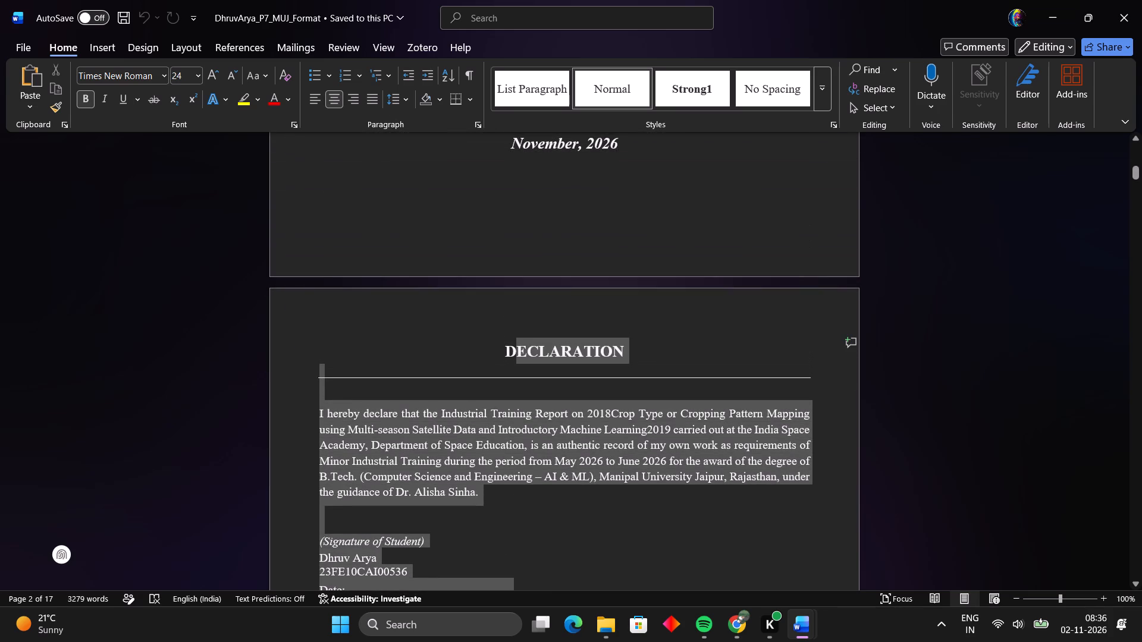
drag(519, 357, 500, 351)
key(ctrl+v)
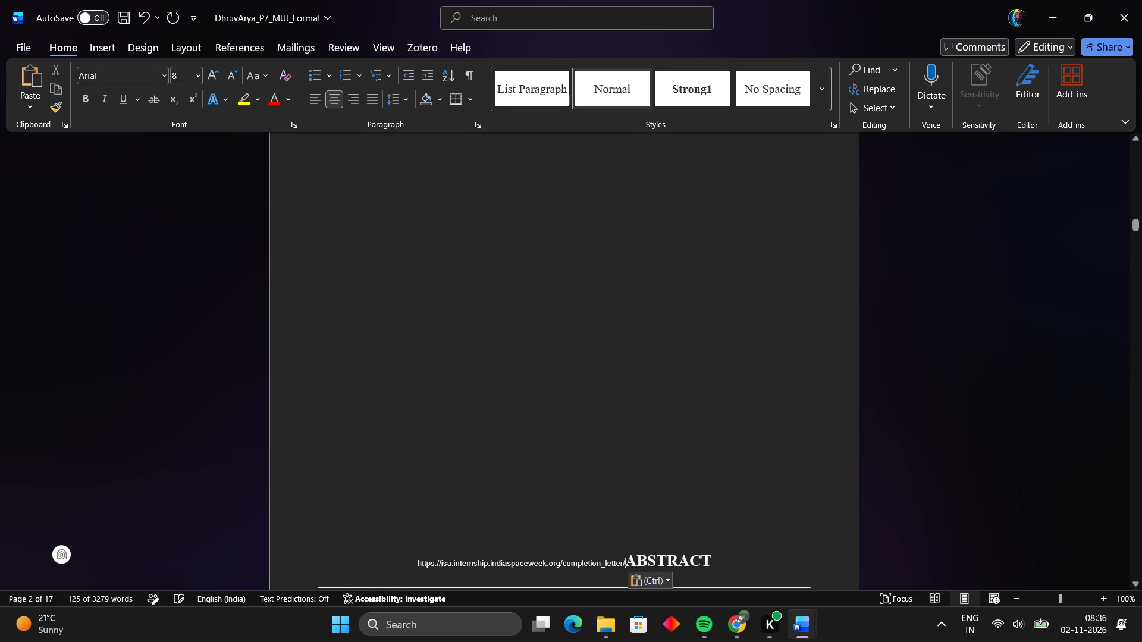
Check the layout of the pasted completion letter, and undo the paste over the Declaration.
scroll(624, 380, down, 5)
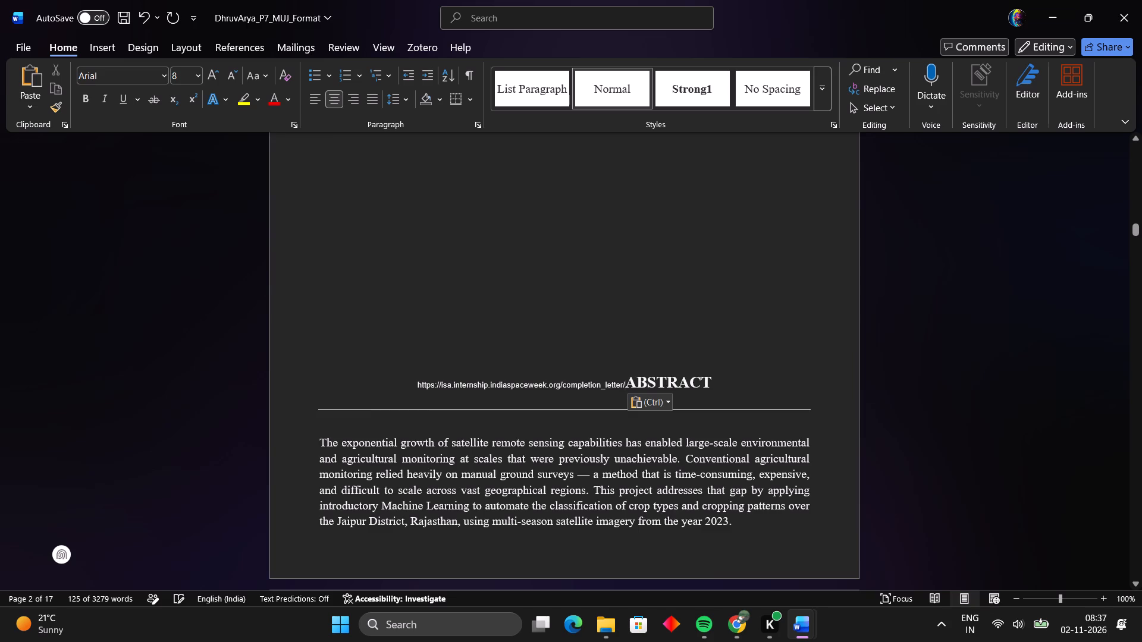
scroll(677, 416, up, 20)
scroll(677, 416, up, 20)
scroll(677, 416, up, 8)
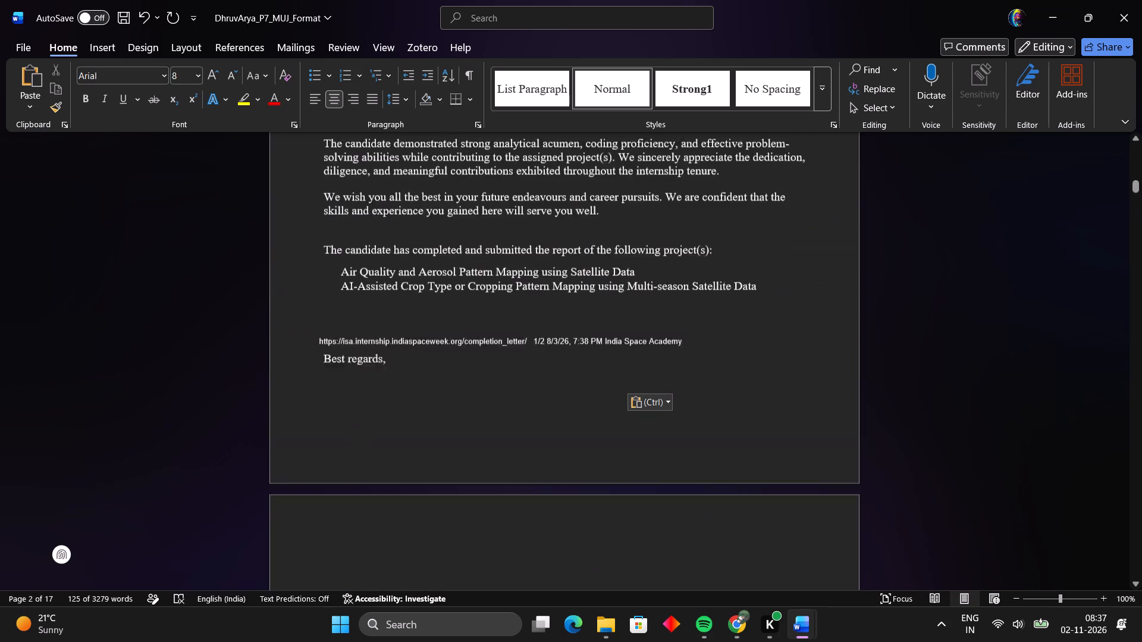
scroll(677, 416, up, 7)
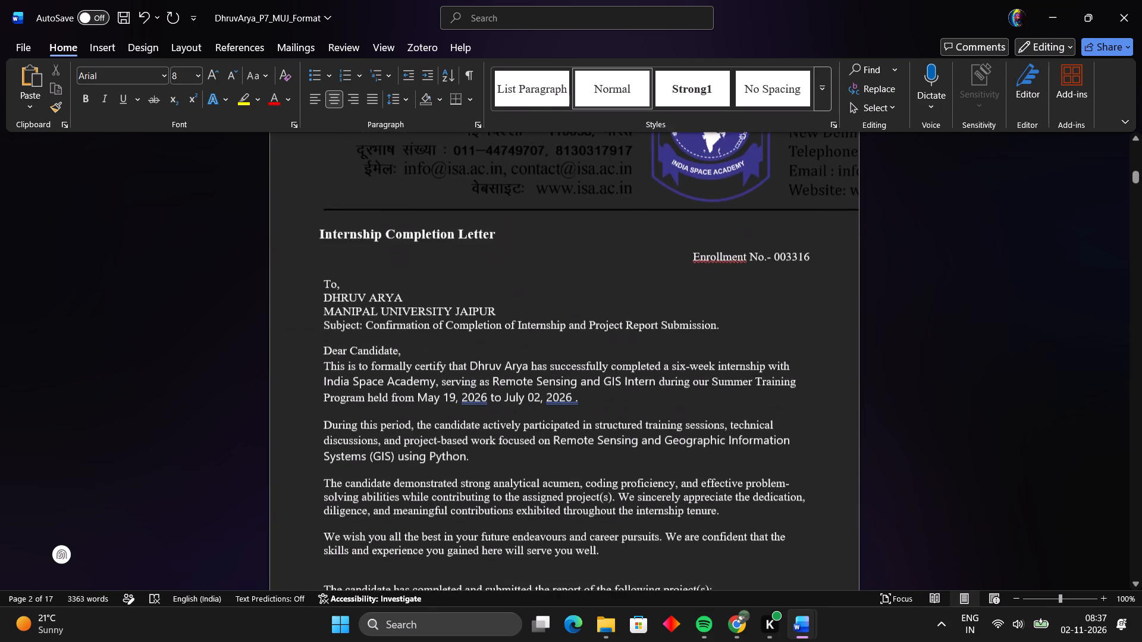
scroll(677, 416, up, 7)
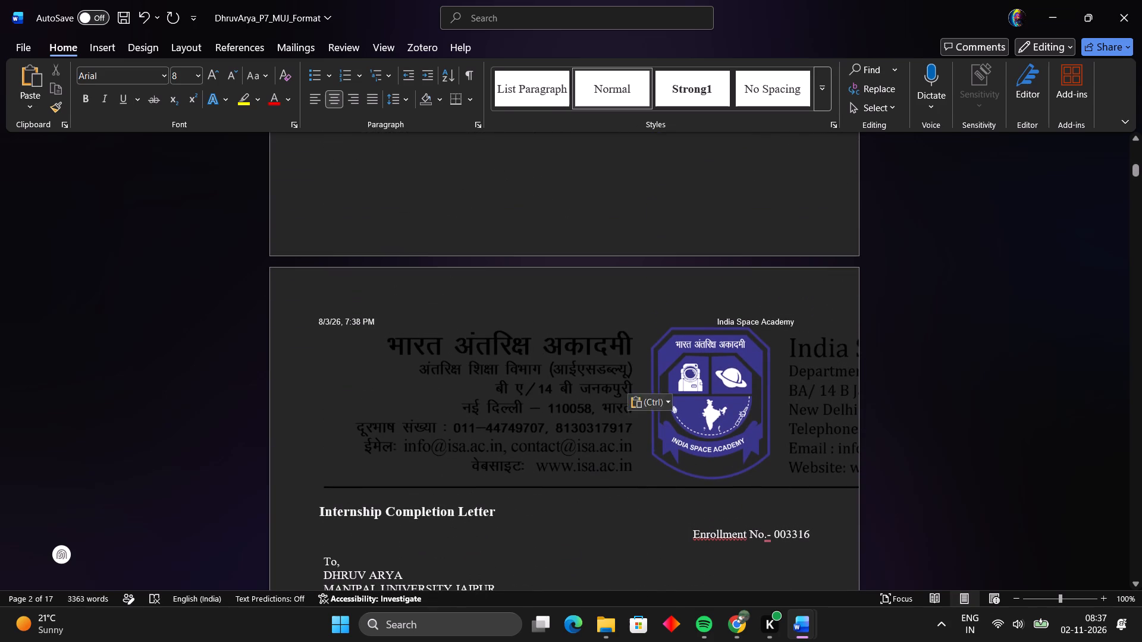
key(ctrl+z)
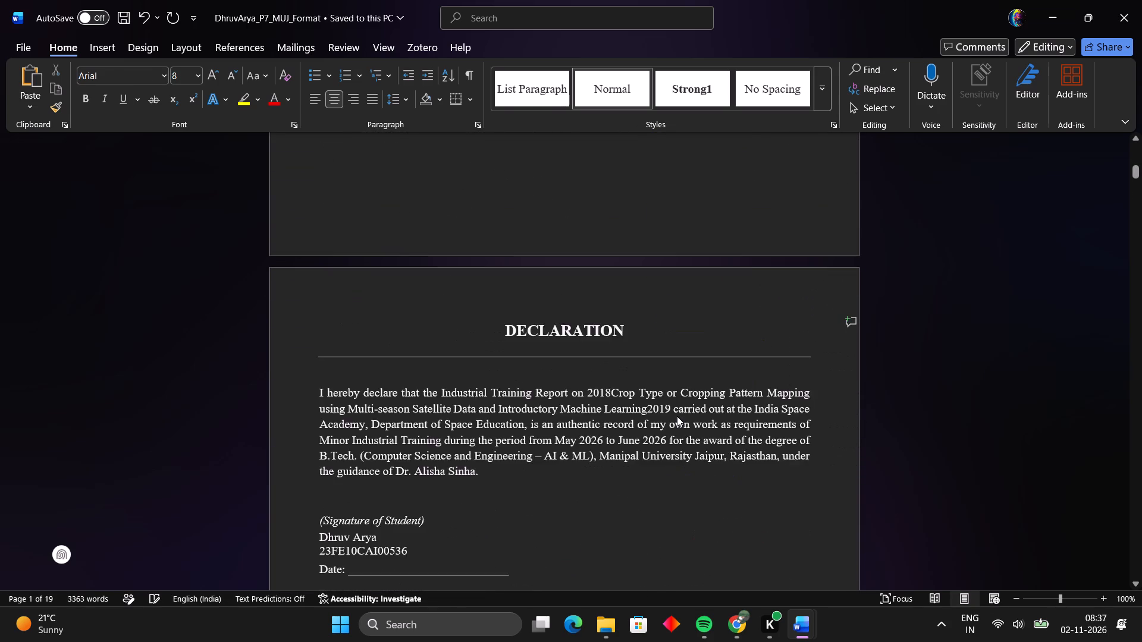
Delete the entire Declaration section, from its heading through the Head of Department signature line.
click(785, 290)
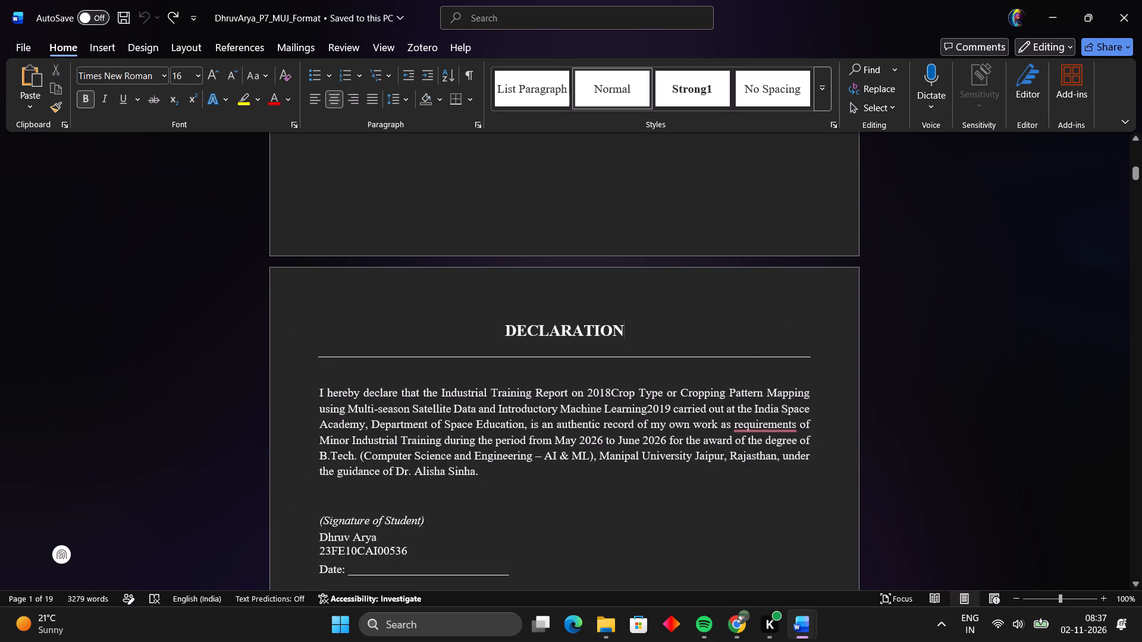
scroll(766, 307, up, 8)
scroll(760, 318, down, 17)
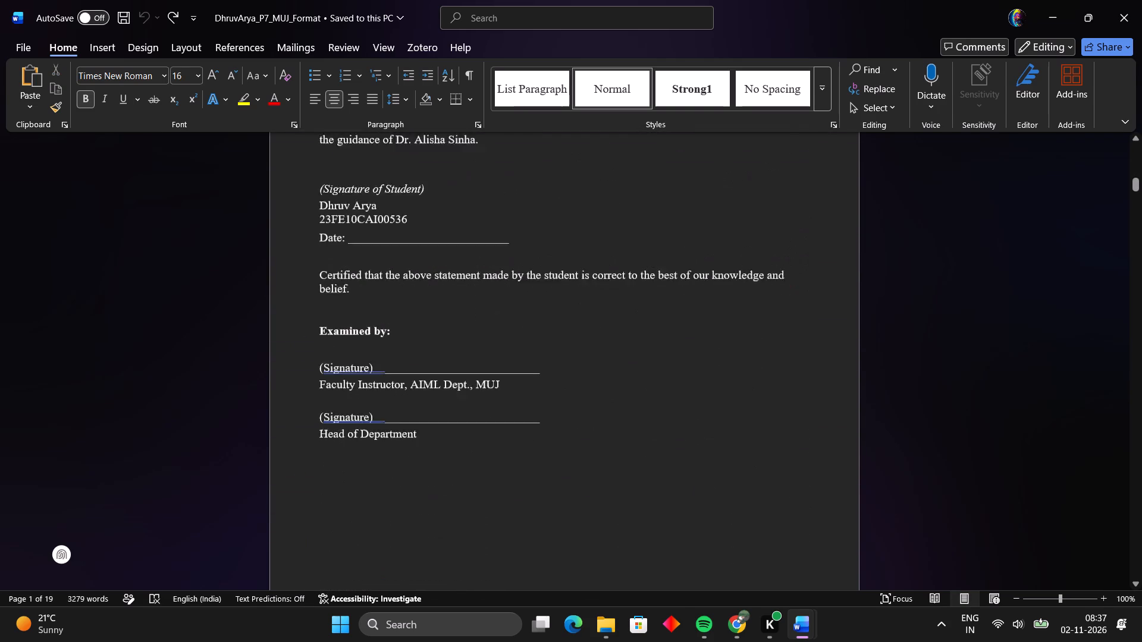
scroll(759, 320, down, 14)
scroll(759, 320, up, 12)
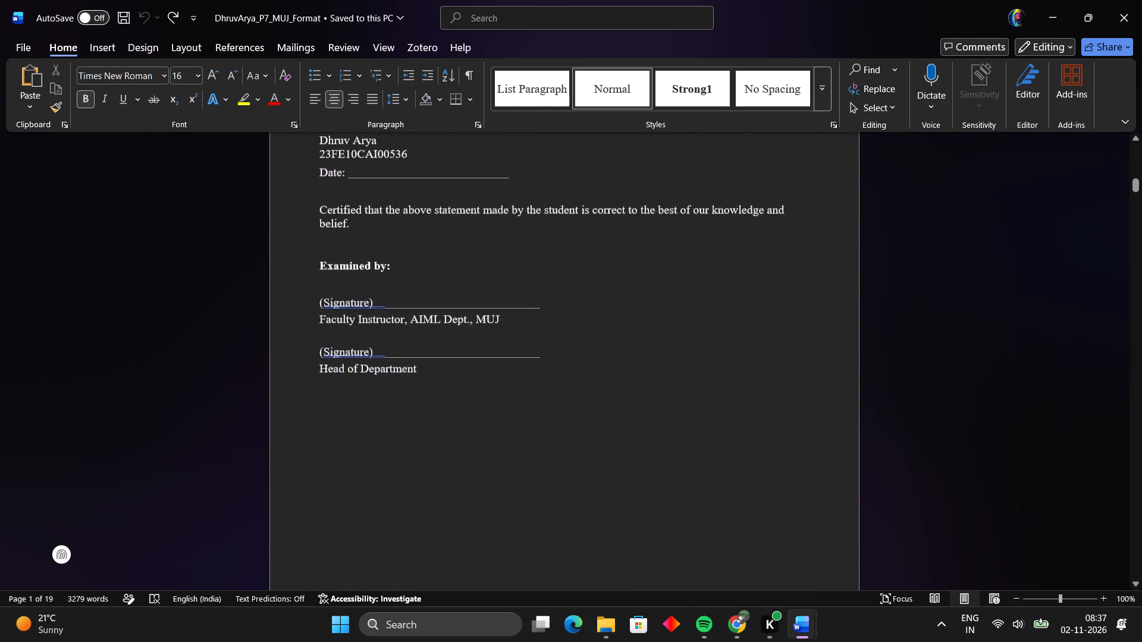
scroll(553, 412, up, 4)
scroll(465, 496, up, 2)
scroll(453, 539, down, 1)
drag(416, 558, 362, 458)
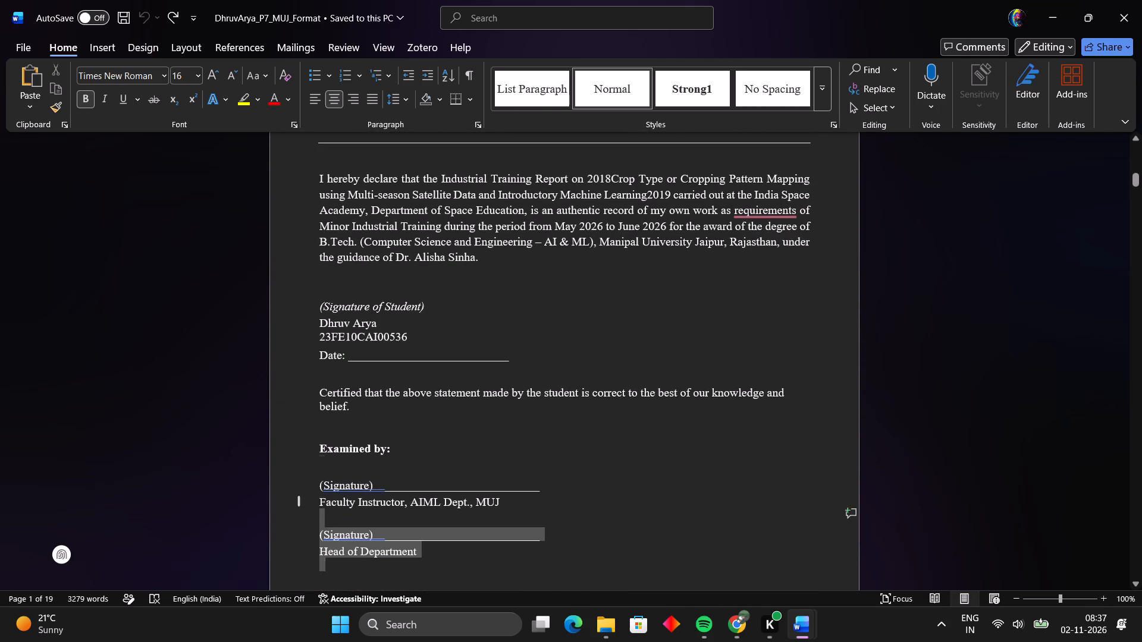
drag(362, 458, 382, 121)
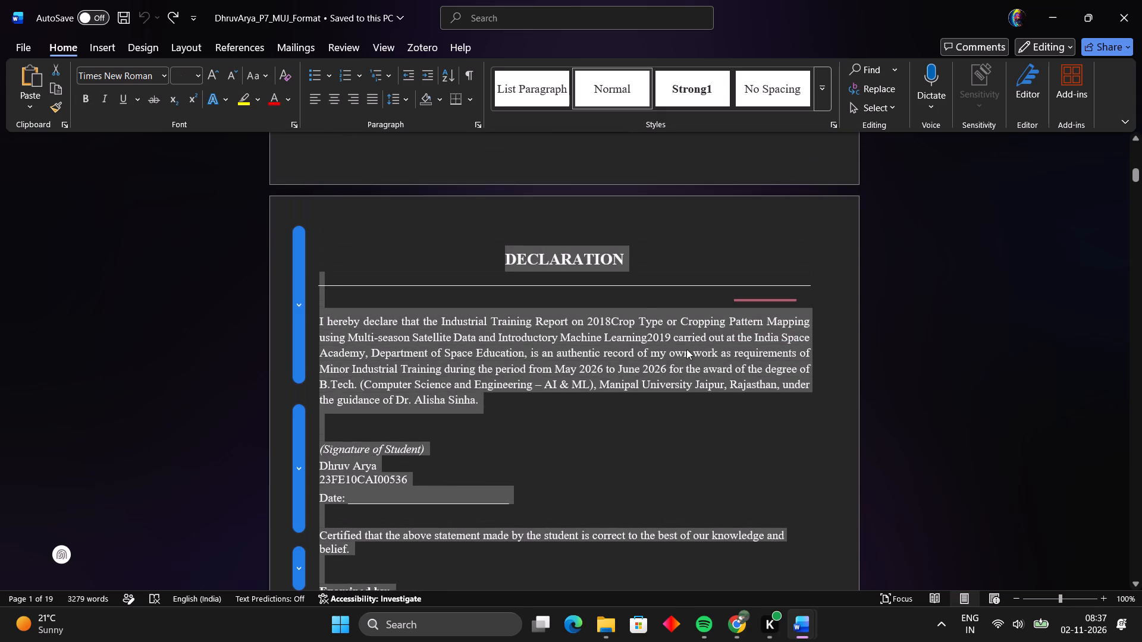
key(BackSpace)
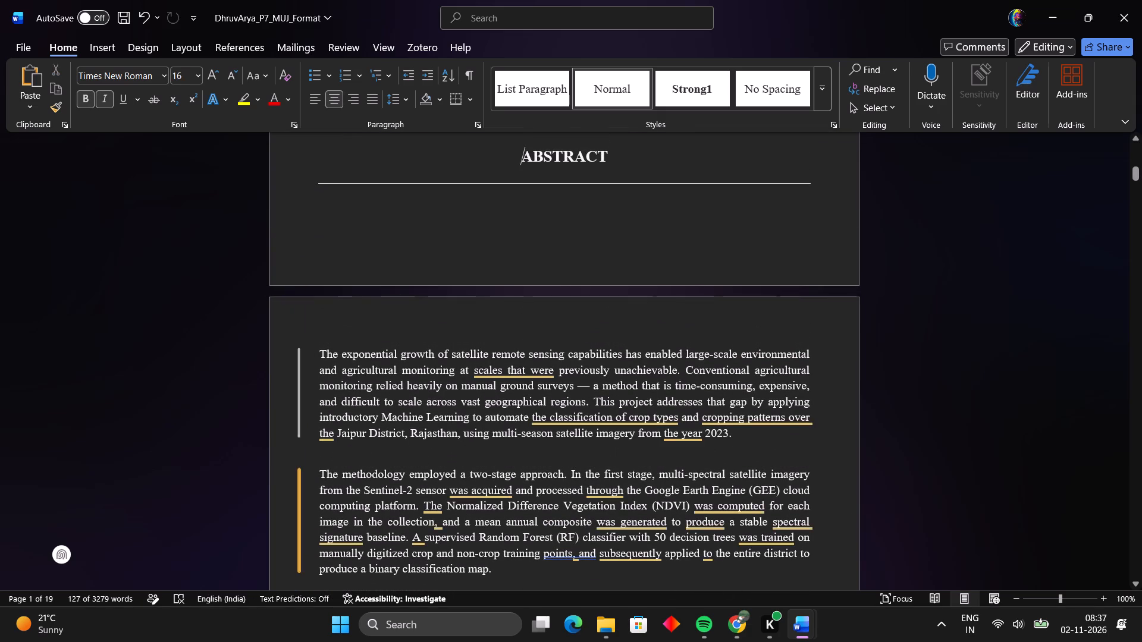
Insert four blank lines before the Abstract heading to separate it from the cover page content.
scroll(737, 427, up, 7)
key(Return)
key(Return)
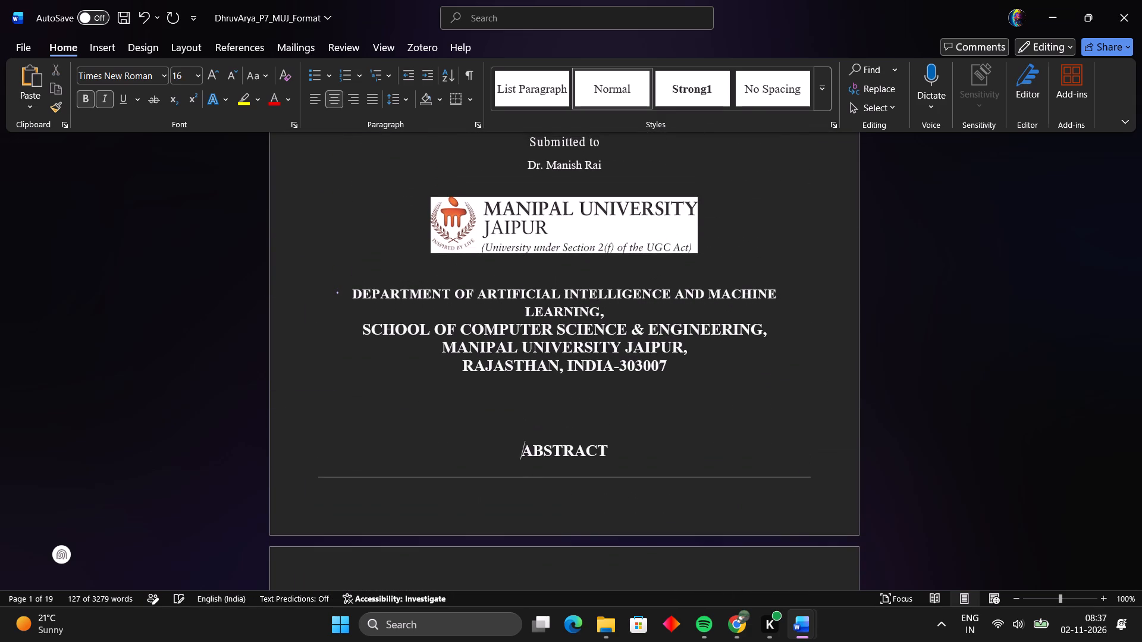
key(Return)
scroll(737, 427, down, 5)
key(Return)
Review the training report's page flow from the abstract and contents lists through the chapters to the end, and return to the cover.
scroll(737, 427, down, 19)
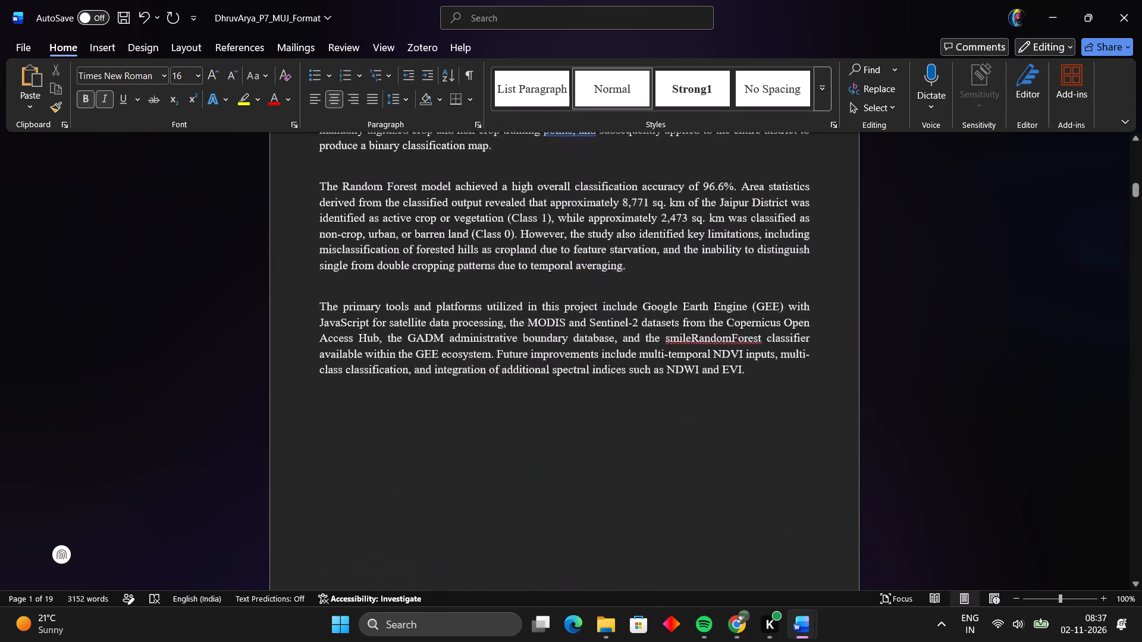
scroll(737, 427, down, 10)
scroll(737, 427, down, 20)
scroll(737, 427, down, 7)
scroll(737, 427, up, 2)
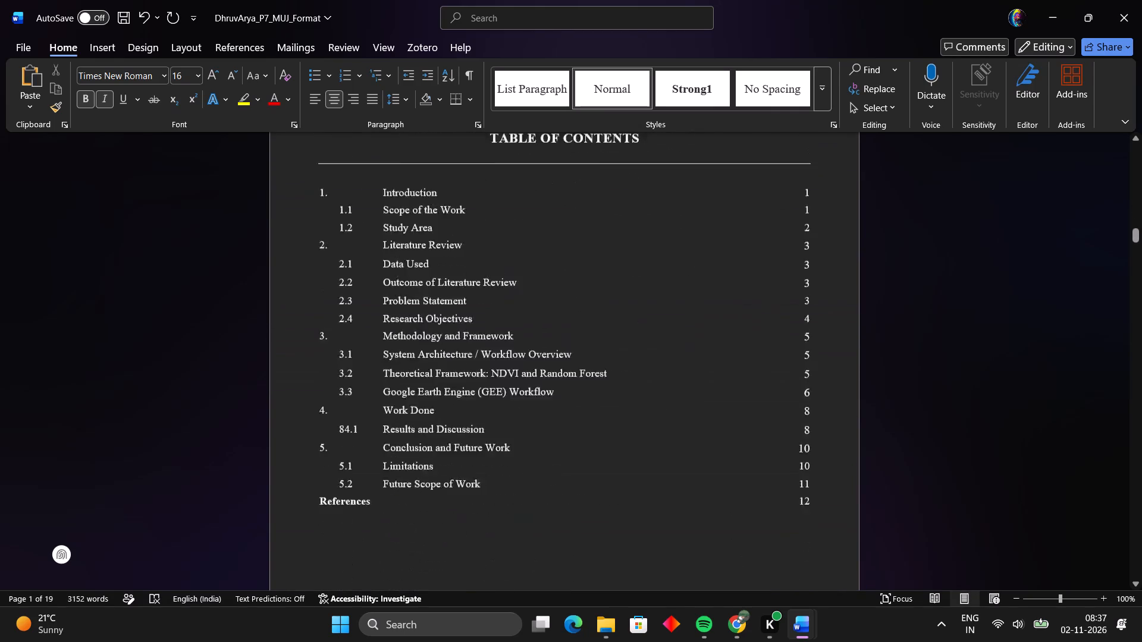
scroll(737, 427, up, 20)
scroll(737, 427, up, 10)
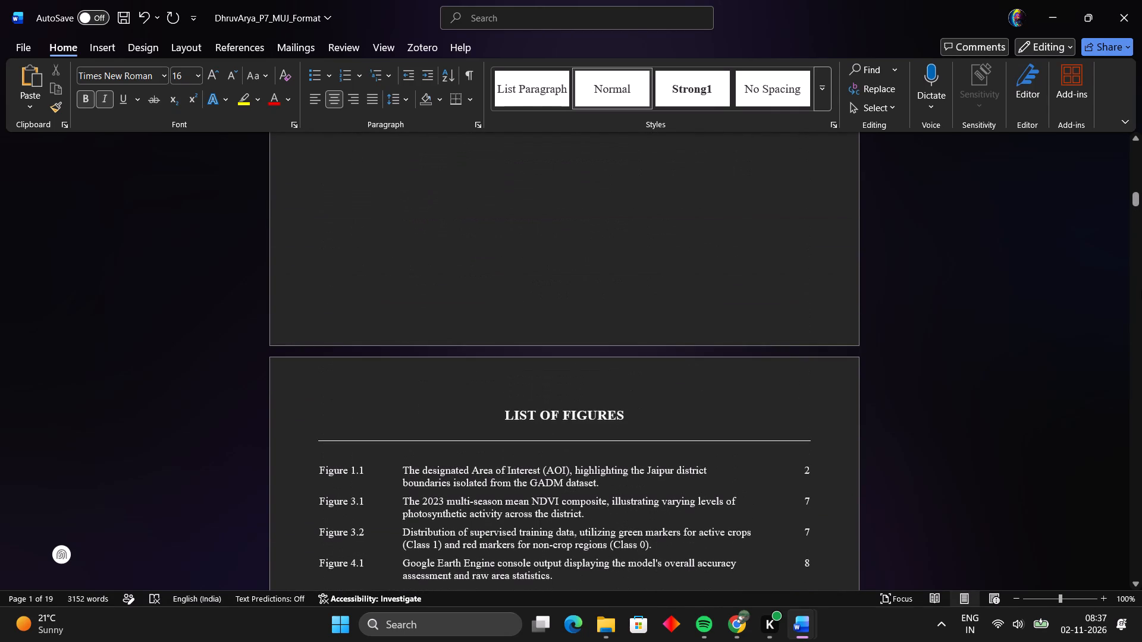
drag(1138, 198, 1141, 440)
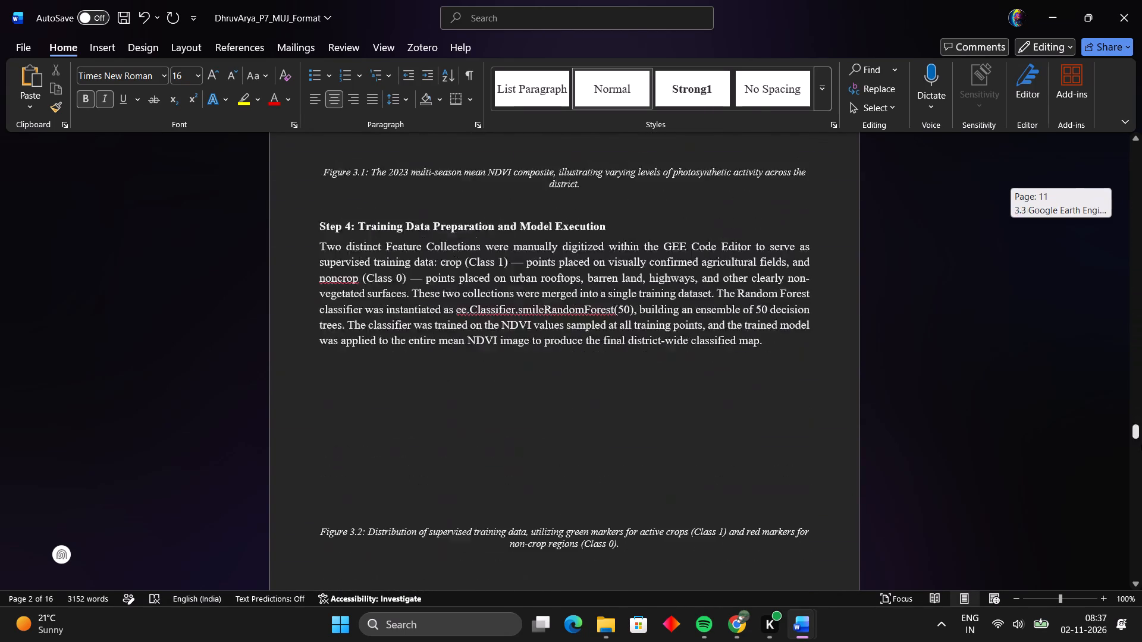
drag(1141, 440, 1141, 597)
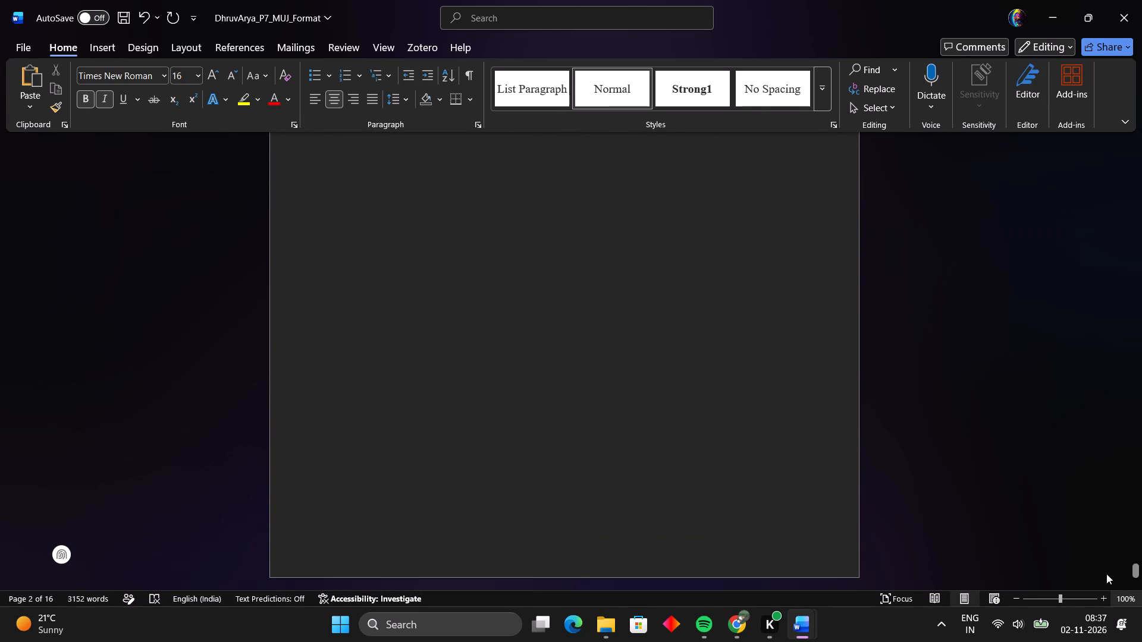
scroll(786, 454, up, 20)
scroll(786, 454, up, 20)
scroll(786, 454, up, 5)
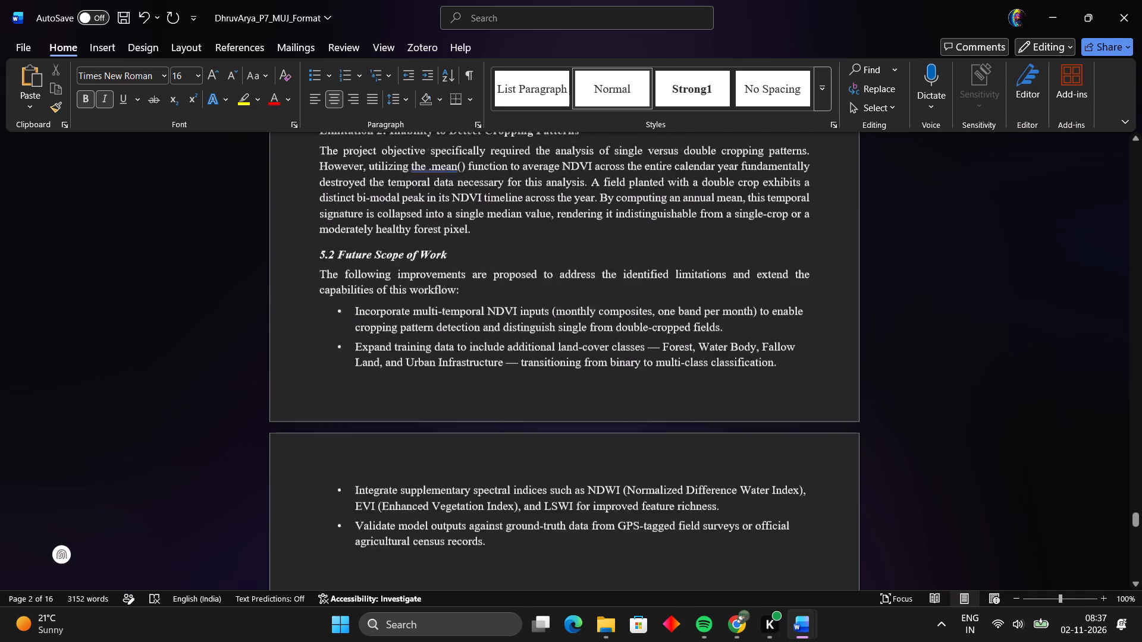
scroll(765, 439, up, 10)
drag(1133, 508, 1133, 356)
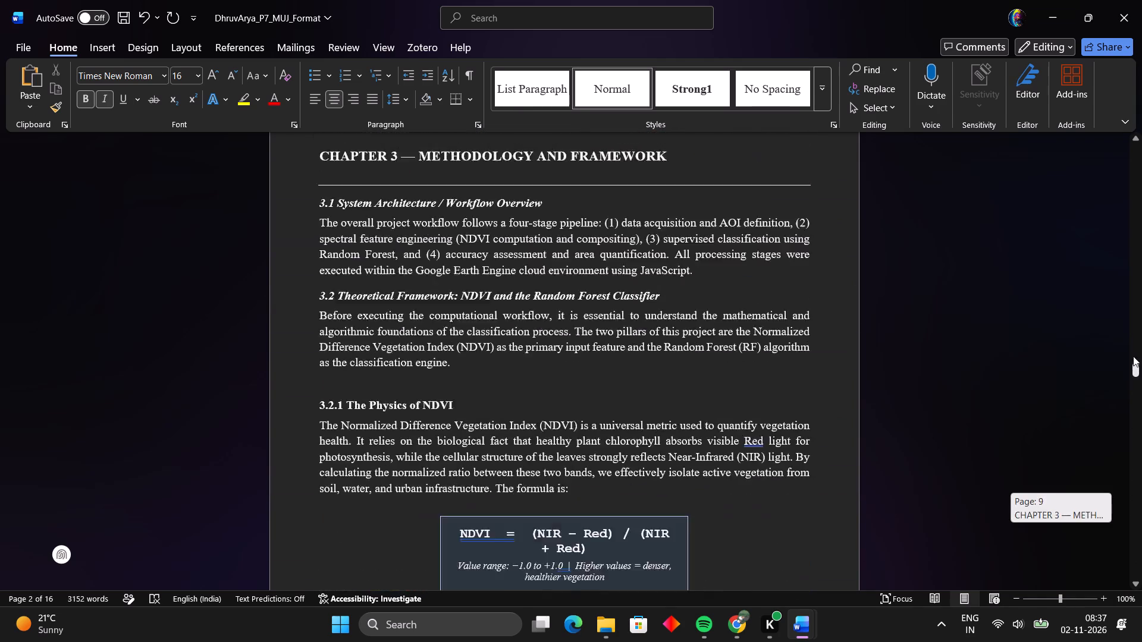
drag(1133, 356, 1124, 130)
scroll(803, 313, down, 1)
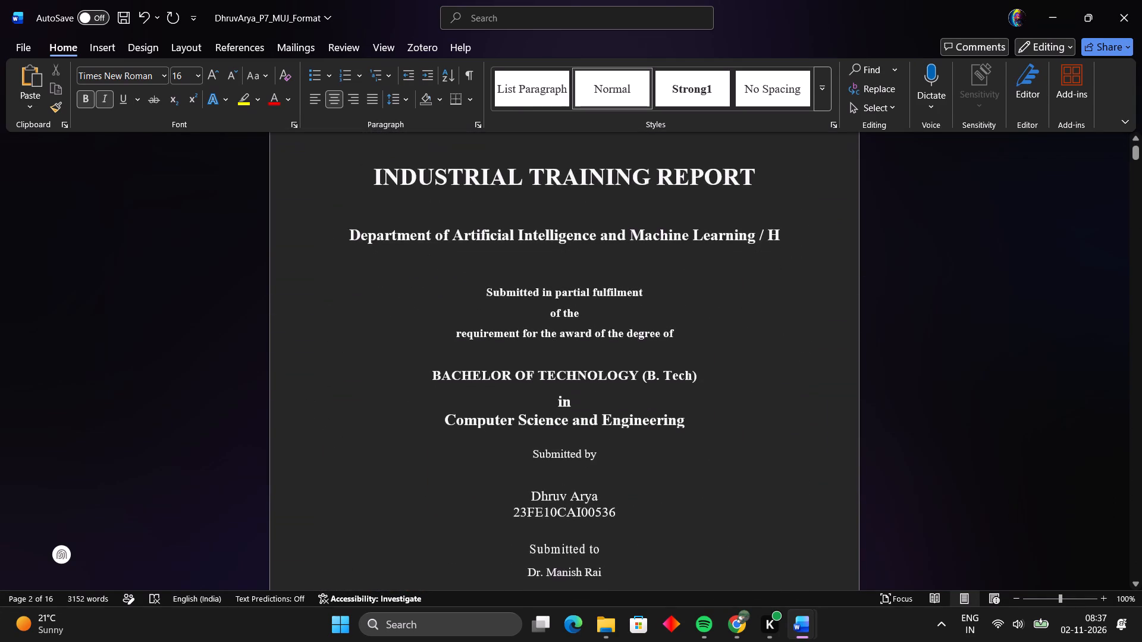
Review the cover and Abstract pages of the report to check the page break and spacing between them.
scroll(803, 313, down, 20)
scroll(803, 313, down, 2)
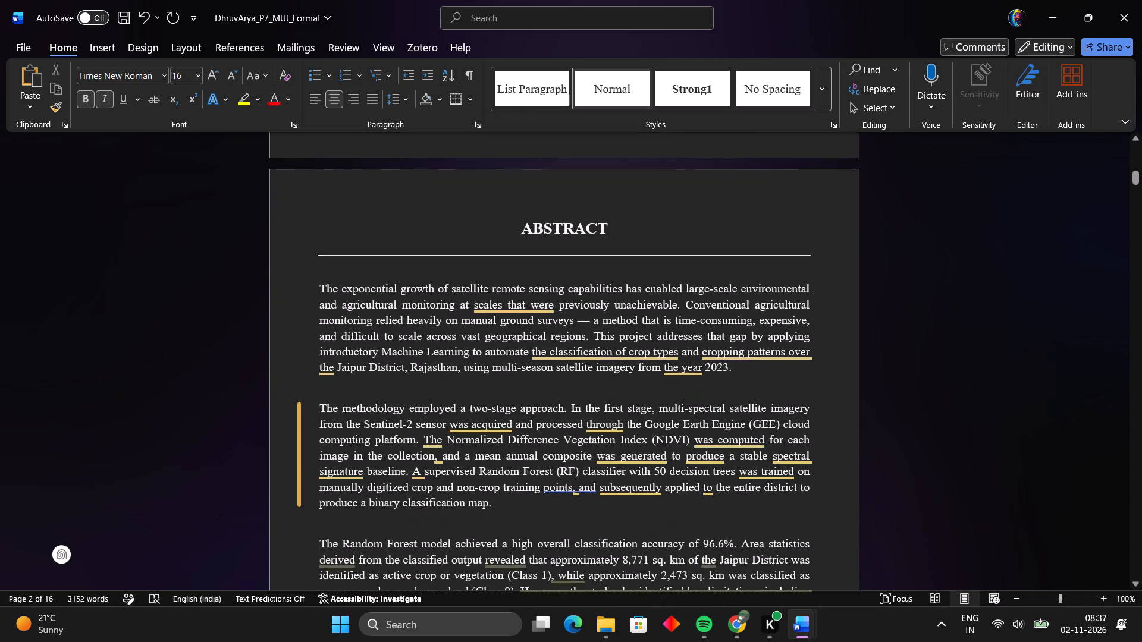
scroll(551, 240, down, 15)
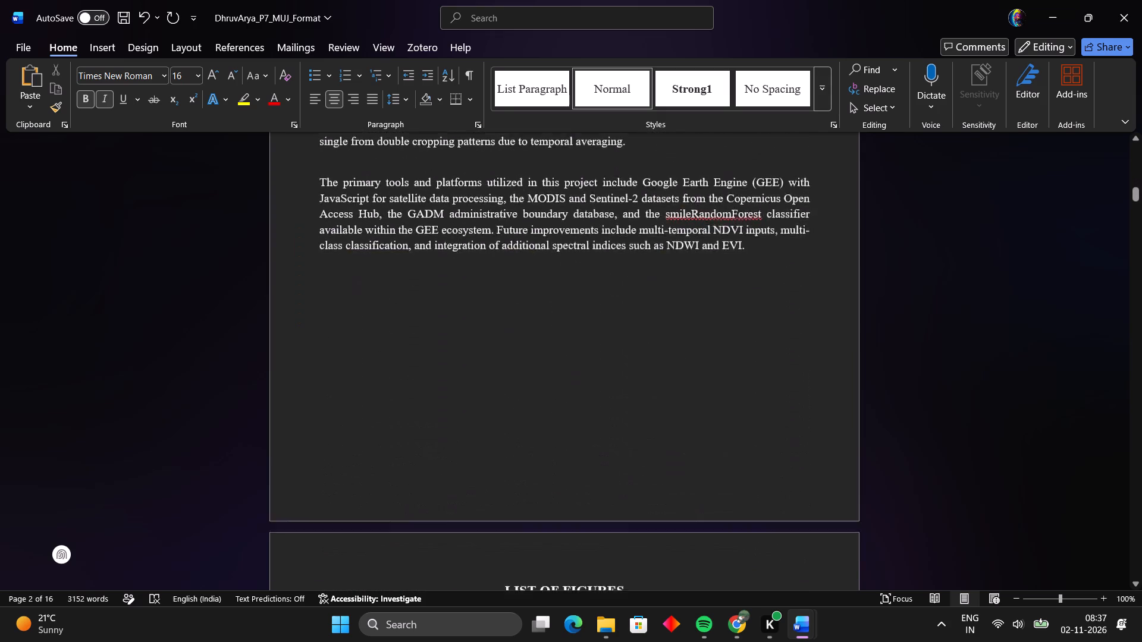
scroll(551, 240, up, 18)
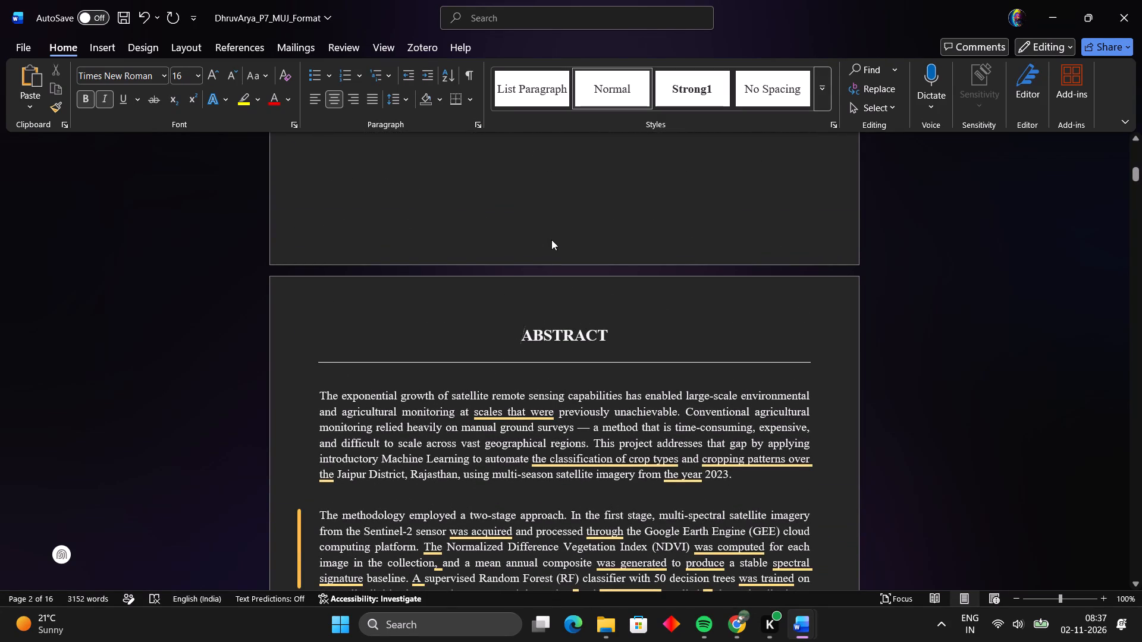
scroll(552, 270, down, 2)
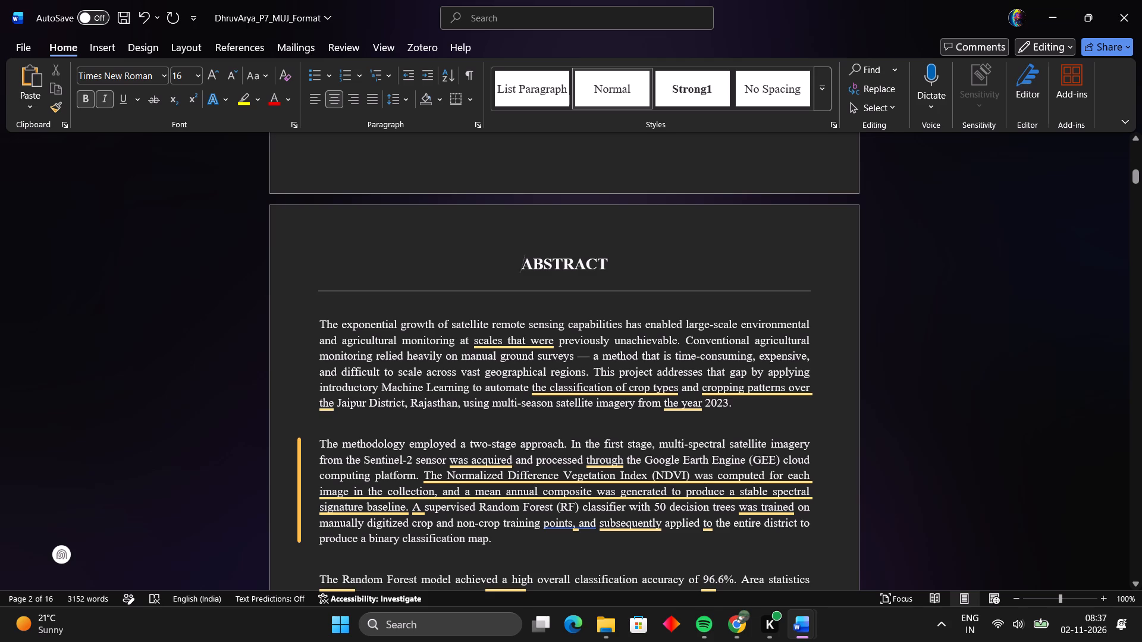
scroll(559, 273, down, 1)
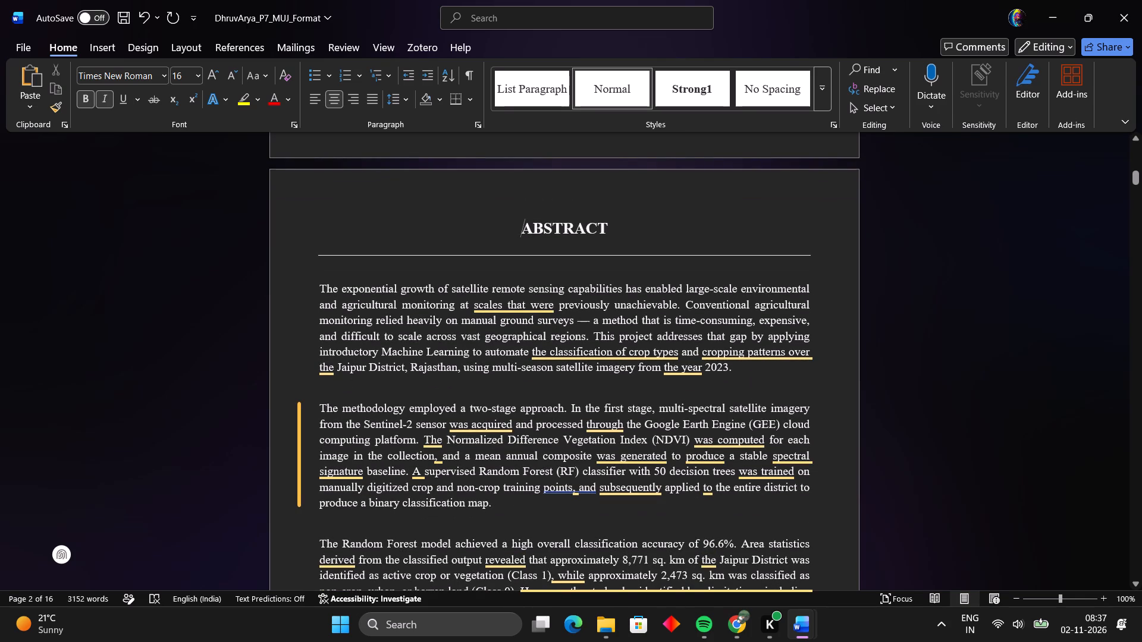
scroll(582, 282, down, 2)
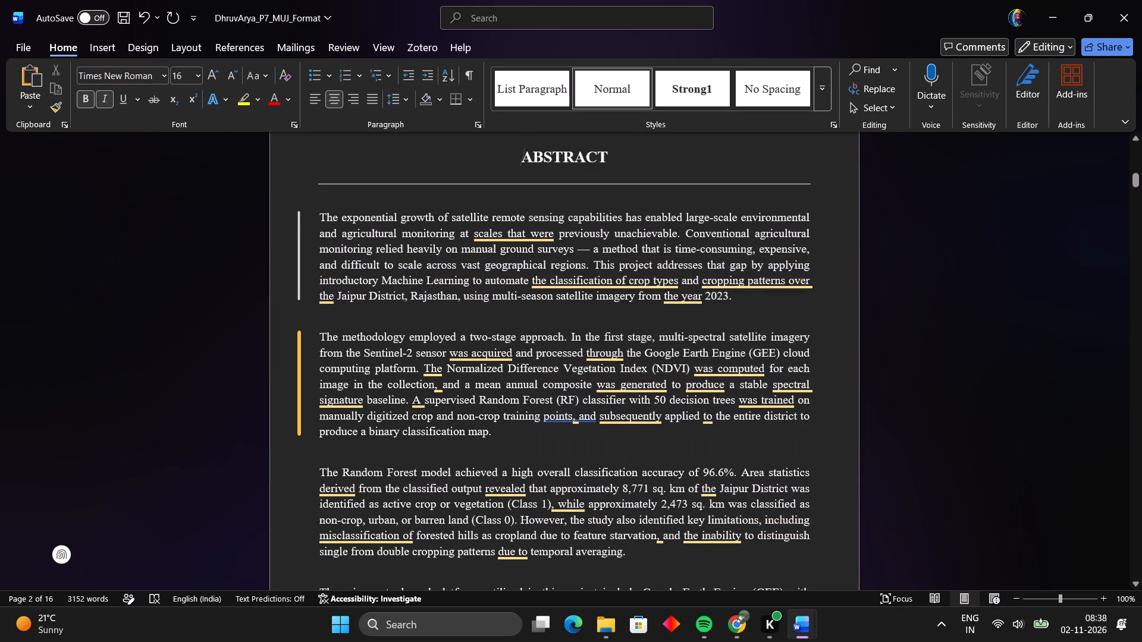
scroll(744, 271, down, 1)
scroll(744, 271, up, 2)
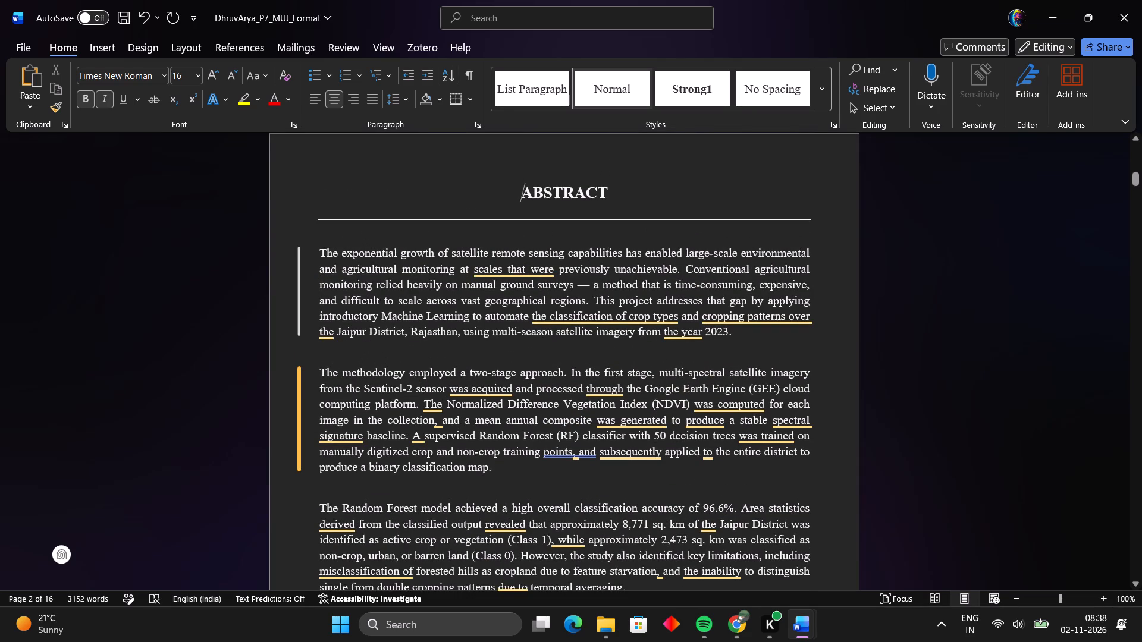
scroll(744, 271, up, 6)
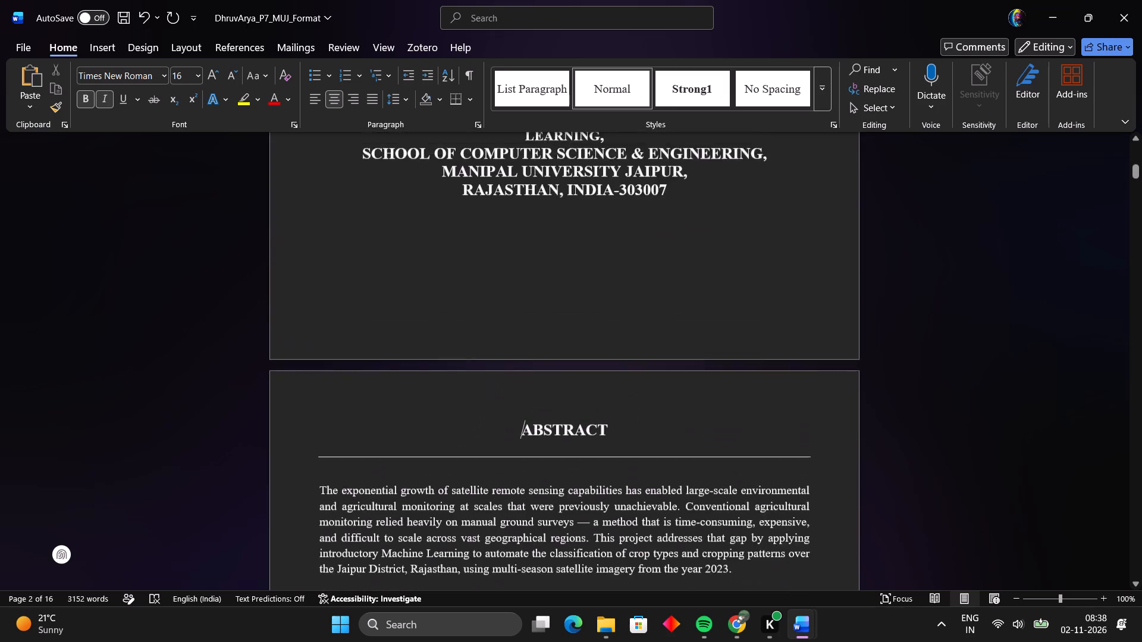
scroll(744, 271, up, 8)
scroll(744, 271, up, 14)
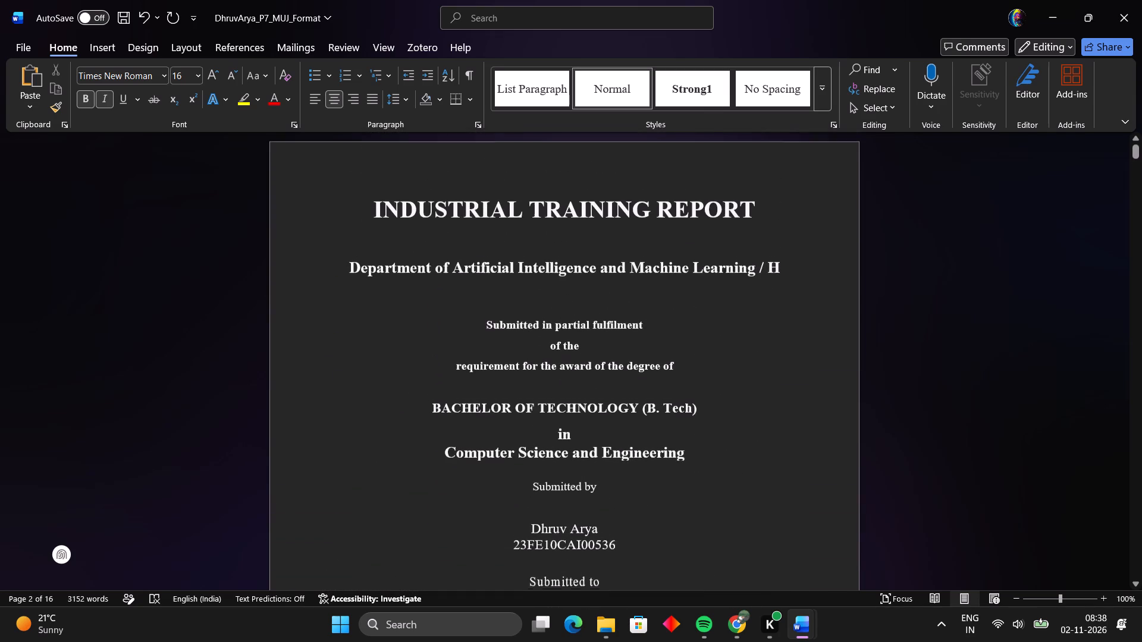
scroll(744, 271, up, 7)
scroll(744, 271, down, 4)
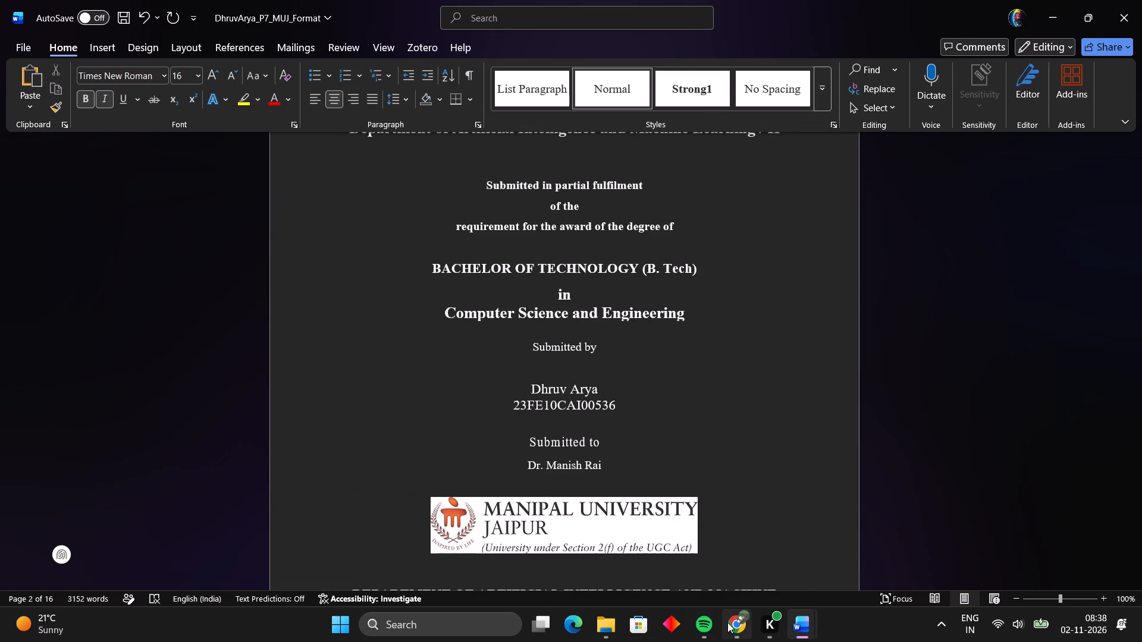
Switch to Chrome, search for "edit pdf online" in a new tab, and open the iLovePDF PDF Editor.
click(731, 632)
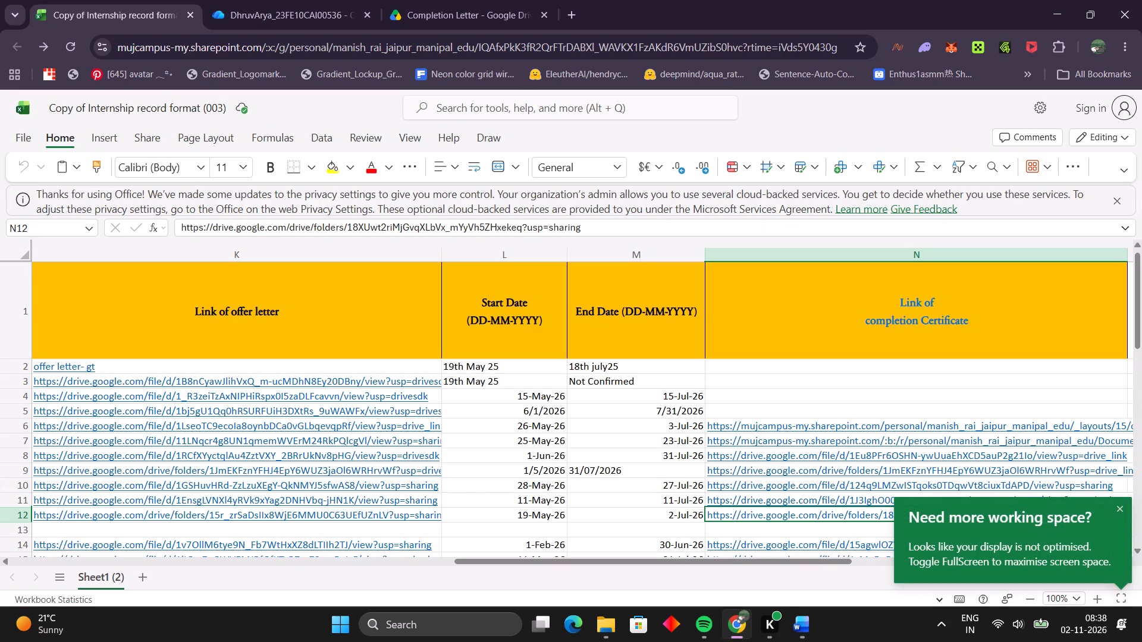
click(570, 11)
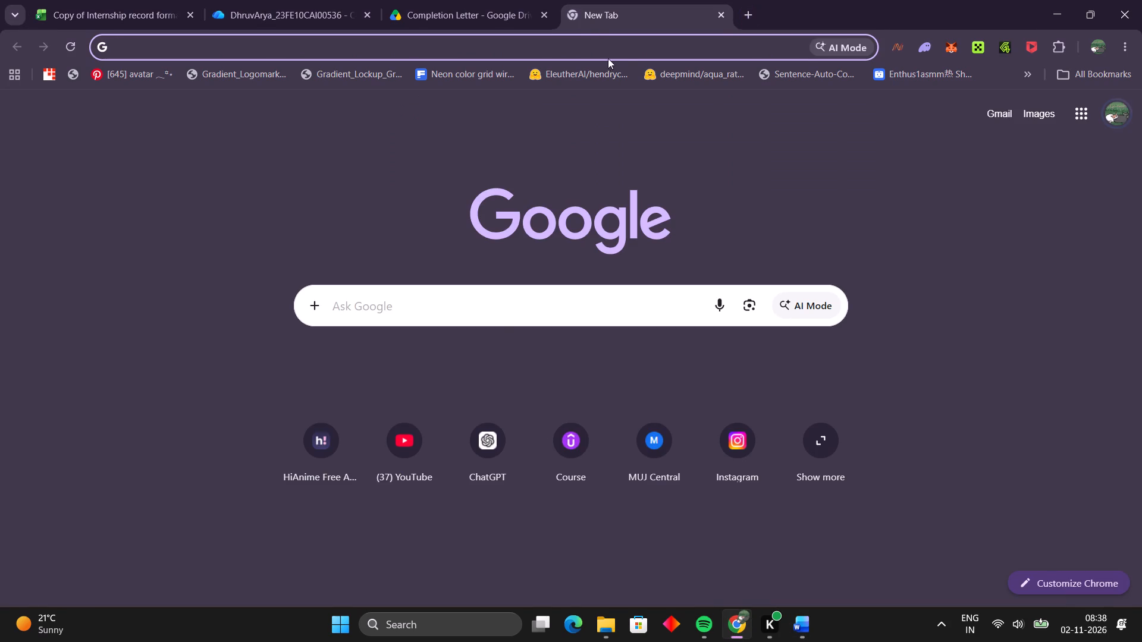
text(edit pf)
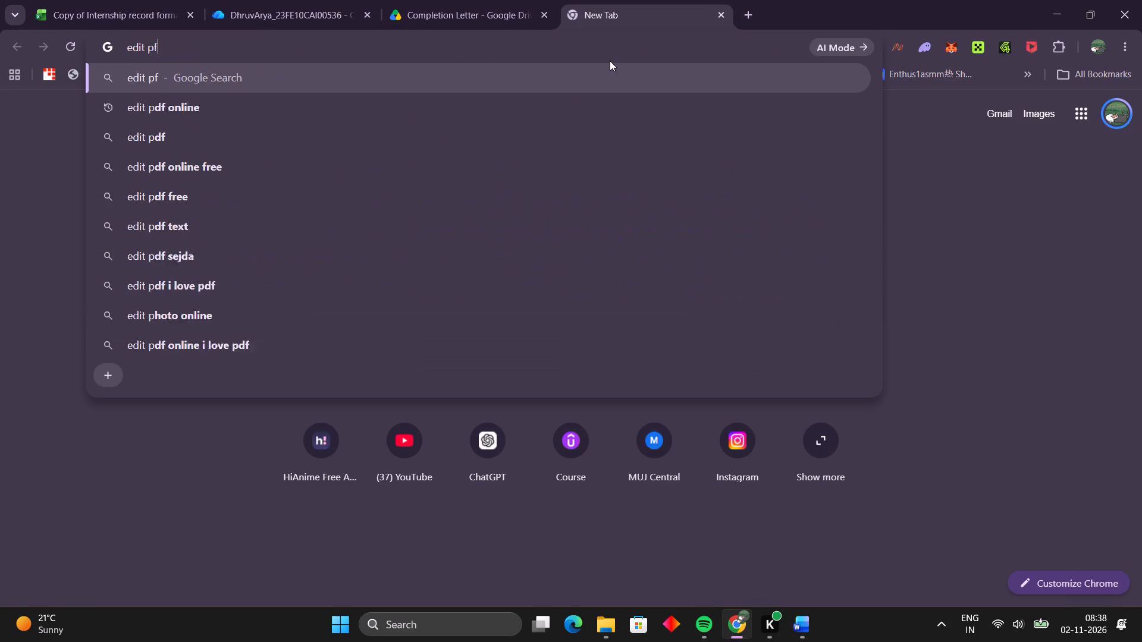
key(BackSpace)
text(df)
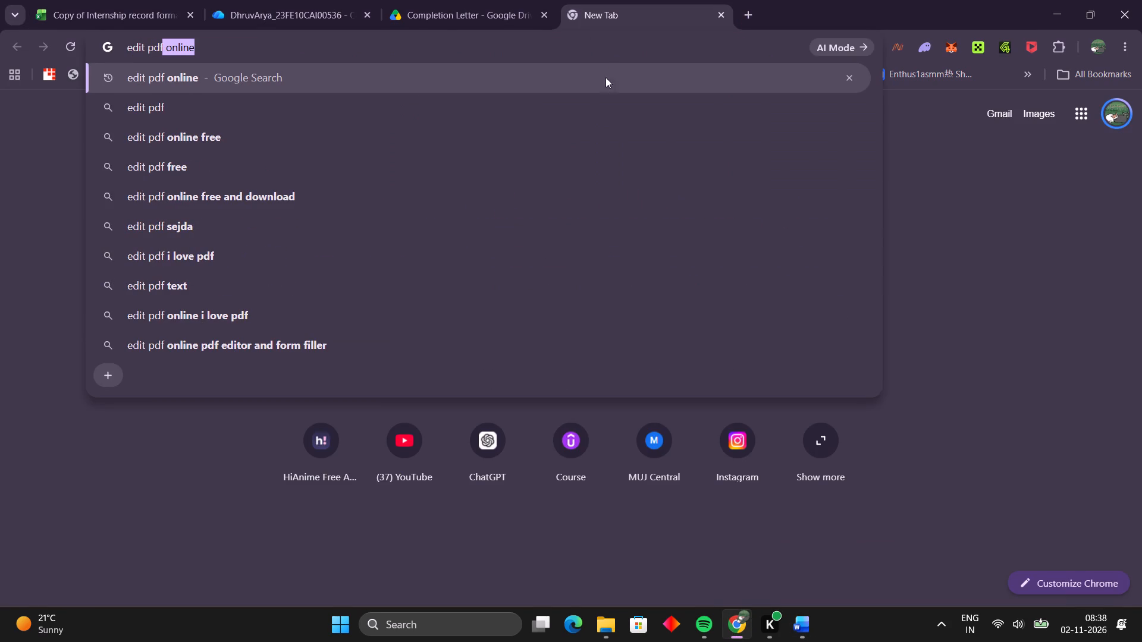
click(585, 92)
click(315, 267)
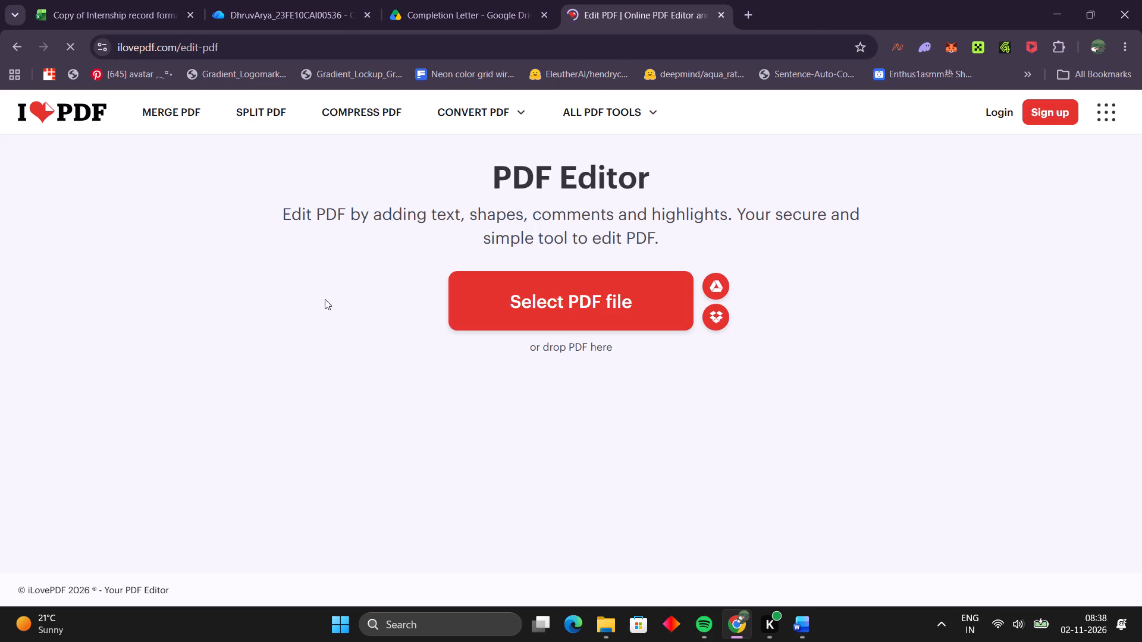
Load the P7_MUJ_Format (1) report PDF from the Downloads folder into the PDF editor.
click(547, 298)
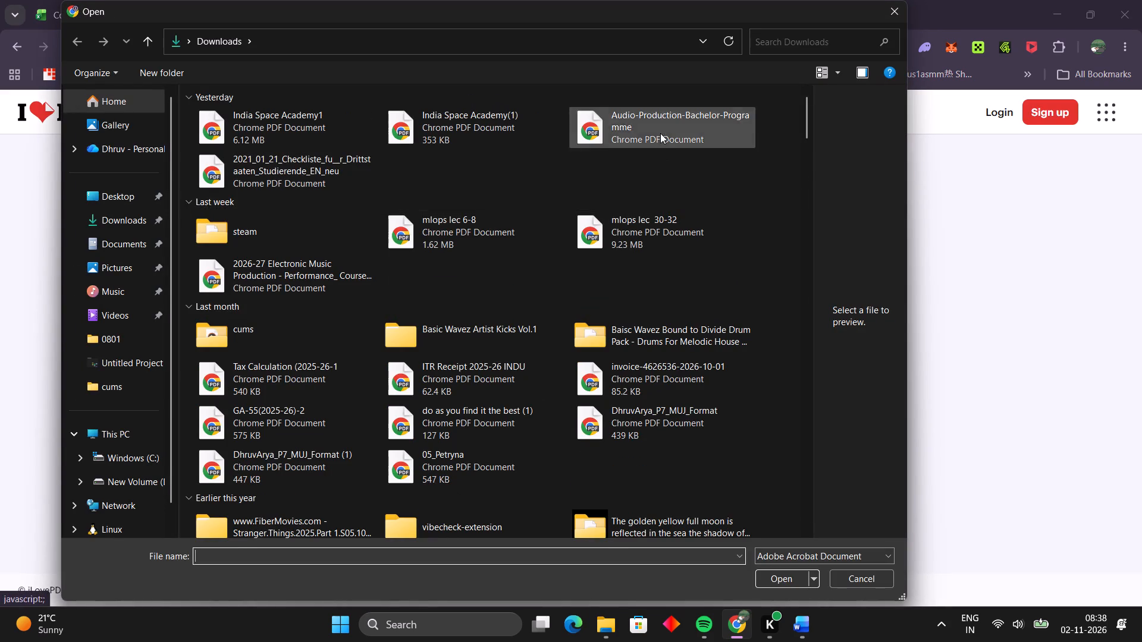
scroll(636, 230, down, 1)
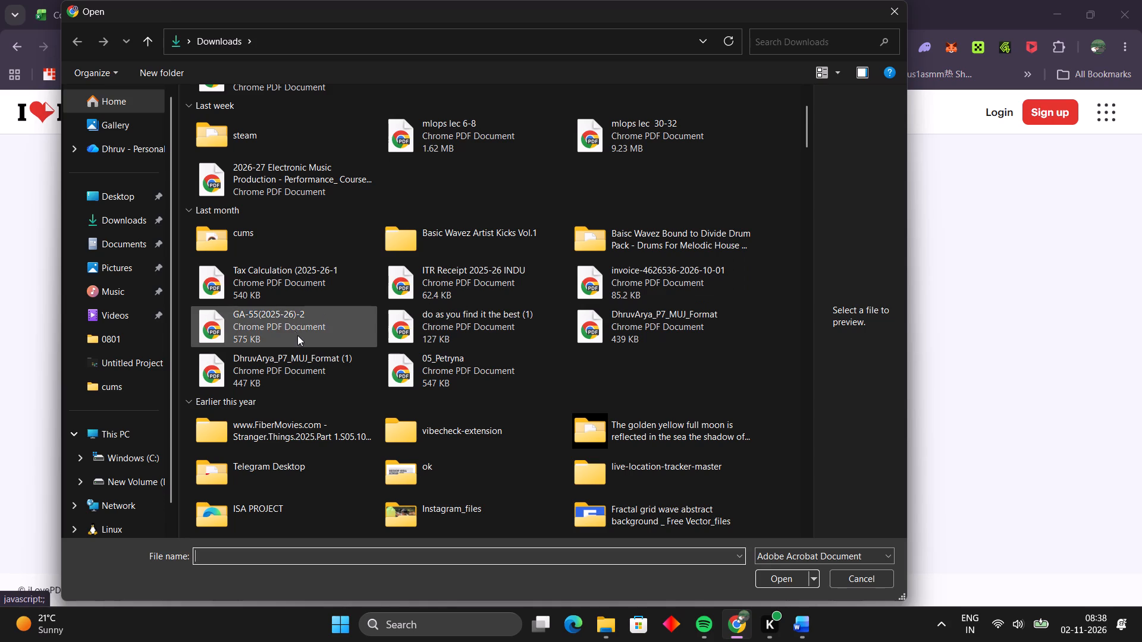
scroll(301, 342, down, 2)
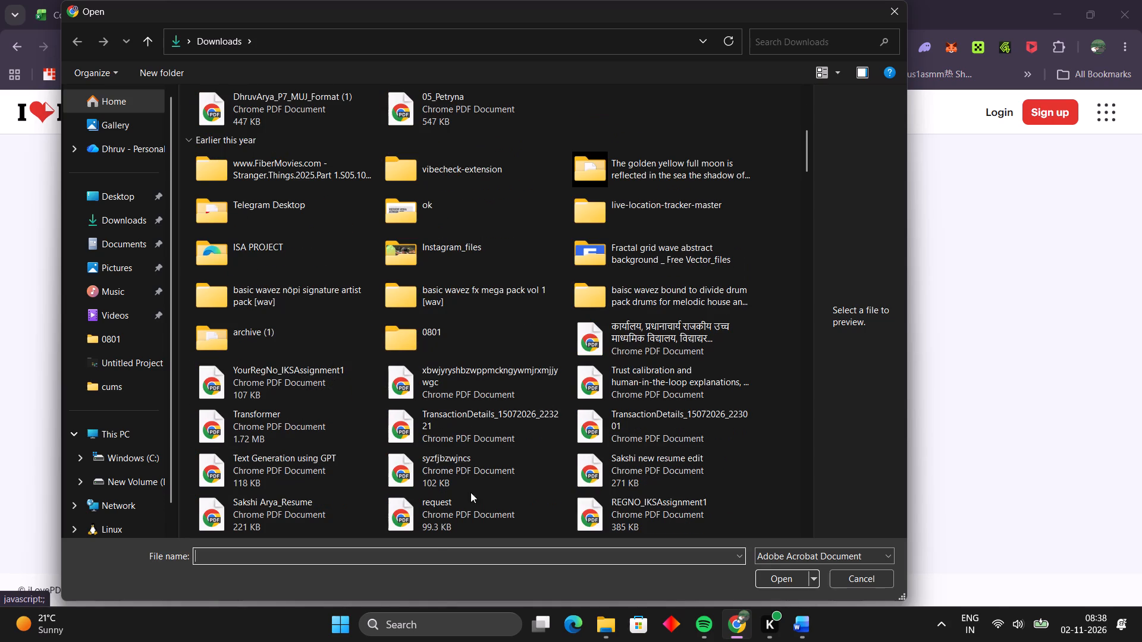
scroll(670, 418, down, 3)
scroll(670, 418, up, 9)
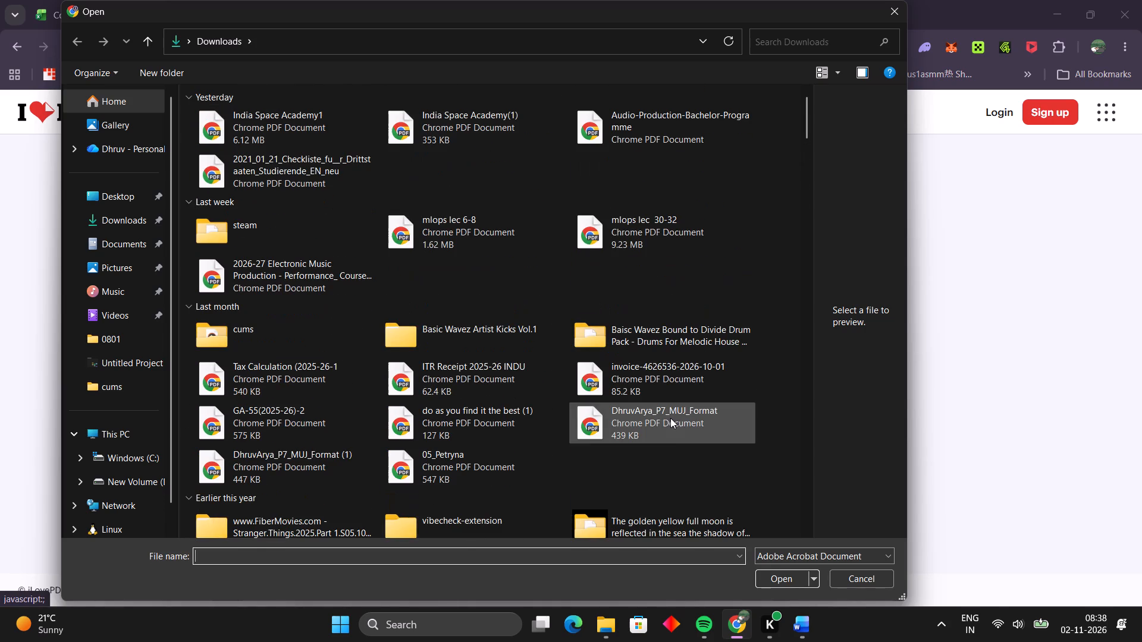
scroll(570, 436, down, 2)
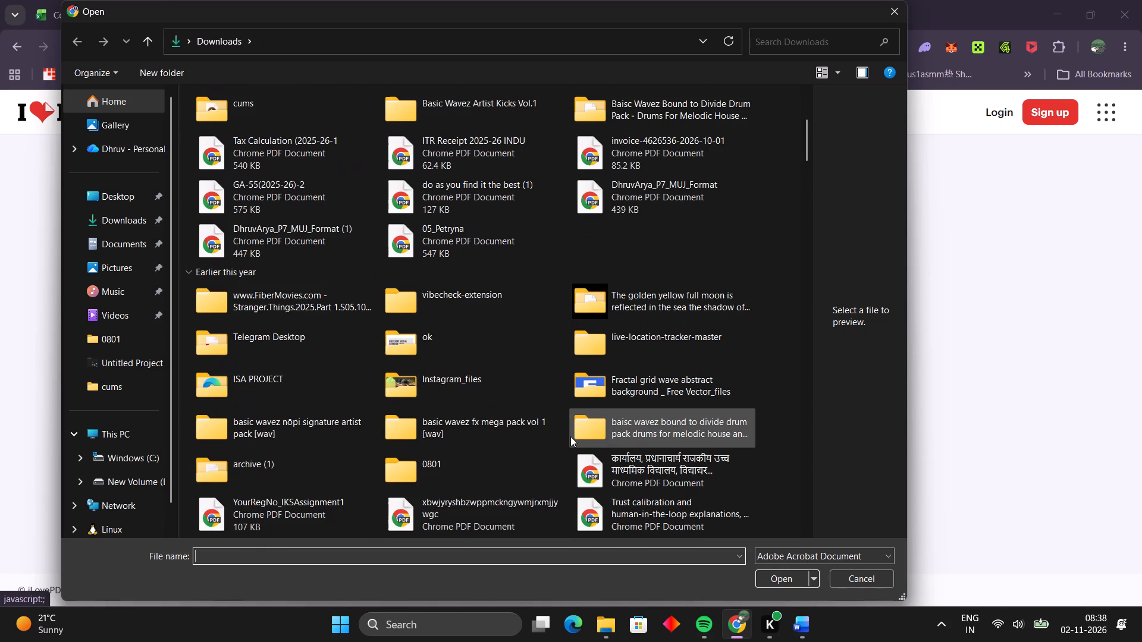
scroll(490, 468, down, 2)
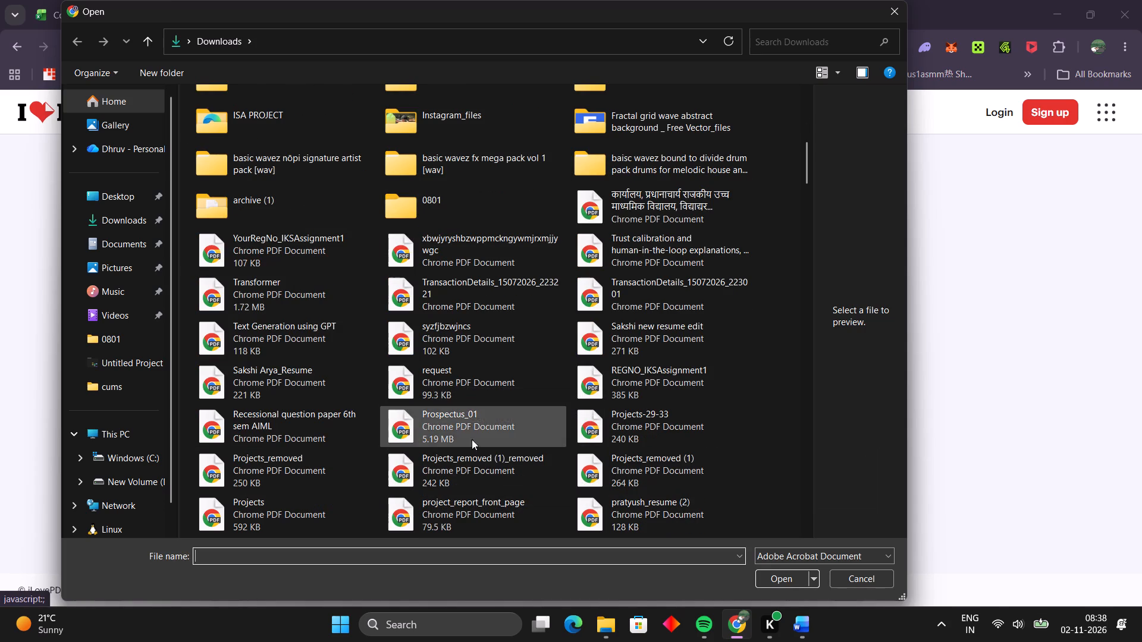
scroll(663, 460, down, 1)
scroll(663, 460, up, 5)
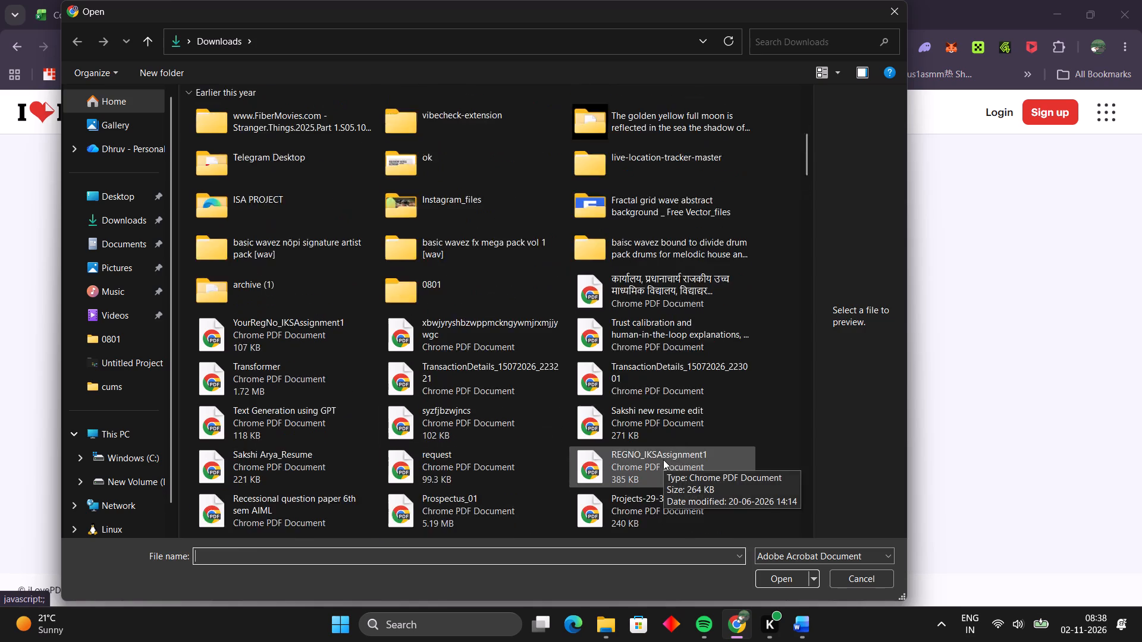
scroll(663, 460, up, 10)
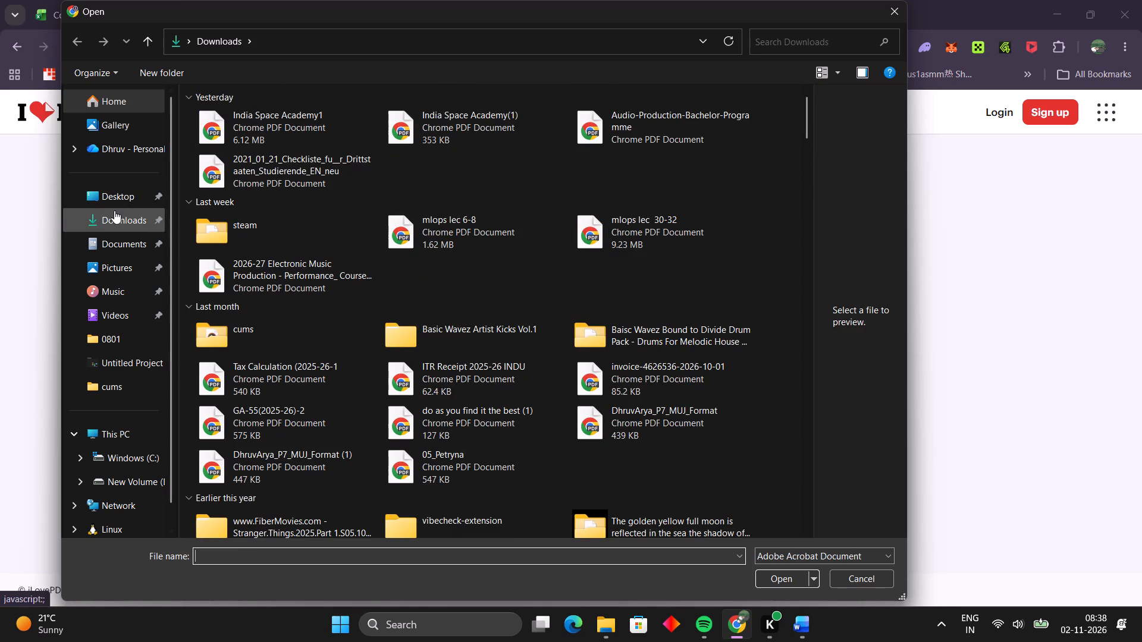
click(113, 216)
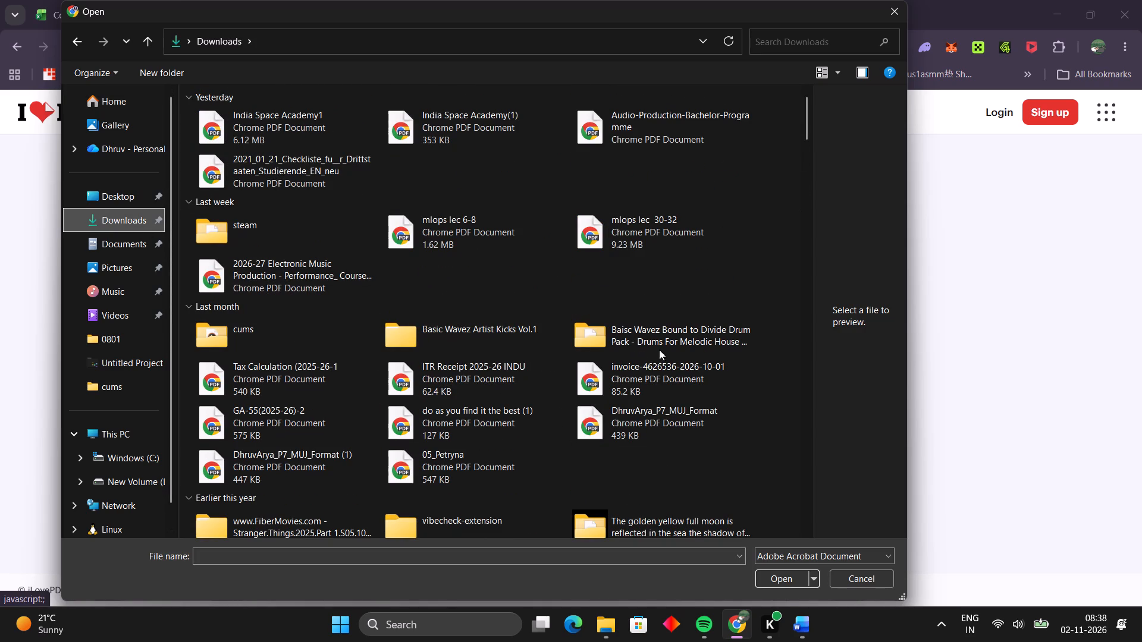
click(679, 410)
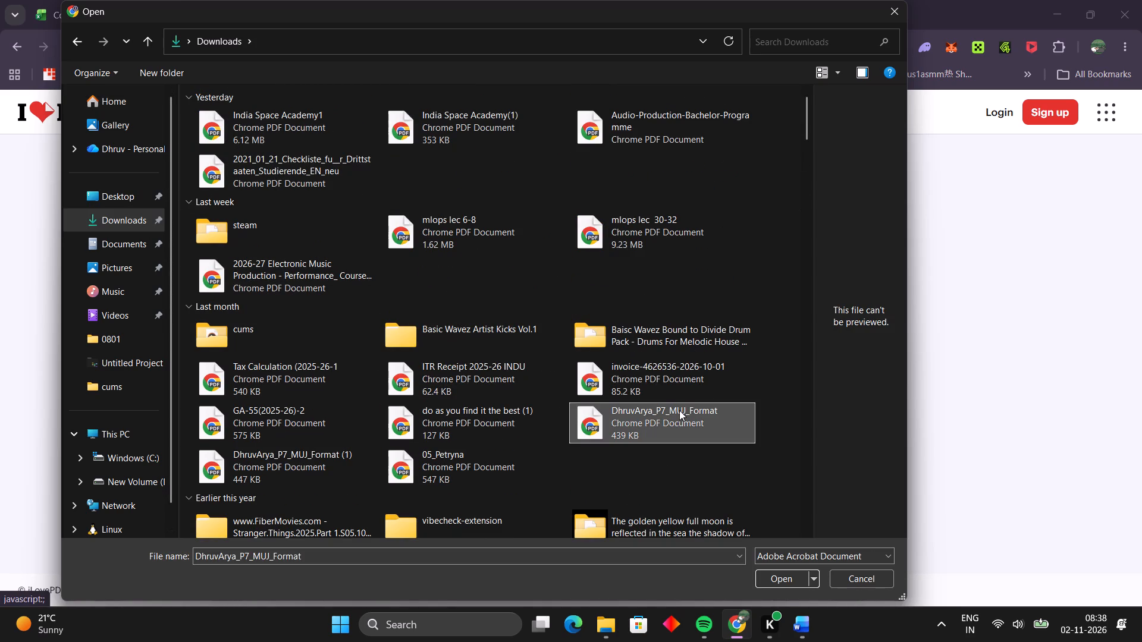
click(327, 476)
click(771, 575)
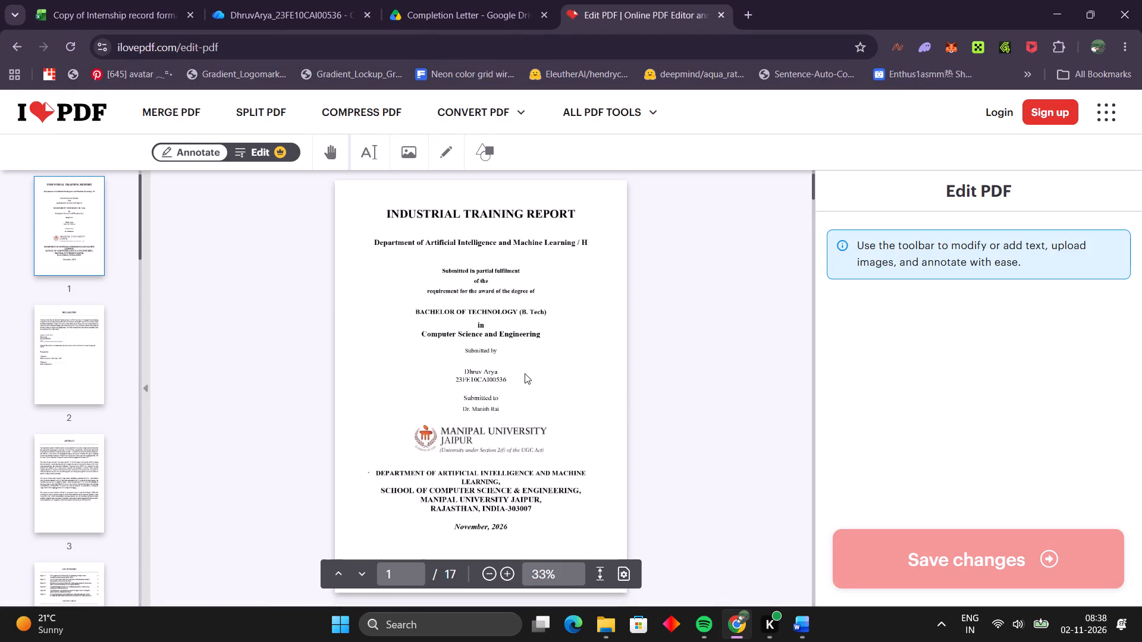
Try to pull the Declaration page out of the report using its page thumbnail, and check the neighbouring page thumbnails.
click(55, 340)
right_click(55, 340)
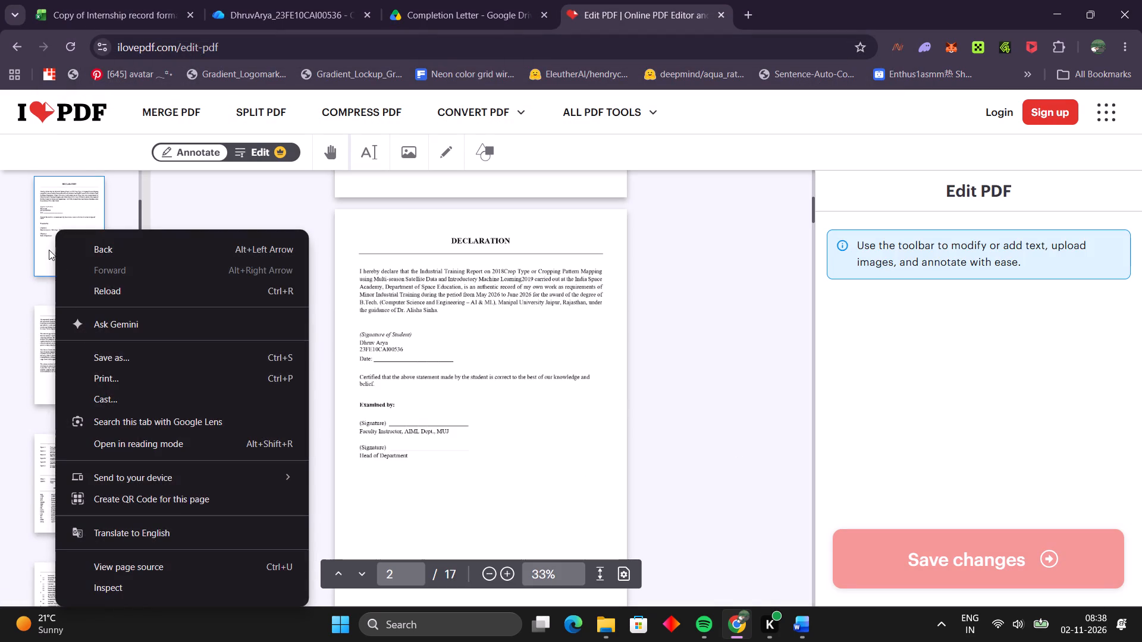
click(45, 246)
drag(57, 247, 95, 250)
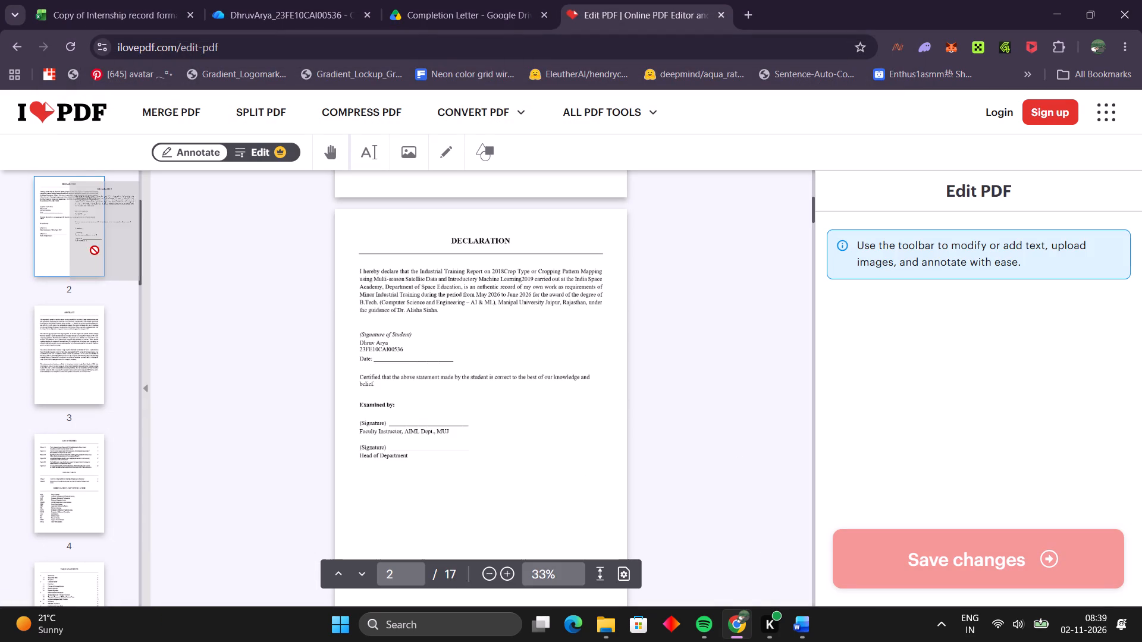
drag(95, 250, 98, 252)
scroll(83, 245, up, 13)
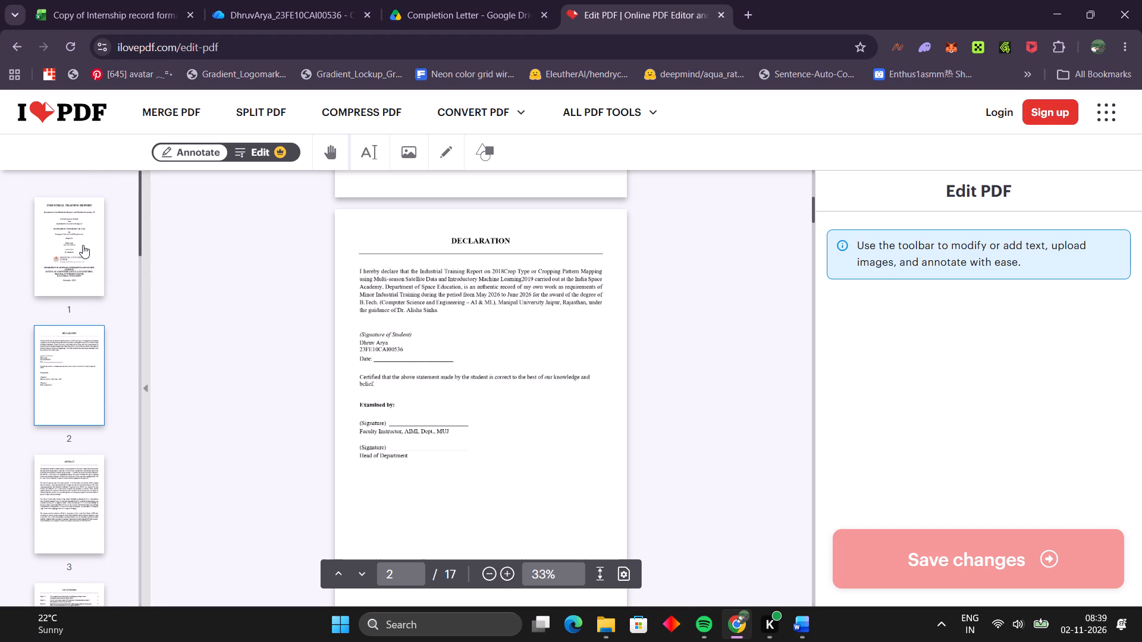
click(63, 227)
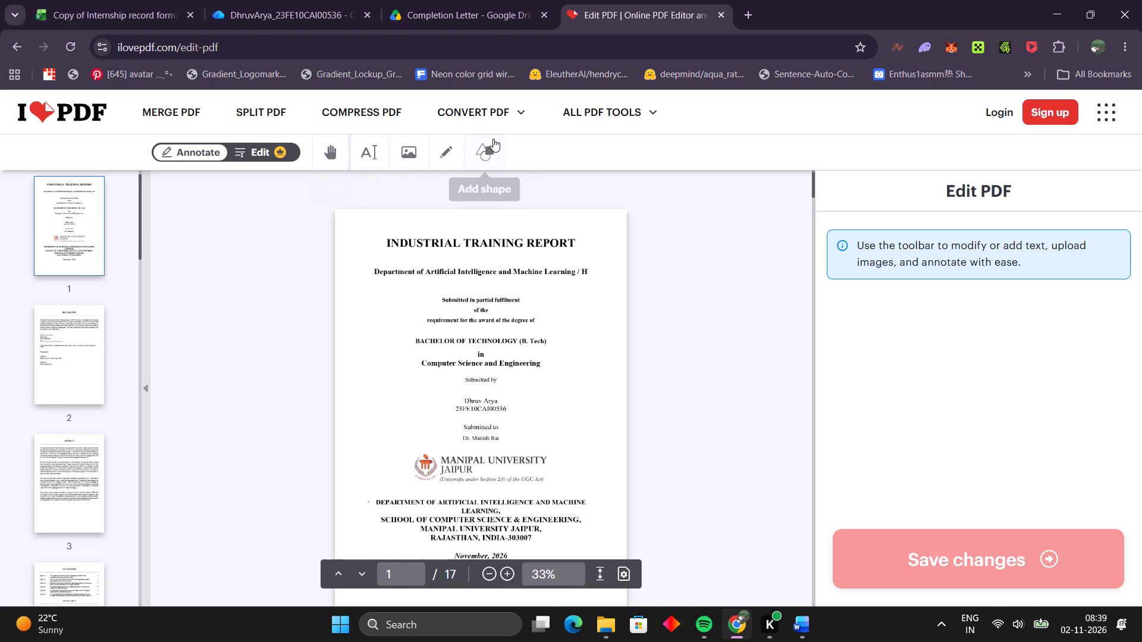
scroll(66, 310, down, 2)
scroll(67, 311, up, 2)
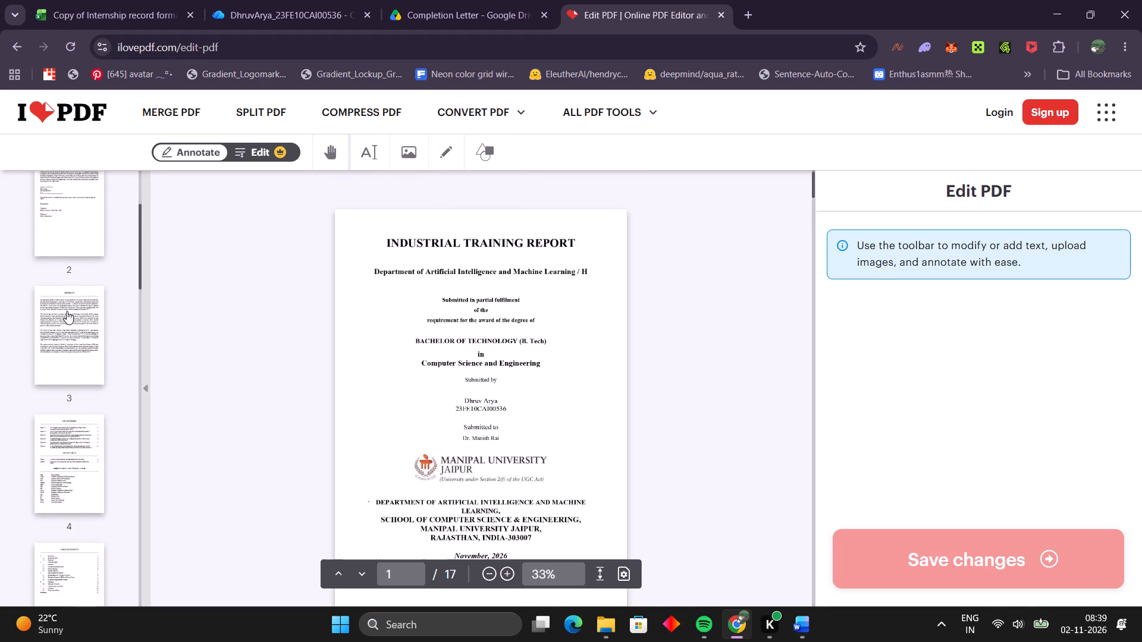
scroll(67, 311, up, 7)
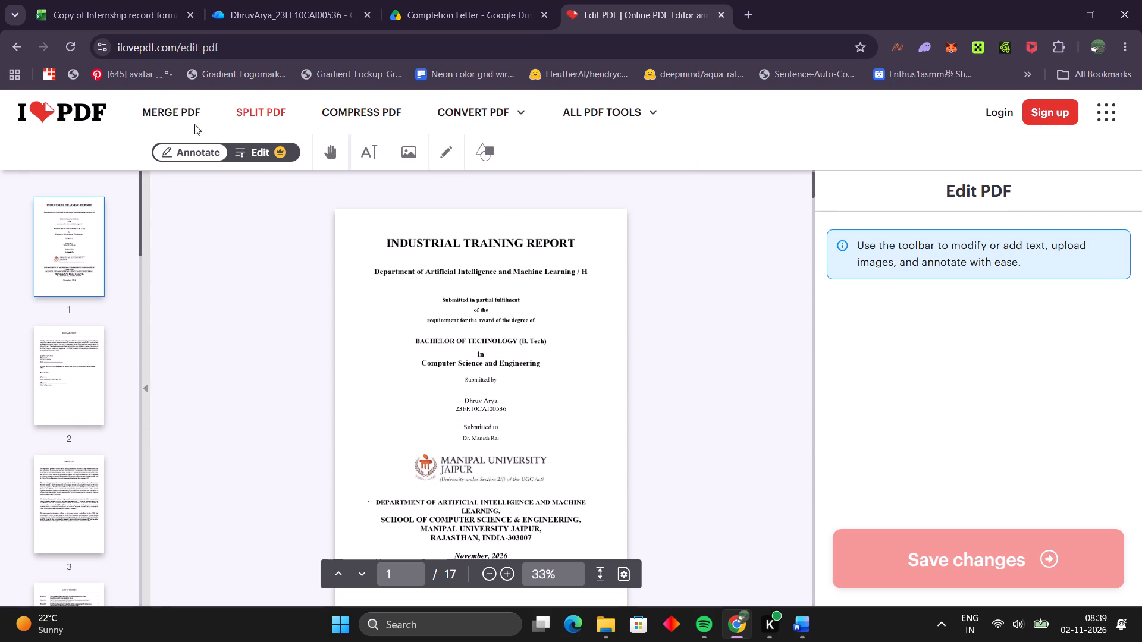
Switch to iLovePDF's Merge PDF tool and add the P7_MUJ_Format (1) report PDF from Downloads.
click(174, 117)
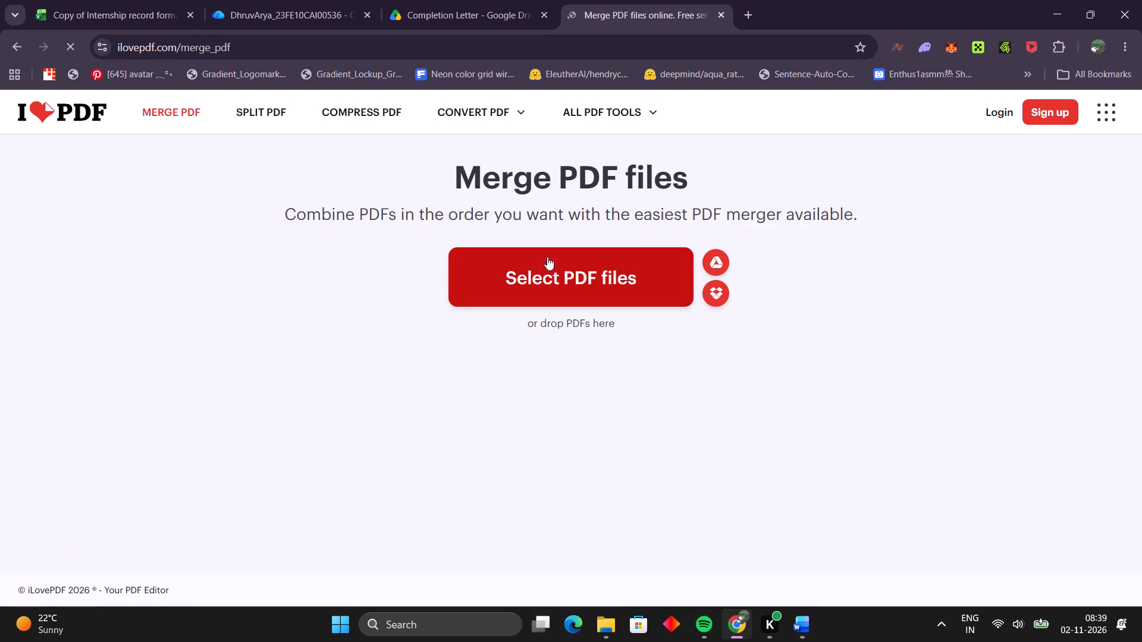
click(547, 258)
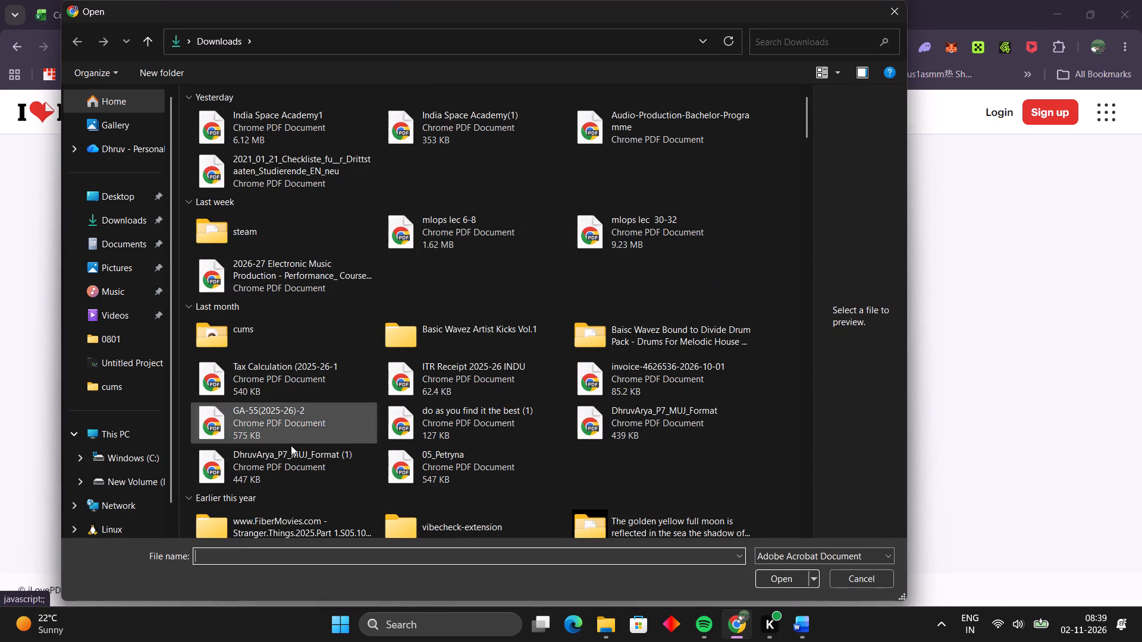
click(302, 471)
click(776, 578)
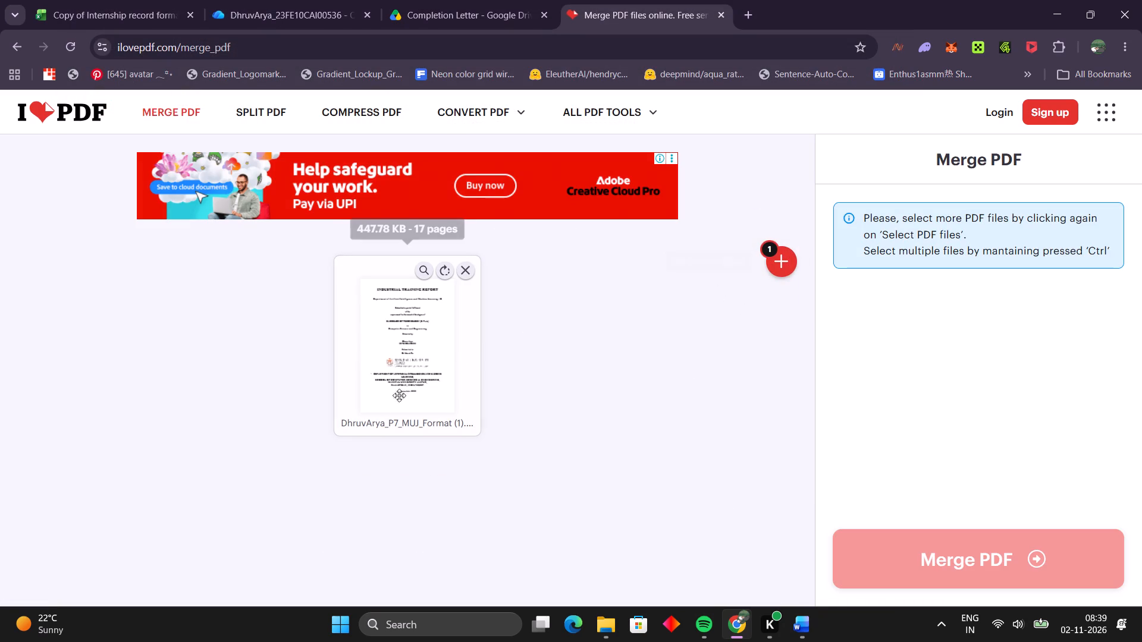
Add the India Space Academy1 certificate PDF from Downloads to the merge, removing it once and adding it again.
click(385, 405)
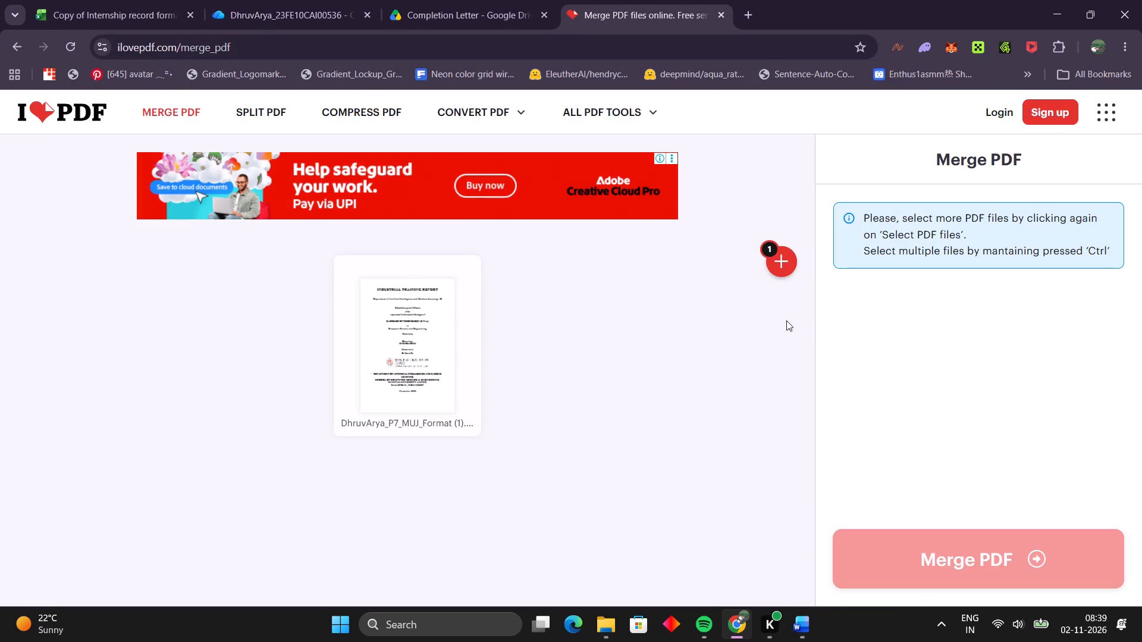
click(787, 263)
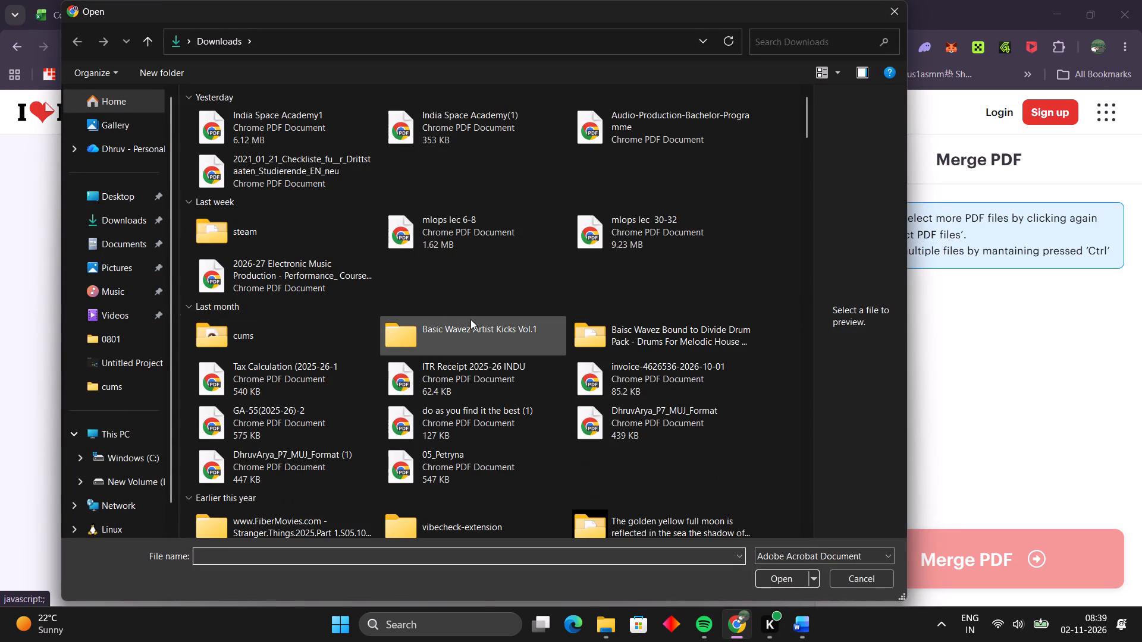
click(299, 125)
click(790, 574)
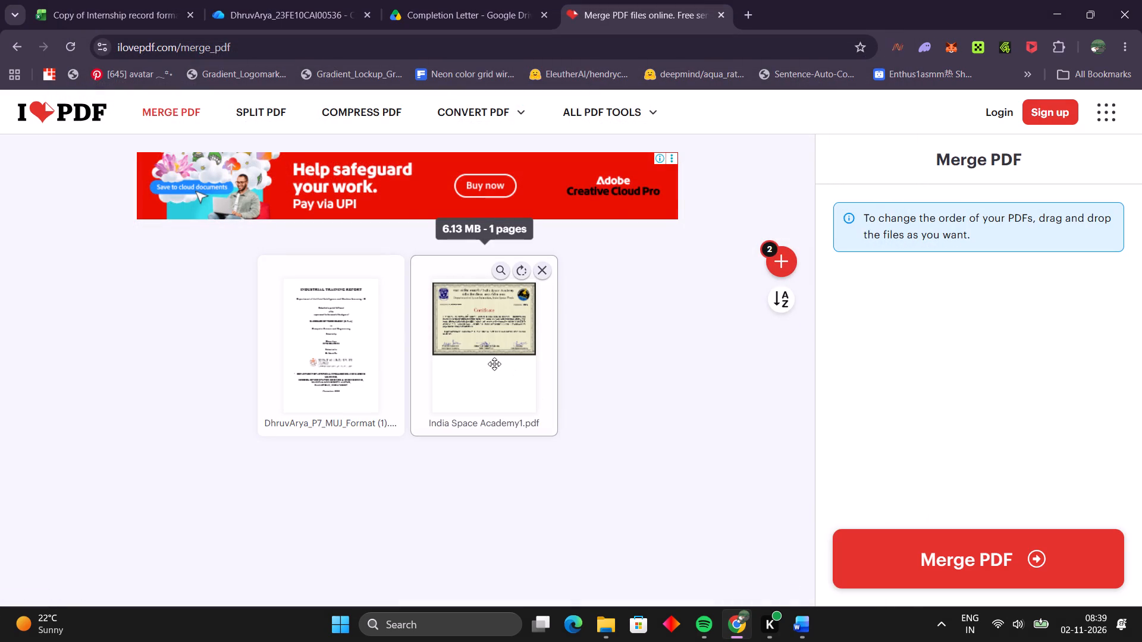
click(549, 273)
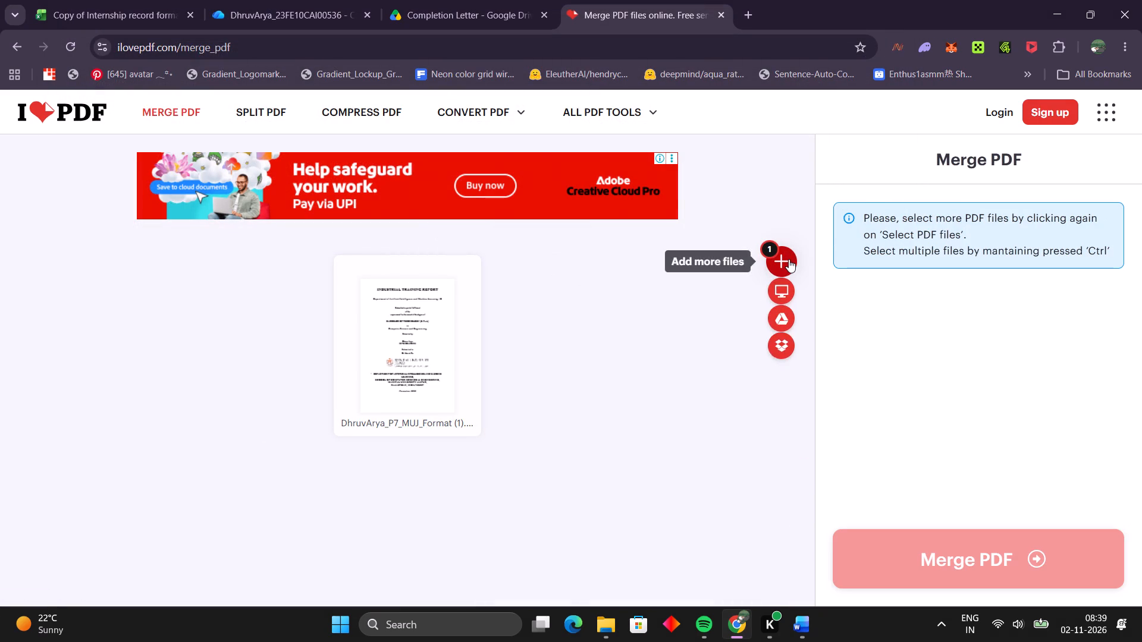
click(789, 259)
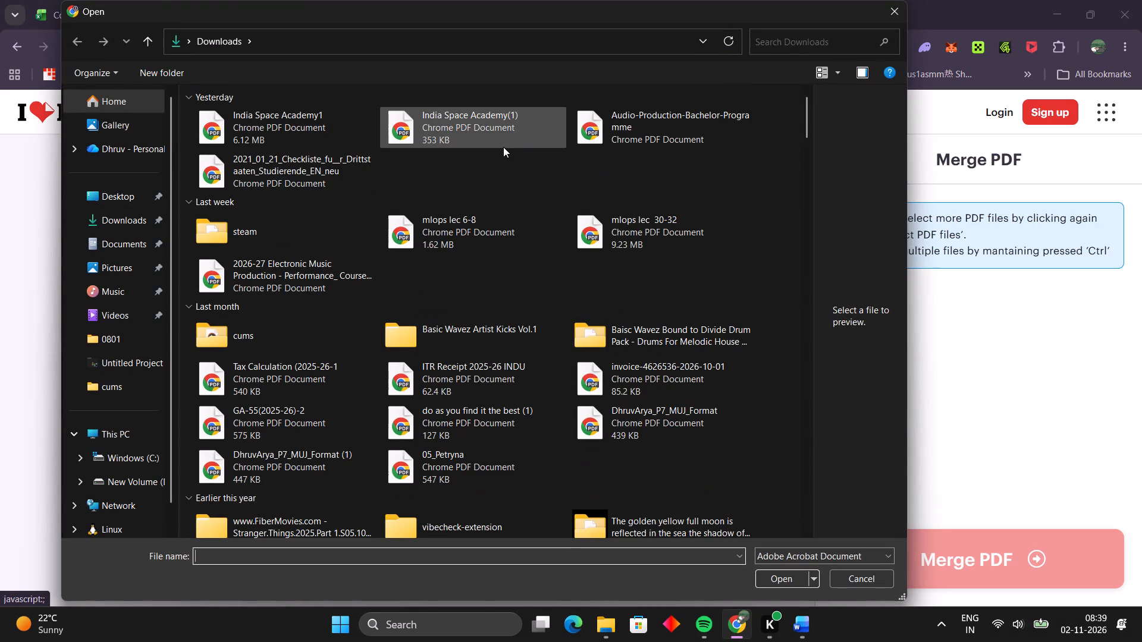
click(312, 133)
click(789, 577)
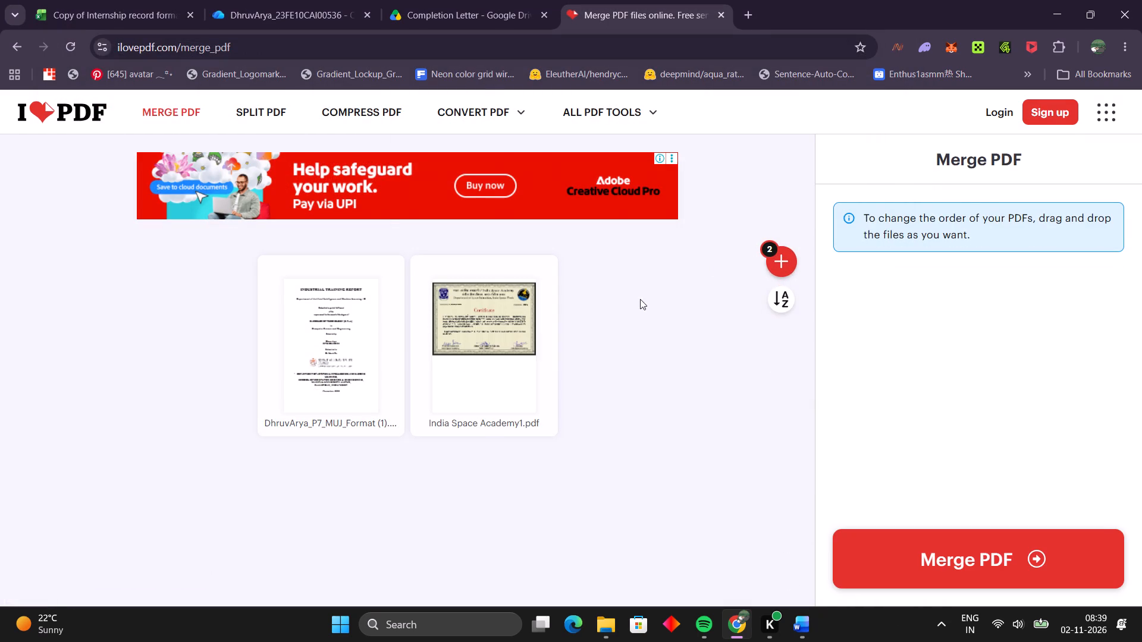
Add the India Space Academy(1) letter PDF from Downloads to the merge and remove the India Space Academy1 certificate.
click(769, 259)
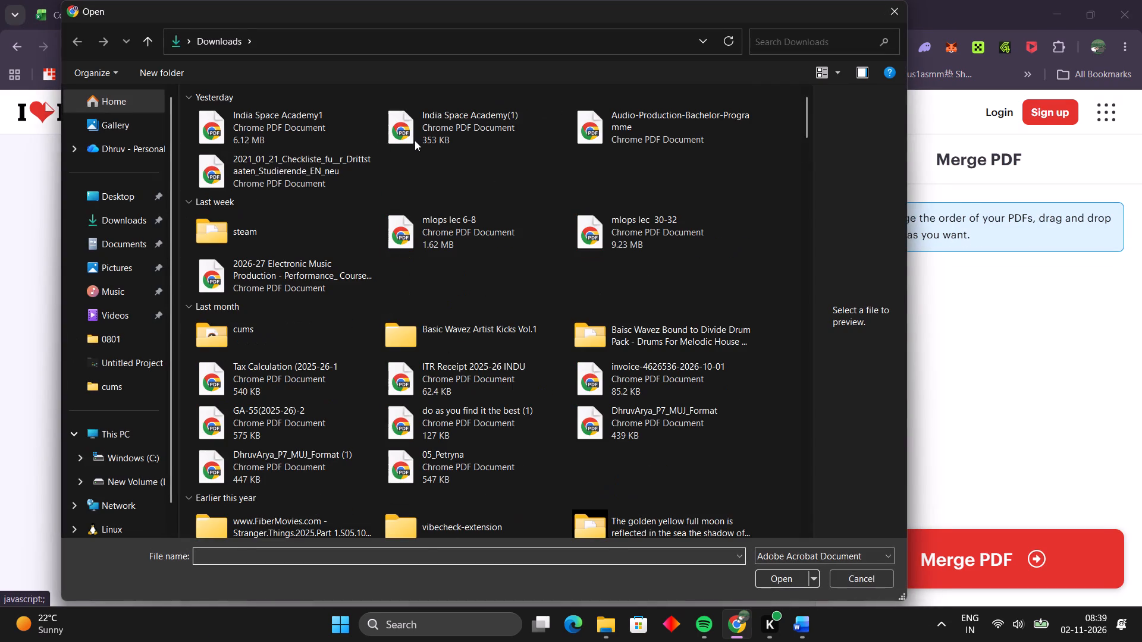
click(450, 138)
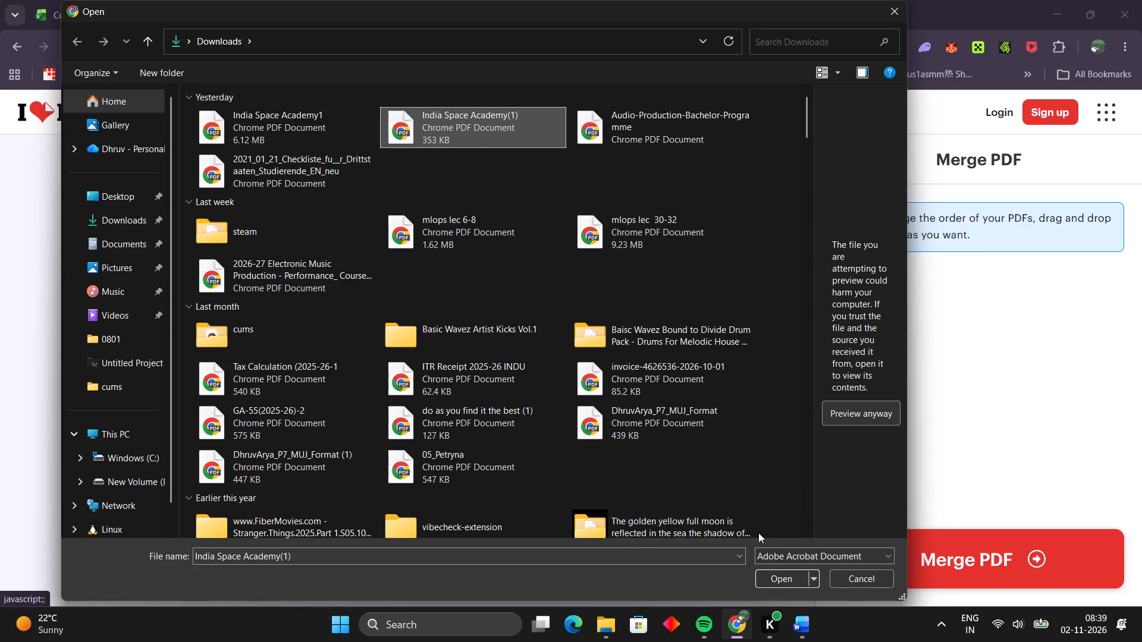
click(768, 575)
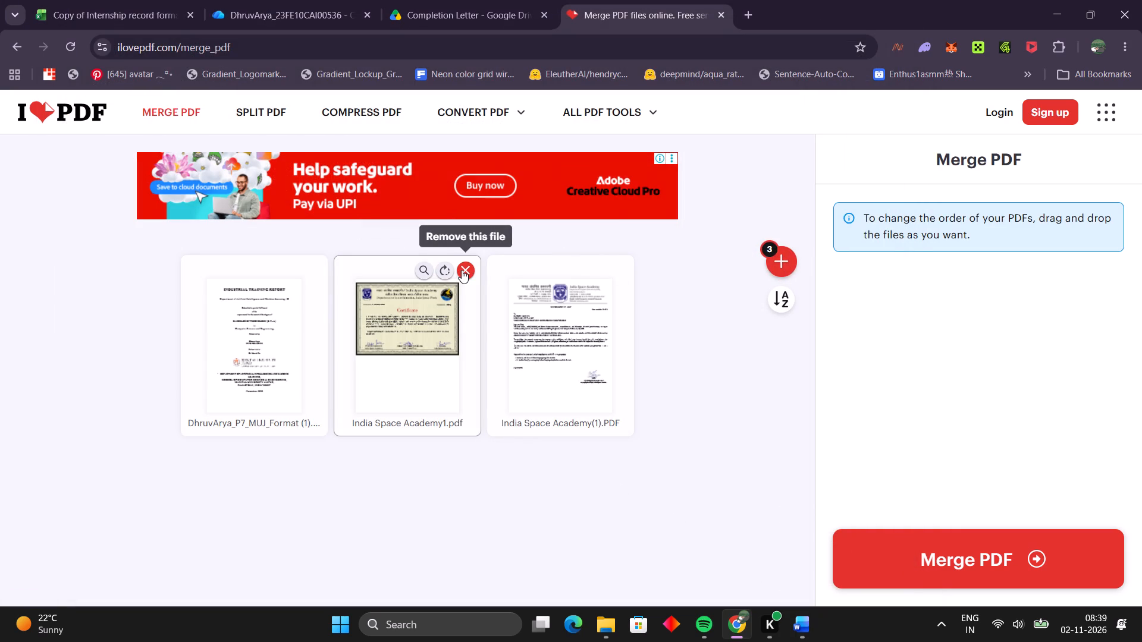
click(462, 270)
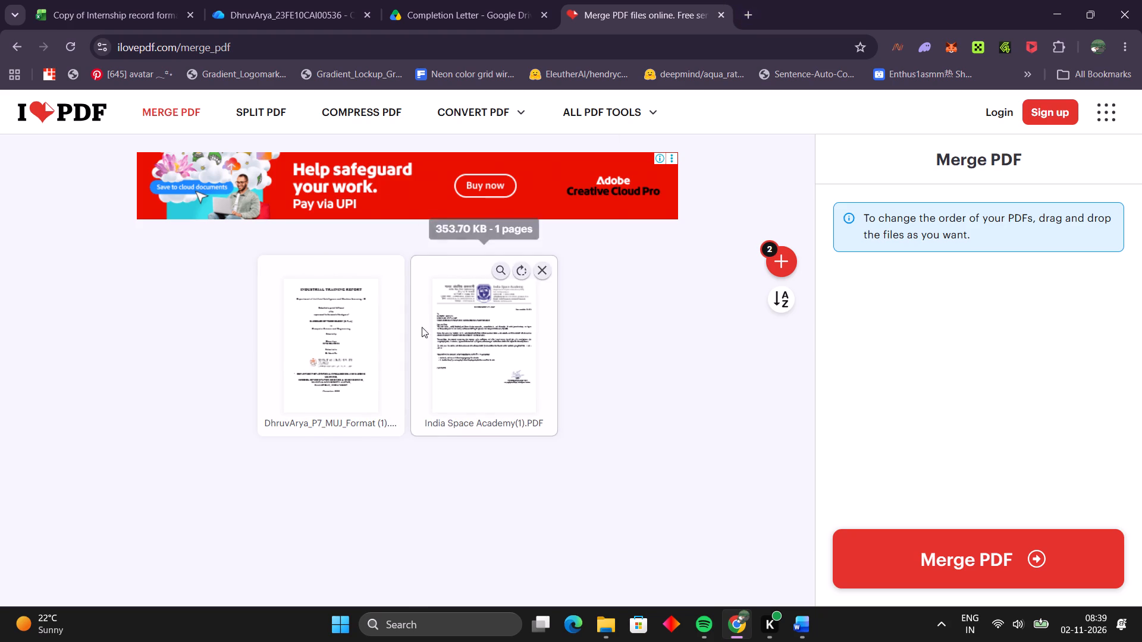
click(382, 332)
click(503, 341)
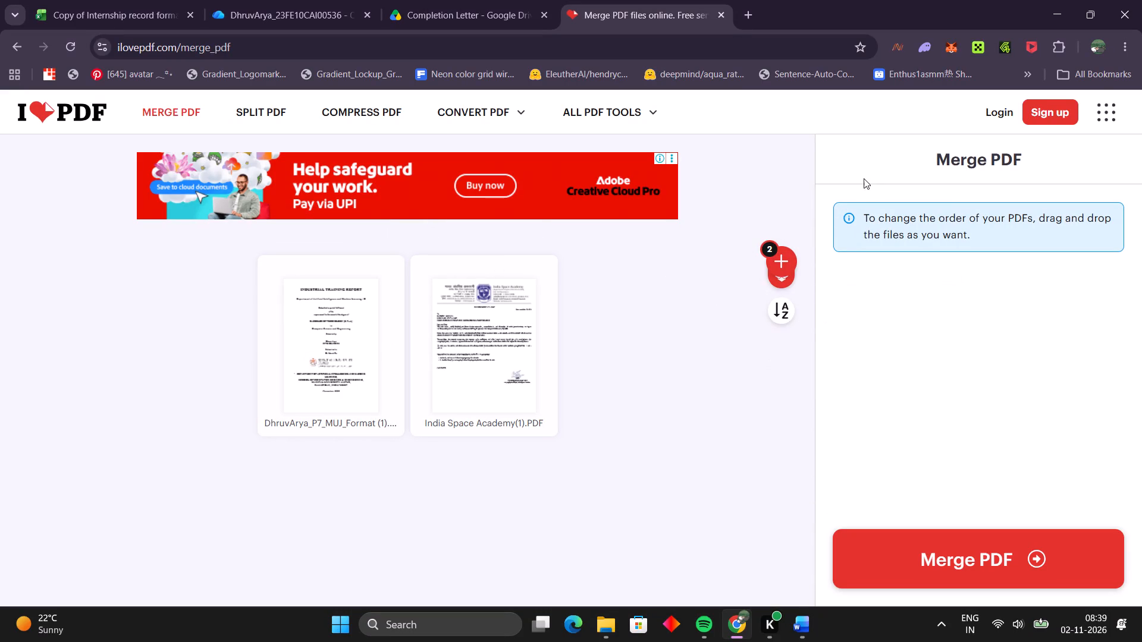
Open the India Space Academy internship site in a new tab and go to its enrolment letter download page.
click(751, 12)
text(isa)
click(730, 76)
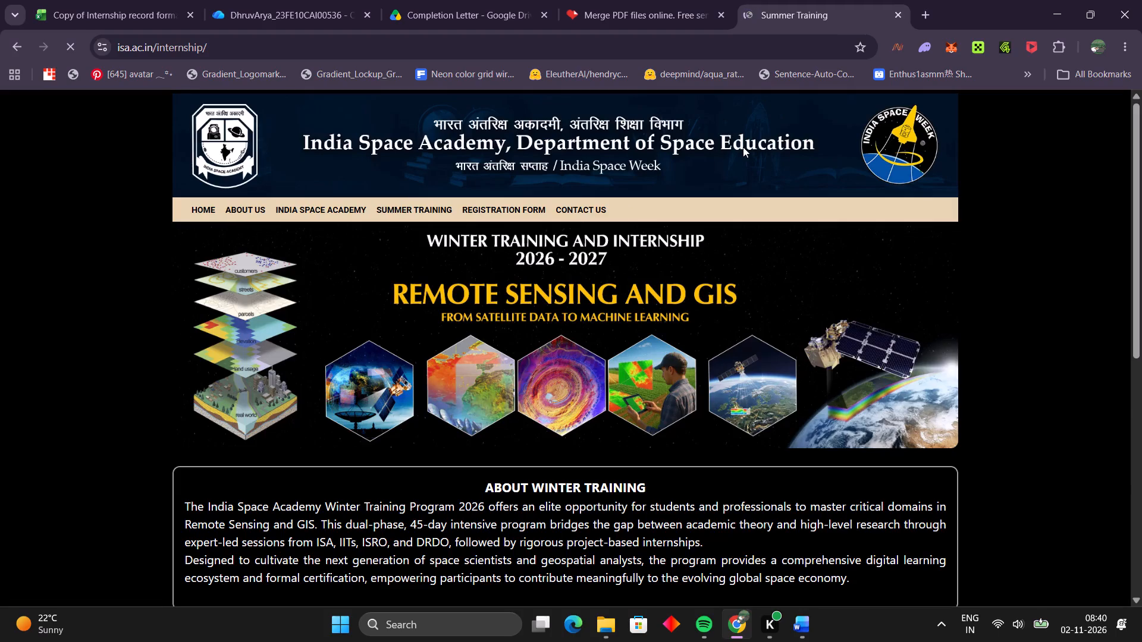
scroll(685, 191, down, 6)
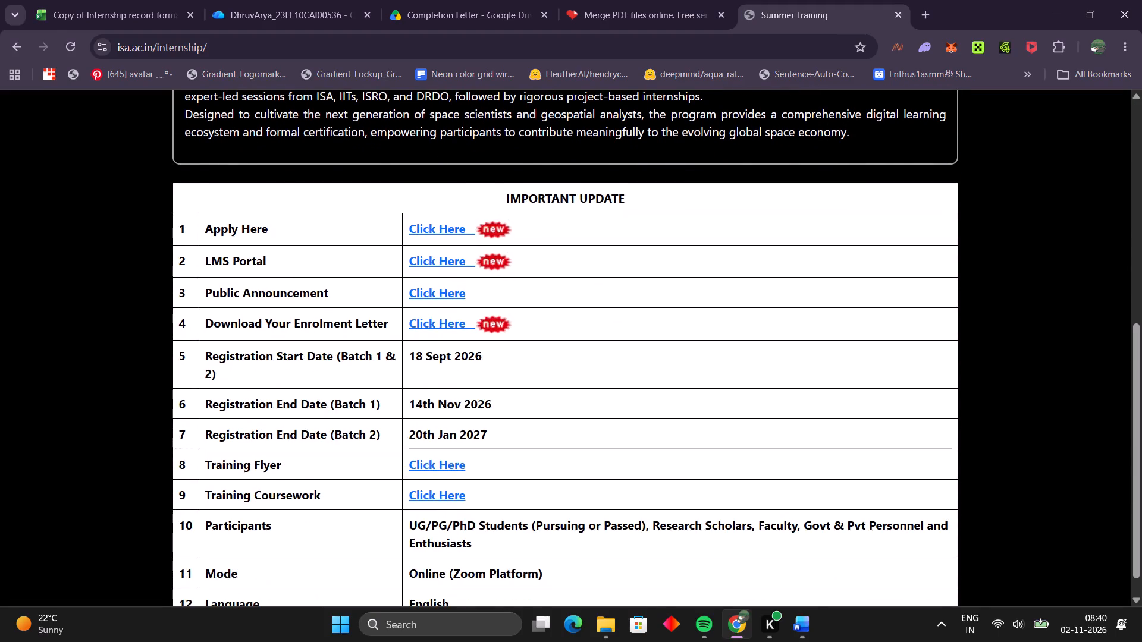
click(431, 322)
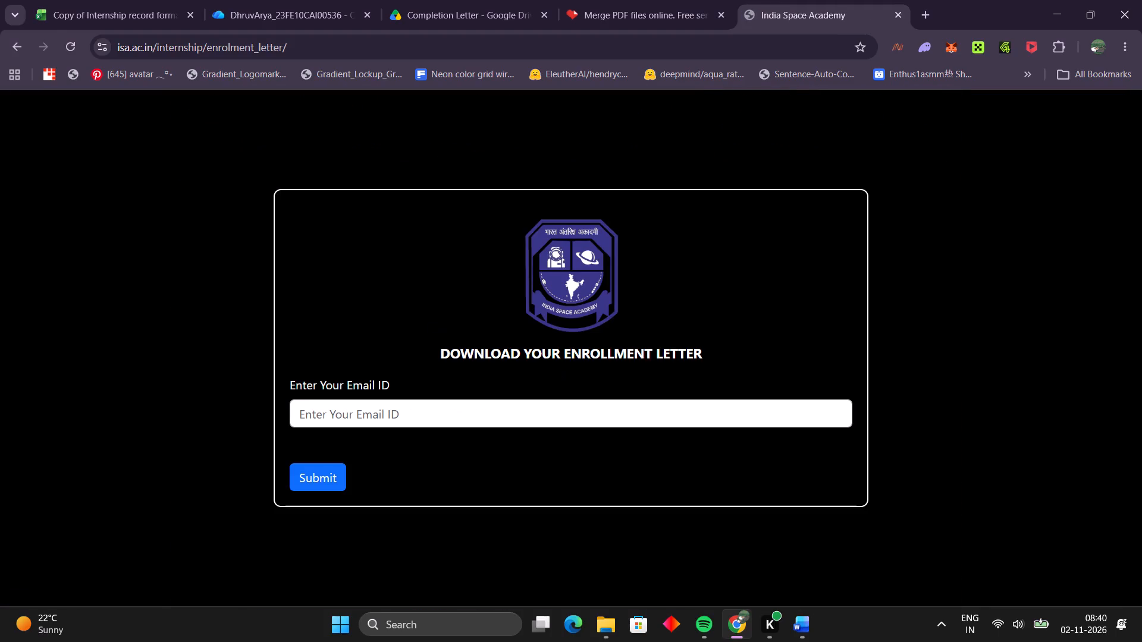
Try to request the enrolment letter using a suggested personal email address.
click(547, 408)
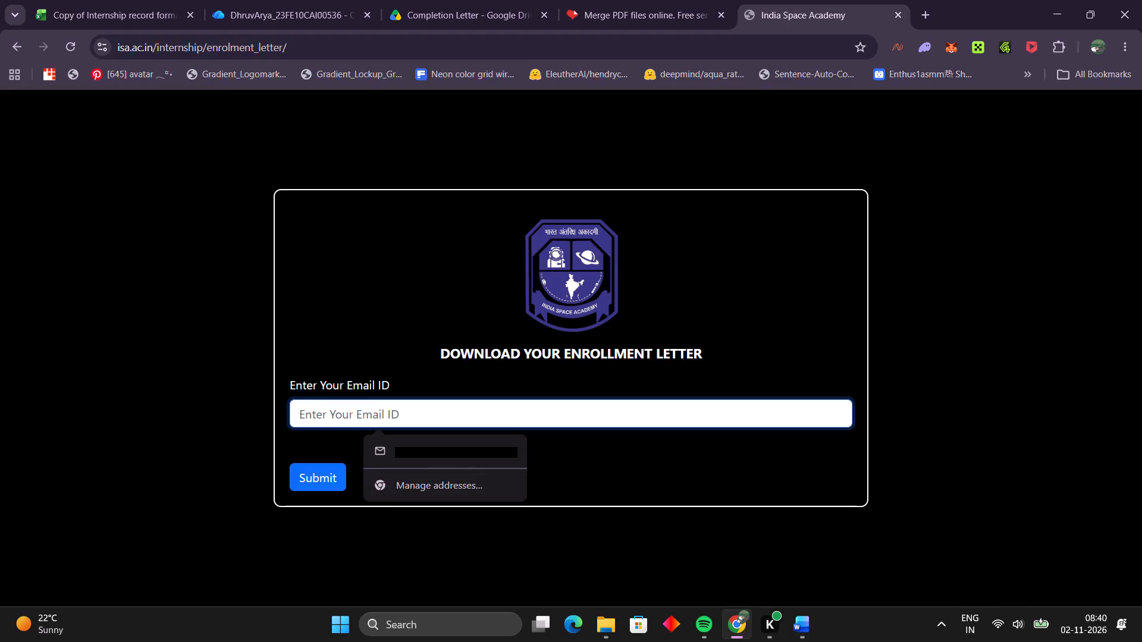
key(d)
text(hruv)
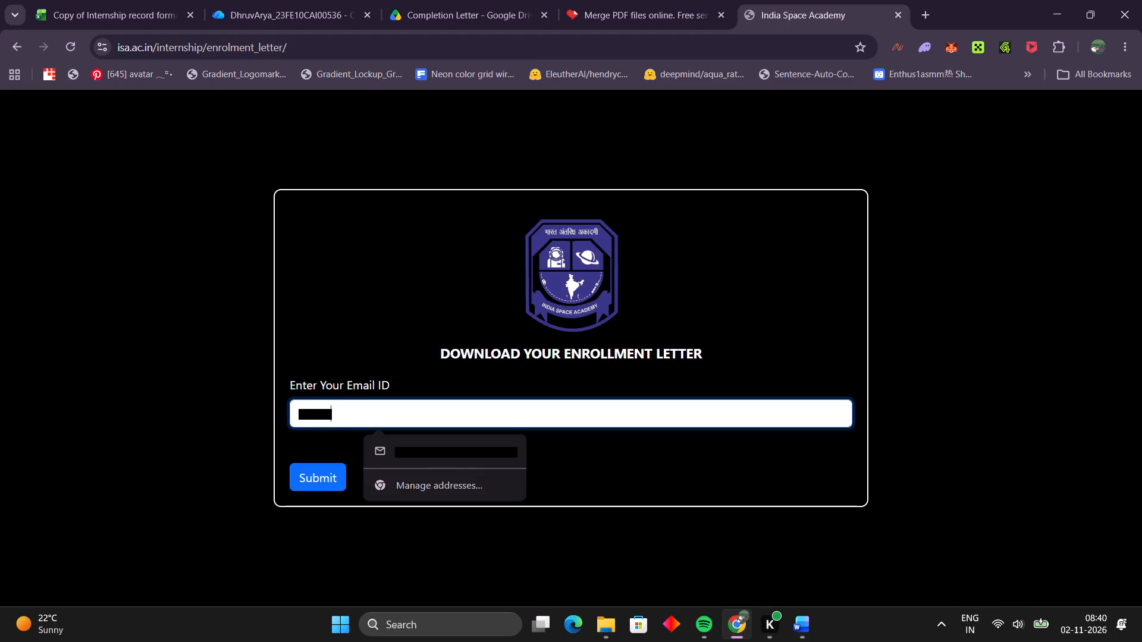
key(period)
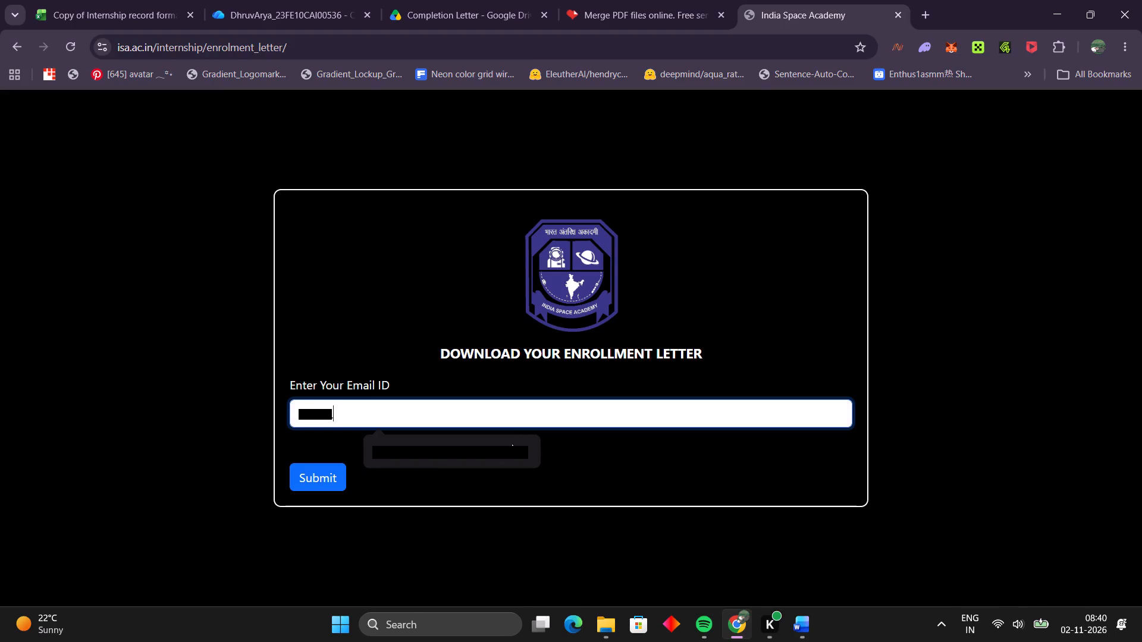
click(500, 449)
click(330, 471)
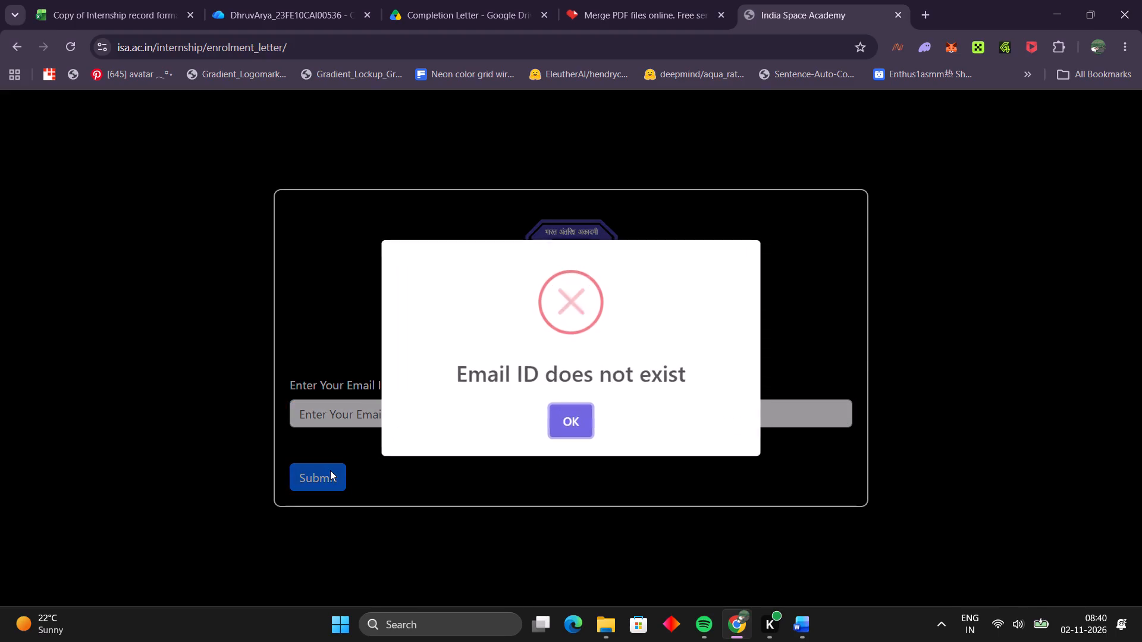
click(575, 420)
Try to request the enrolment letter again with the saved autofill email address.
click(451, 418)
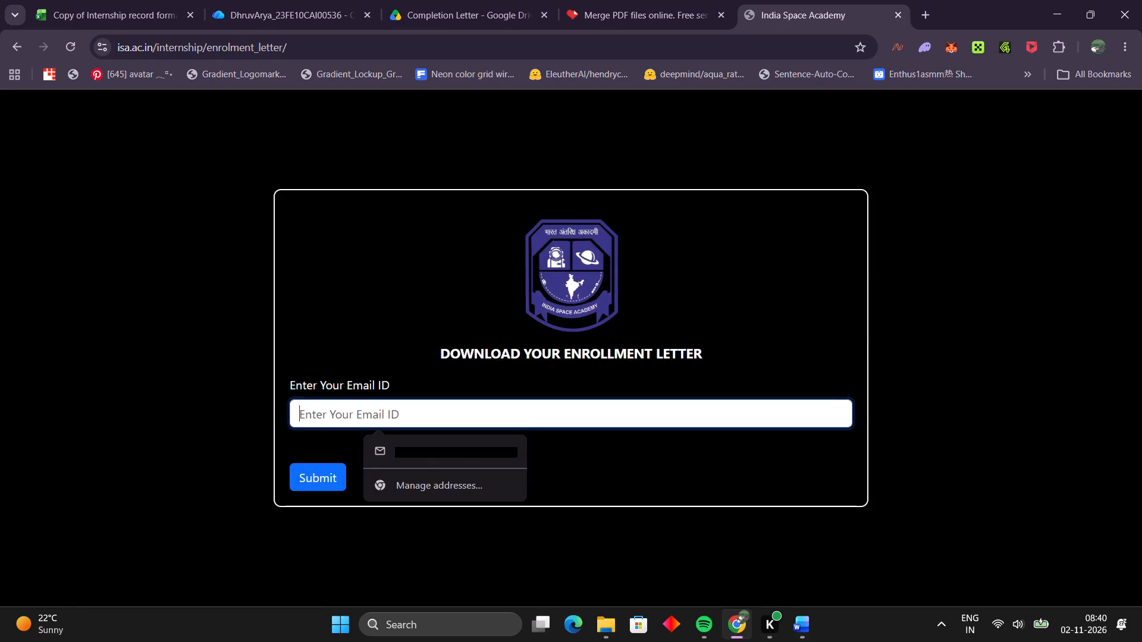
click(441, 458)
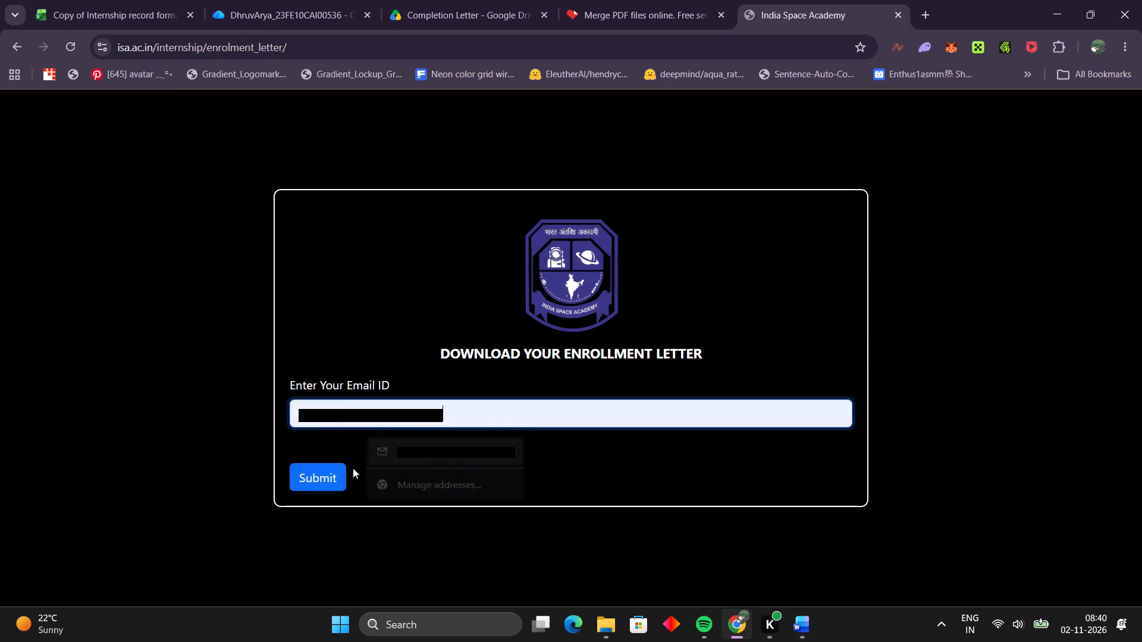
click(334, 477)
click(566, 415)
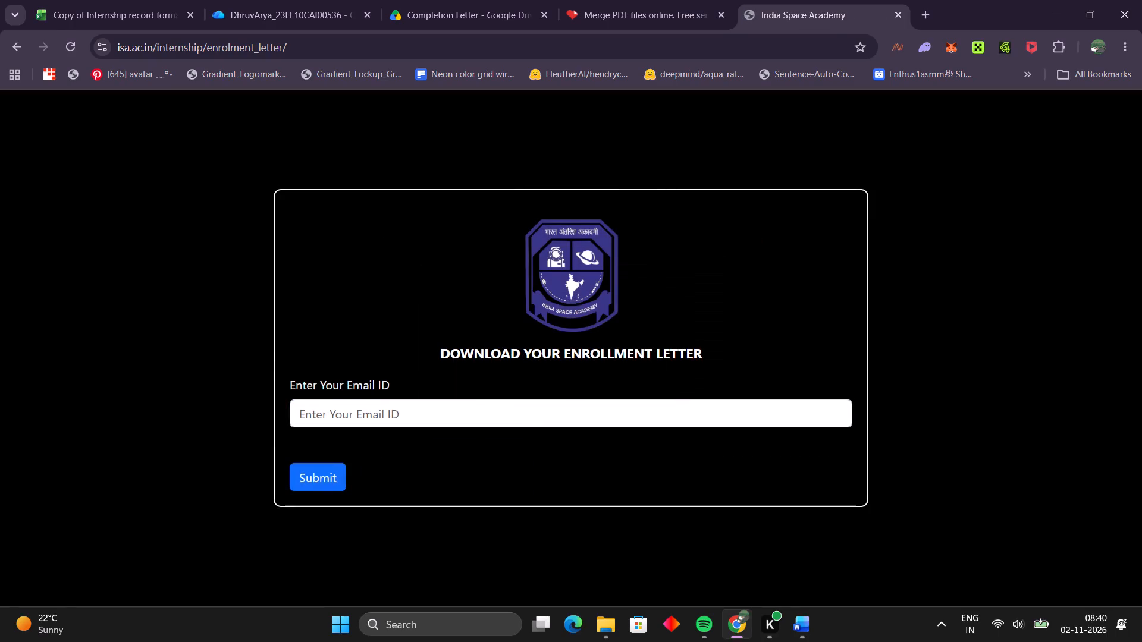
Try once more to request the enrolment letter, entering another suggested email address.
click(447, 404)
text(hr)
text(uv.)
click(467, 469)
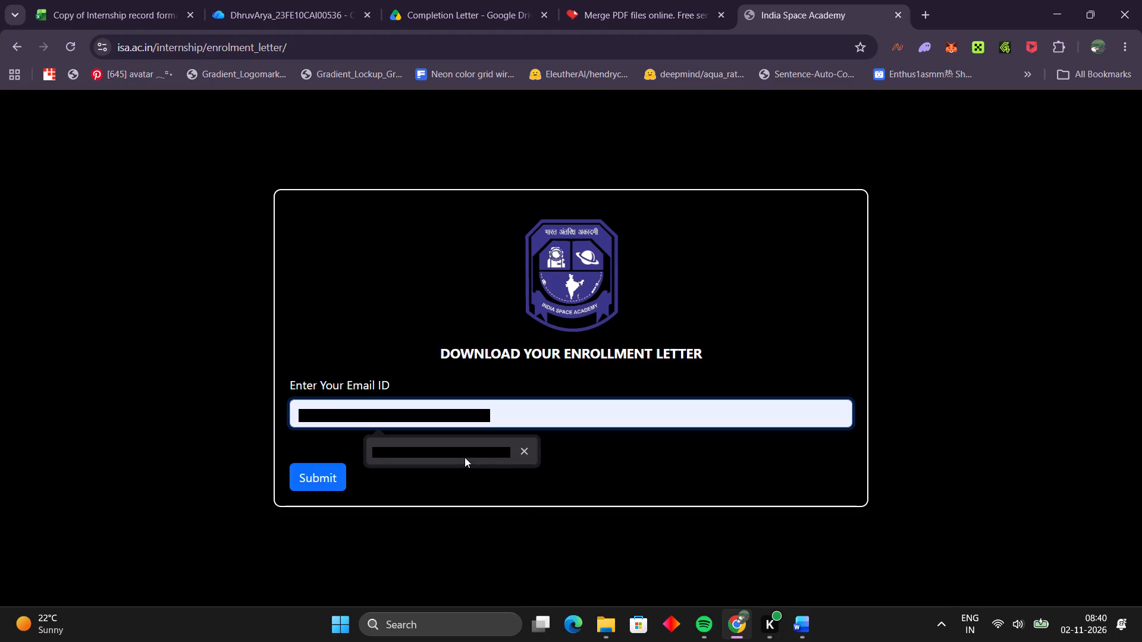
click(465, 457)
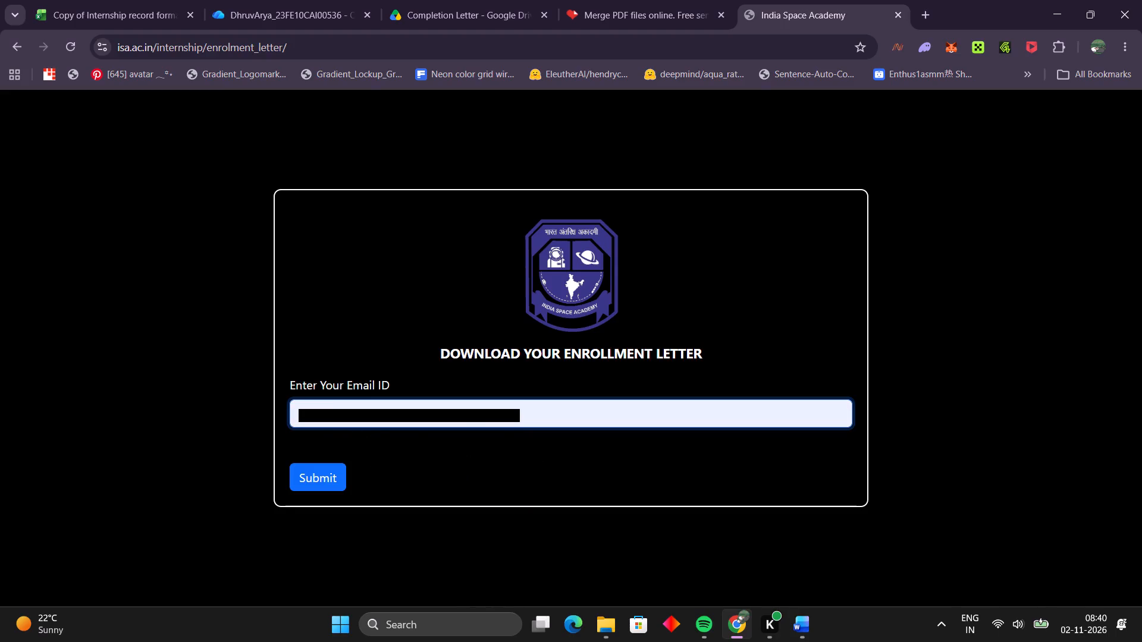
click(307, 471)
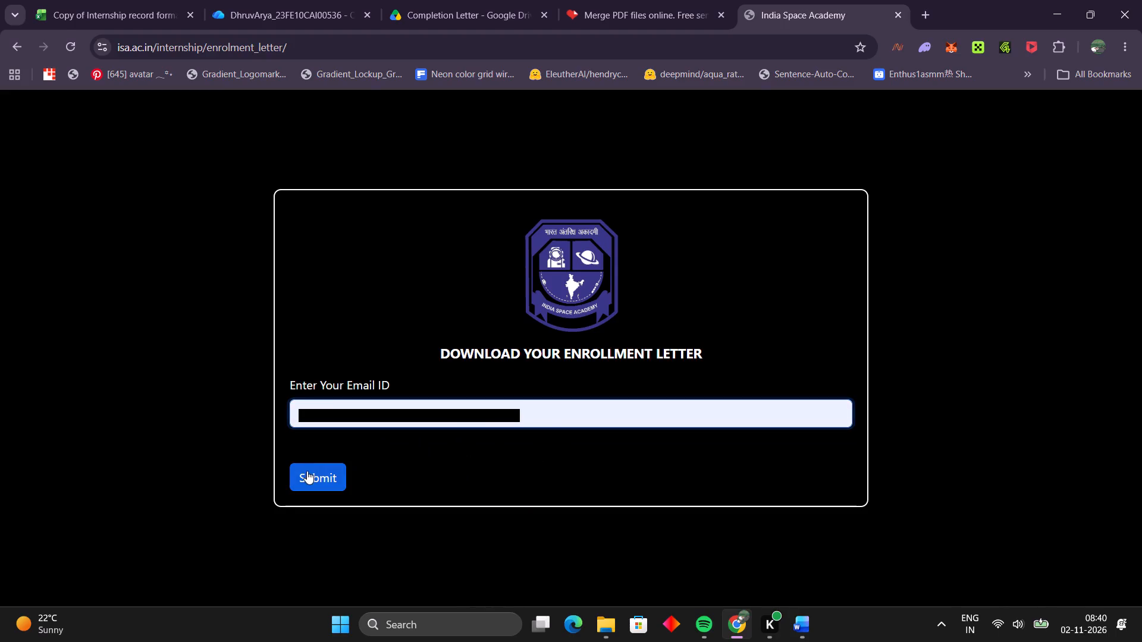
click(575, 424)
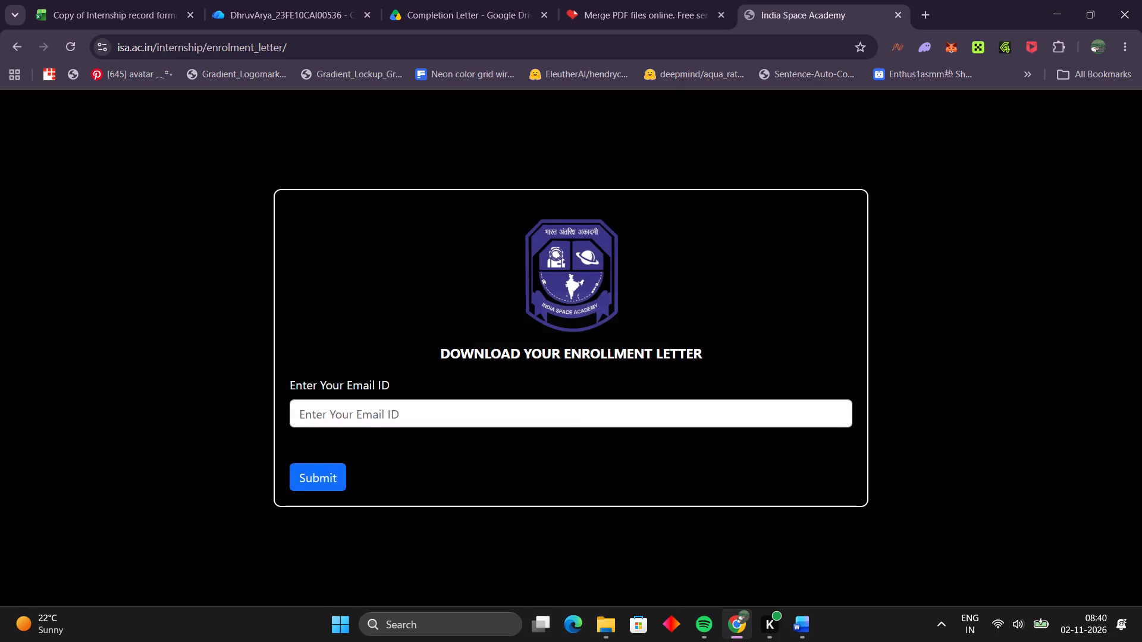
Return to the internship page and look through its Important Update table for a relevant letter download.
click(22, 45)
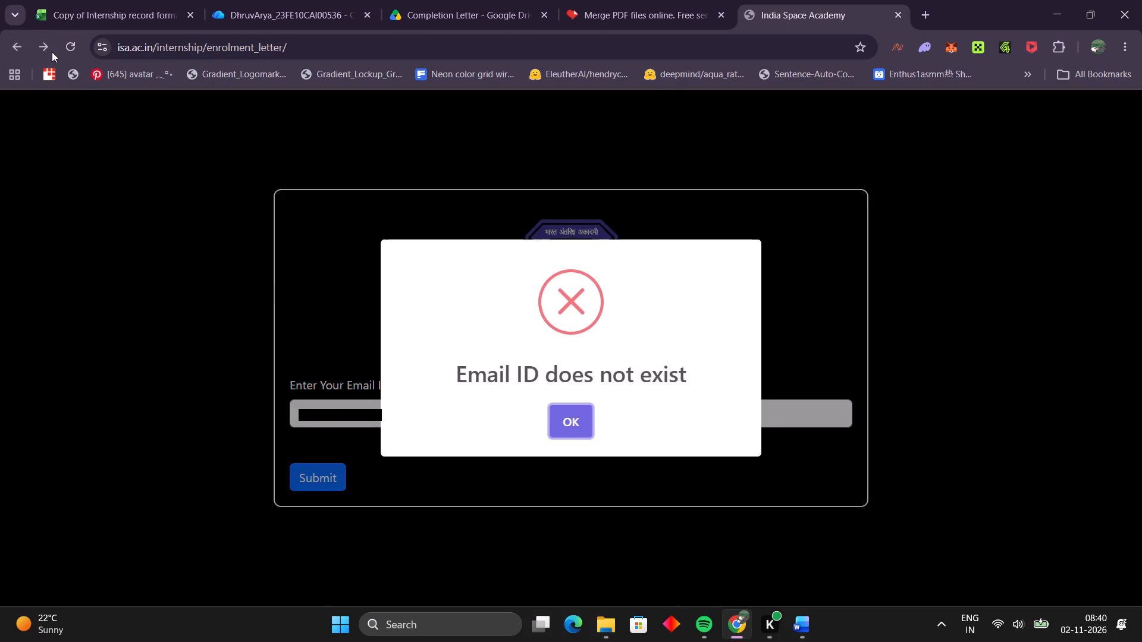
click(17, 43)
click(17, 43)
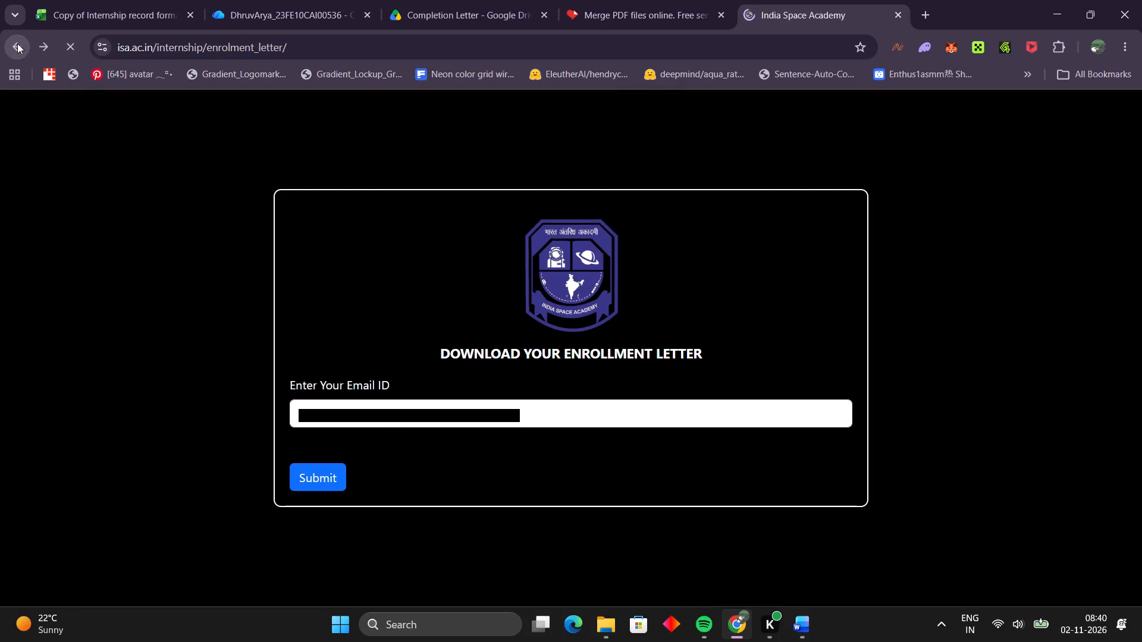
click(17, 43)
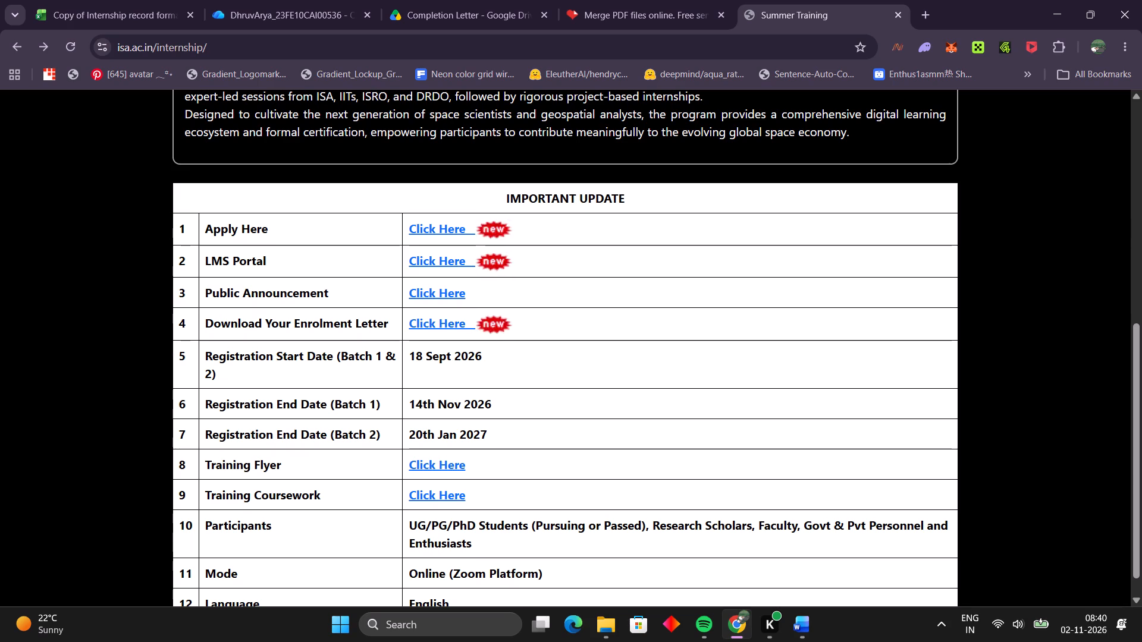
scroll(487, 401, down, 3)
scroll(487, 401, up, 1)
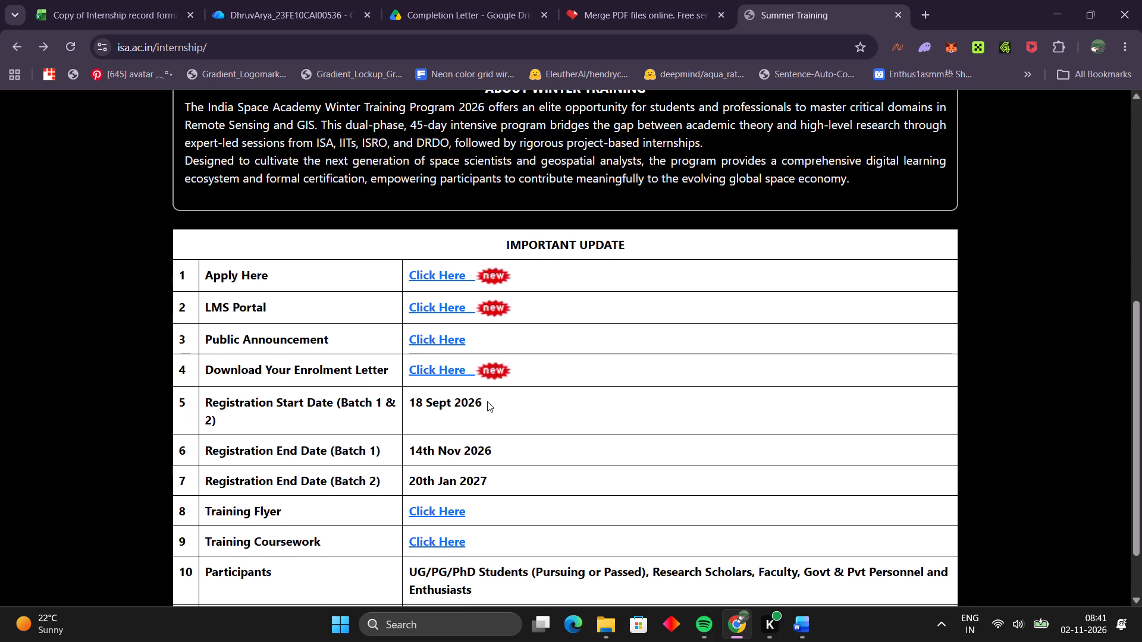
scroll(487, 401, down, 1)
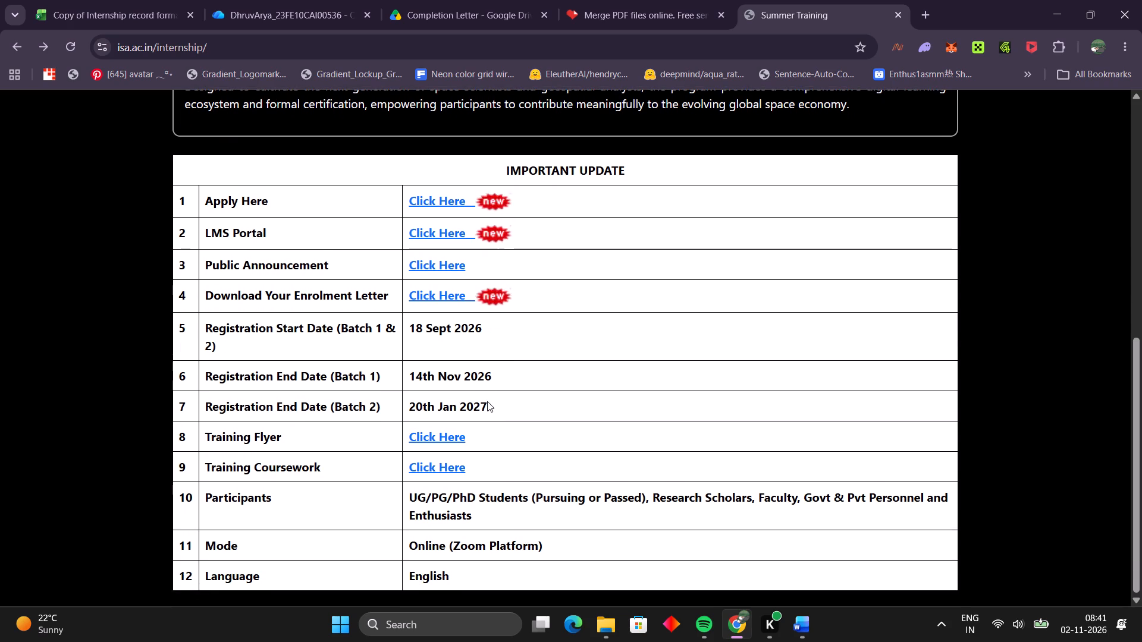
scroll(487, 401, up, 9)
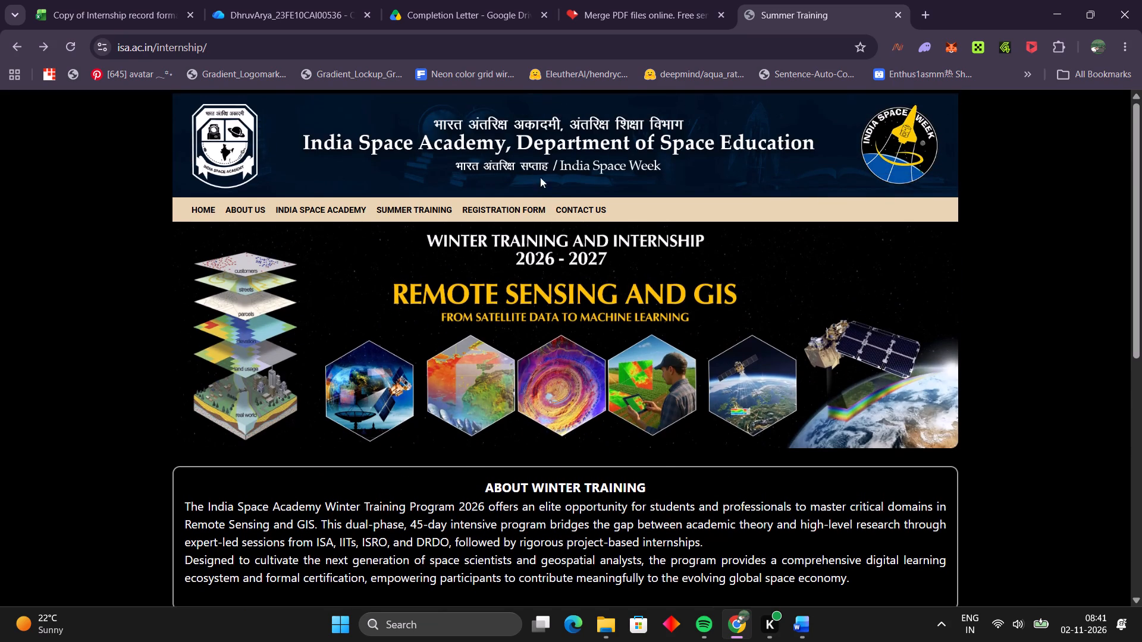
Look up "isa sum", open the suggested isa.internship.indiaspaceweek.org Summer Training site, and follow its enrolment letter download link.
click(566, 53)
text(isa sum)
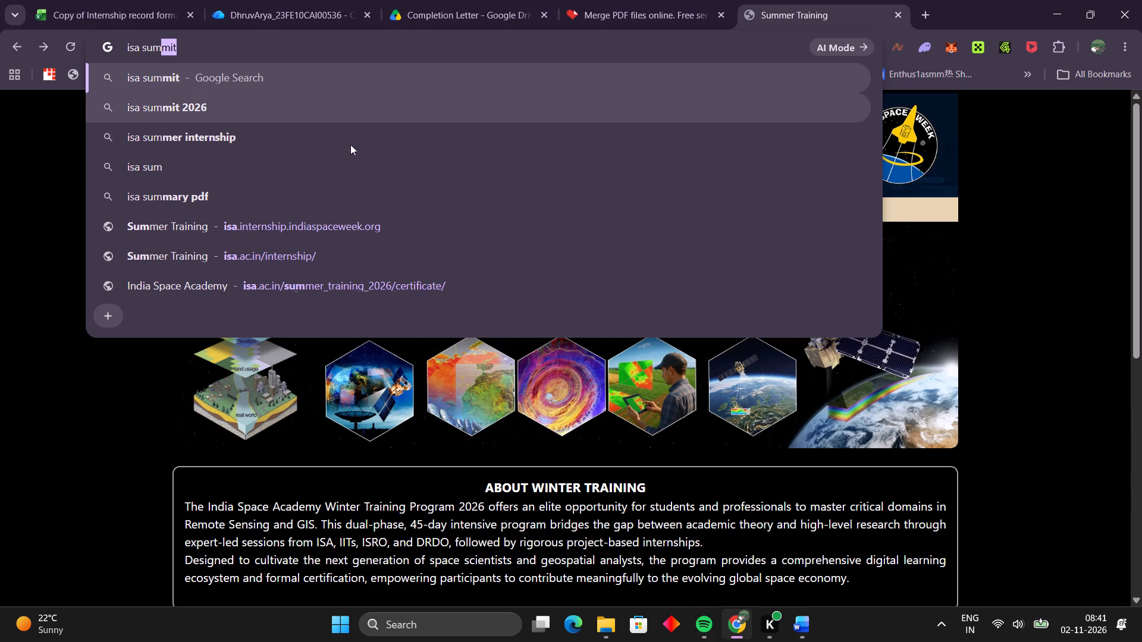
click(355, 222)
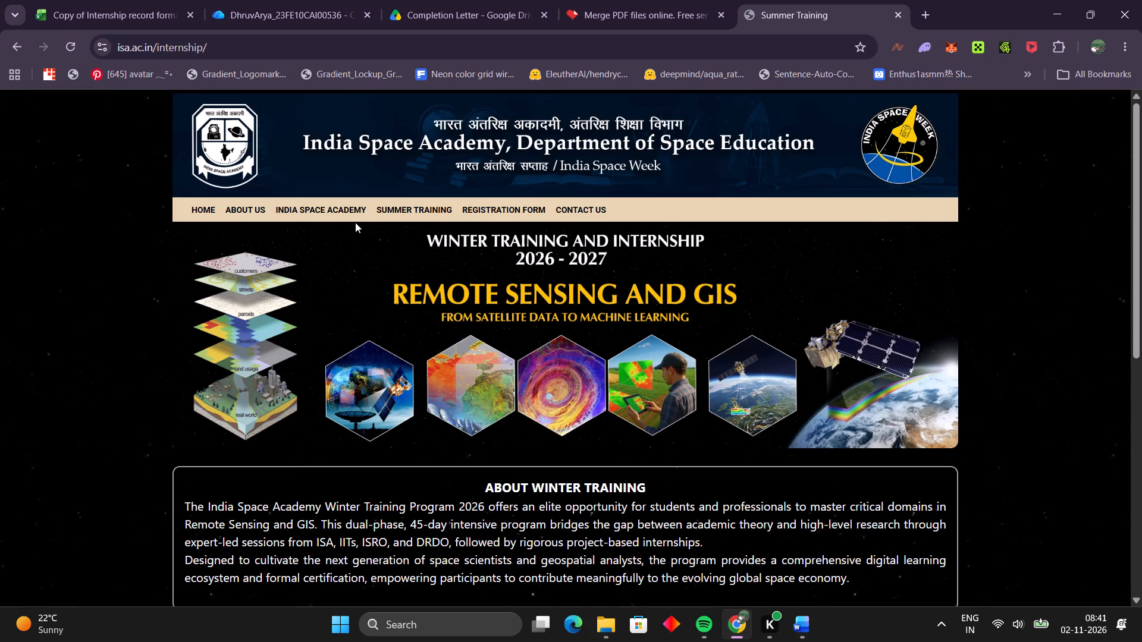
scroll(355, 222, down, 3)
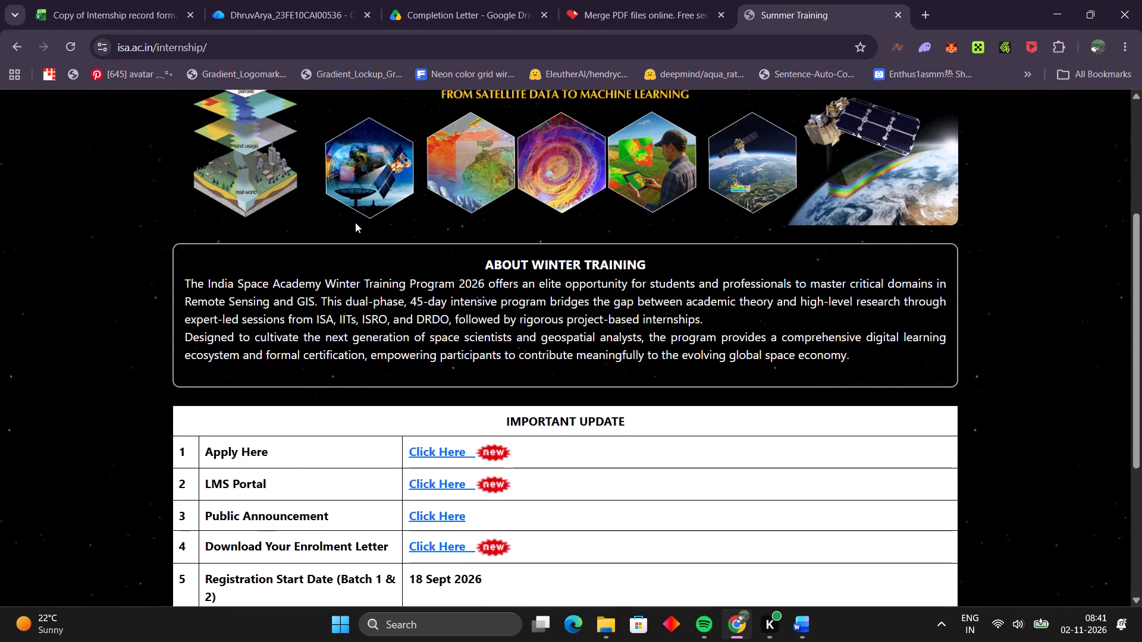
scroll(355, 222, down, 5)
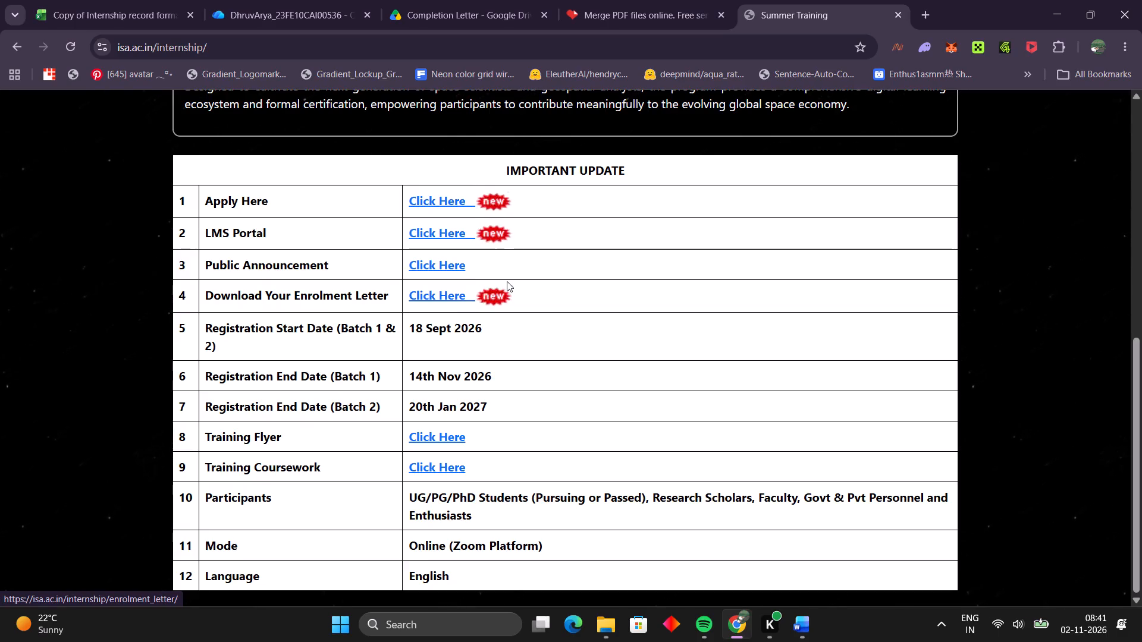
click(450, 293)
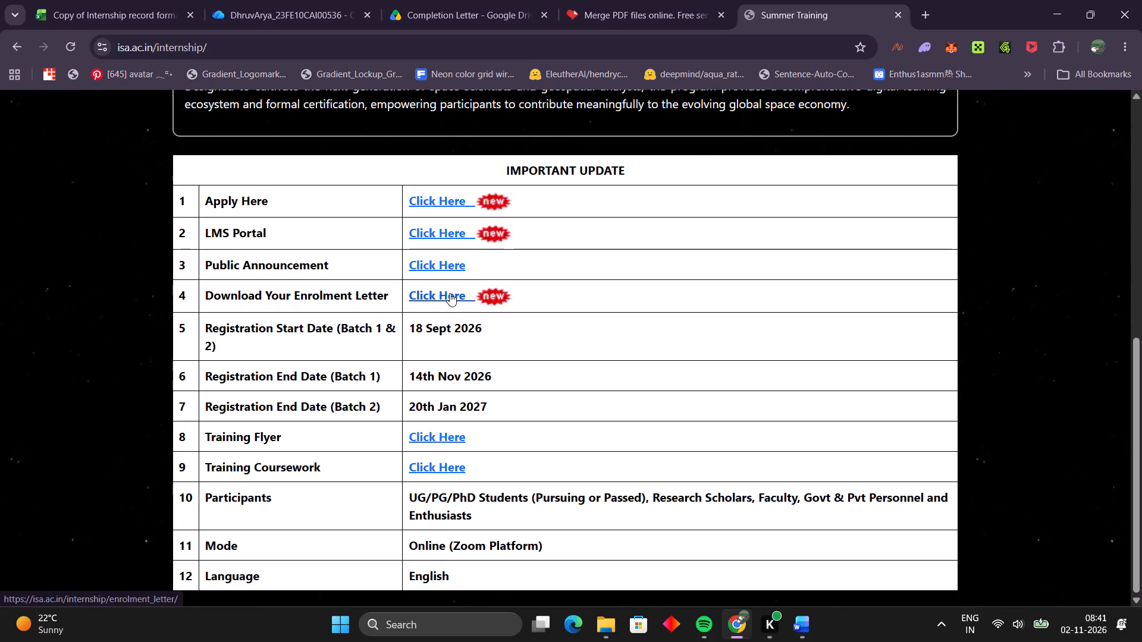
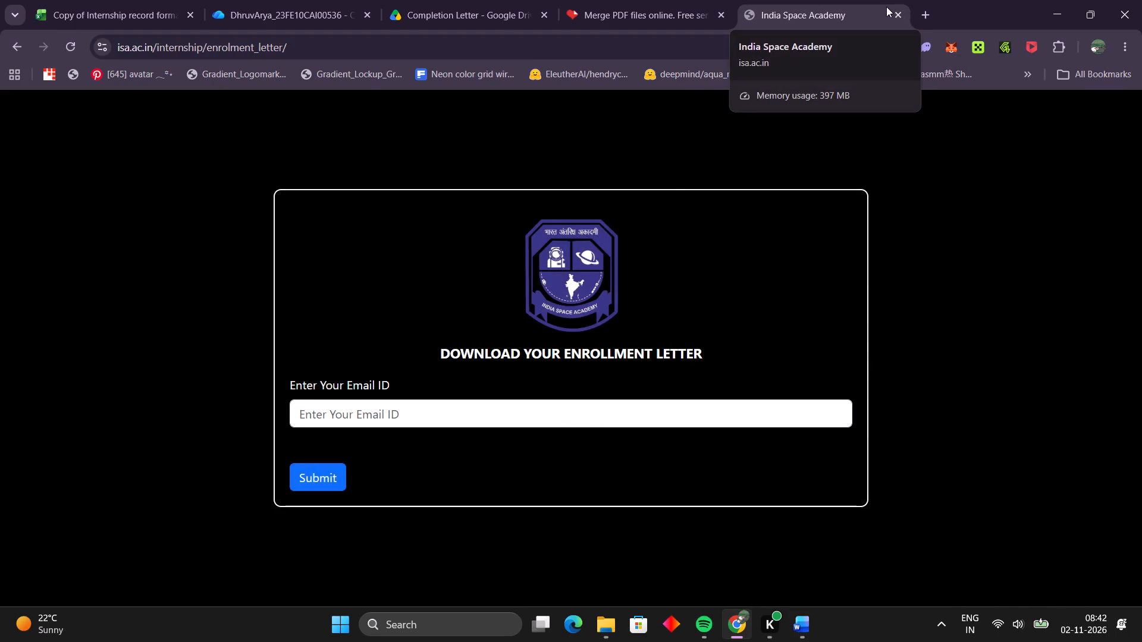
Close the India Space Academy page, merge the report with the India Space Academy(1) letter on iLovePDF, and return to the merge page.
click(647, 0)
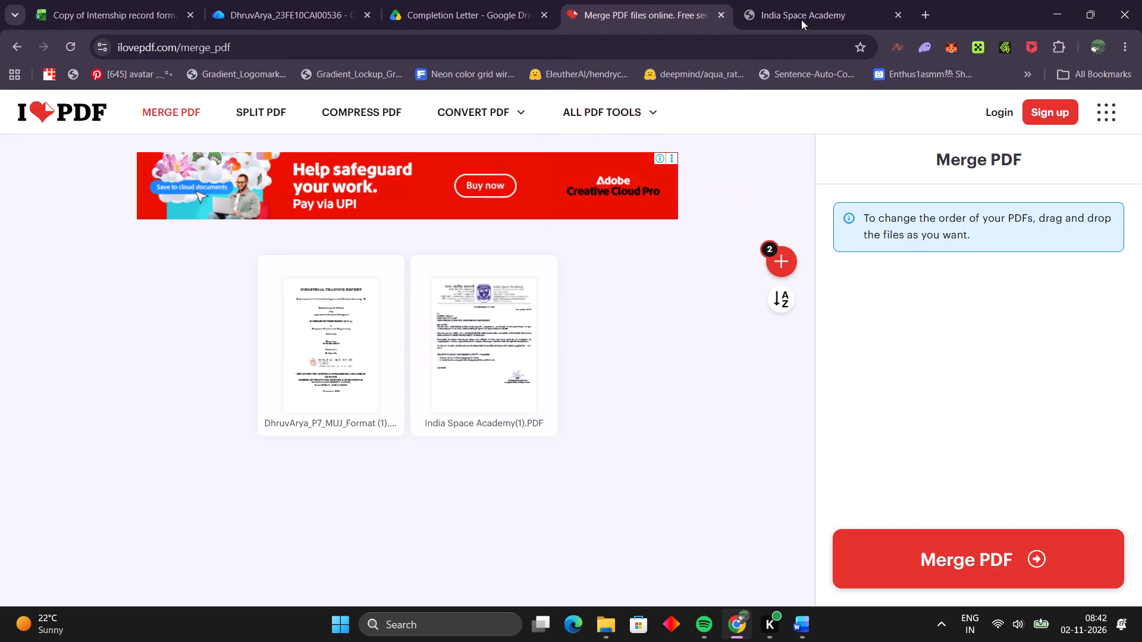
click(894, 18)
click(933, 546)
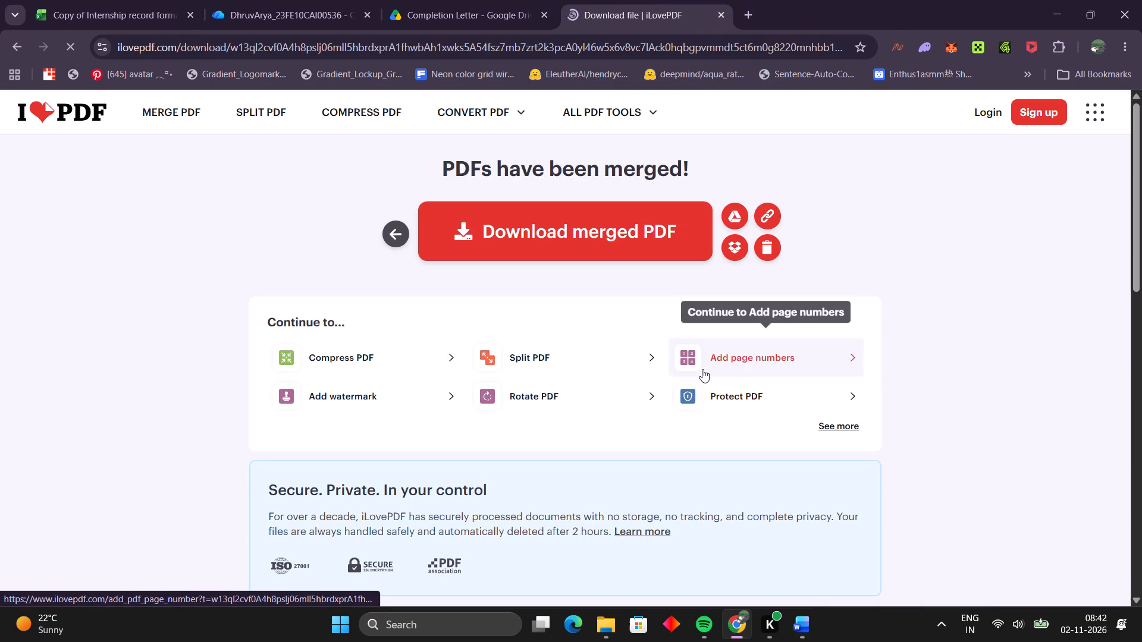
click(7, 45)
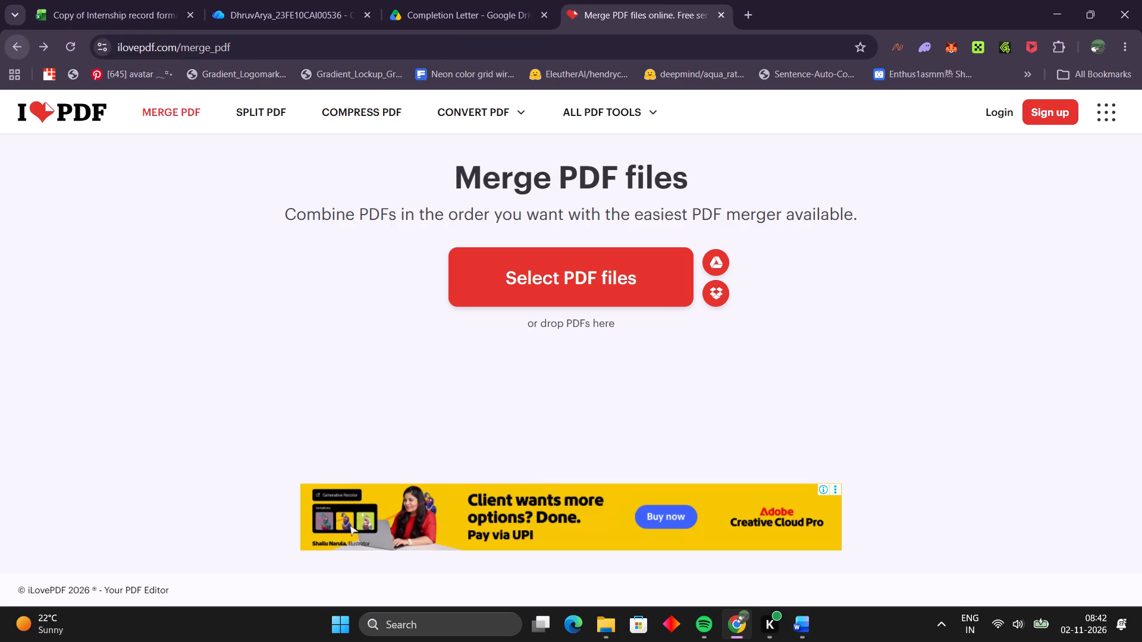
Search for "insert page in between pdf file" and open PDFAid's Insert Pages to PDFs Instantly result.
click(719, 40)
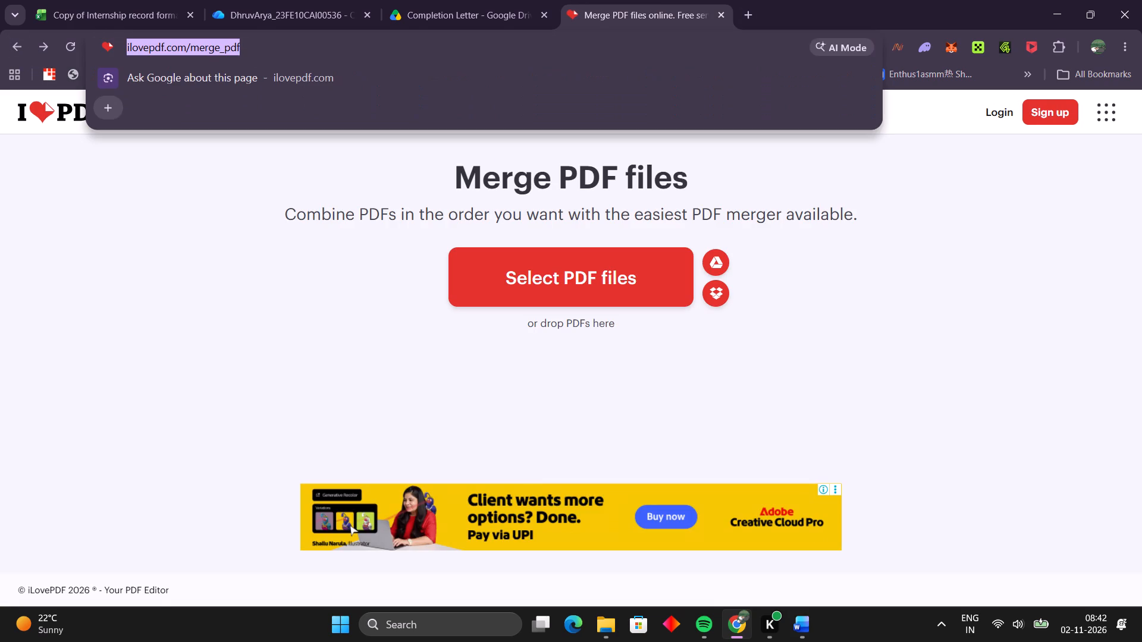
text(insert page)
key(space)
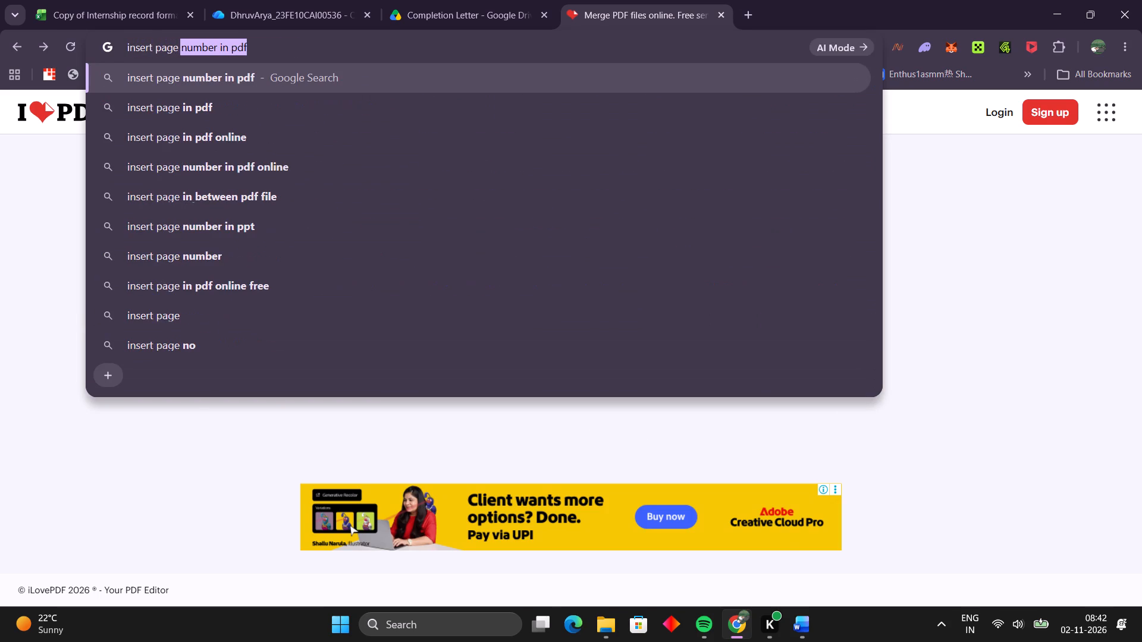
click(608, 196)
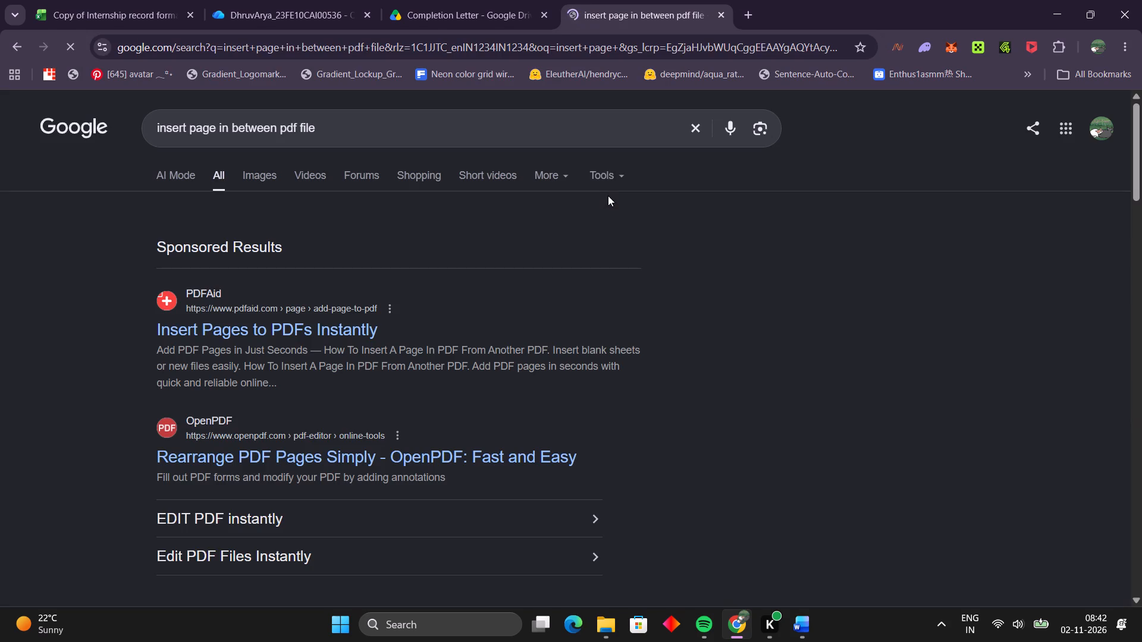
click(259, 326)
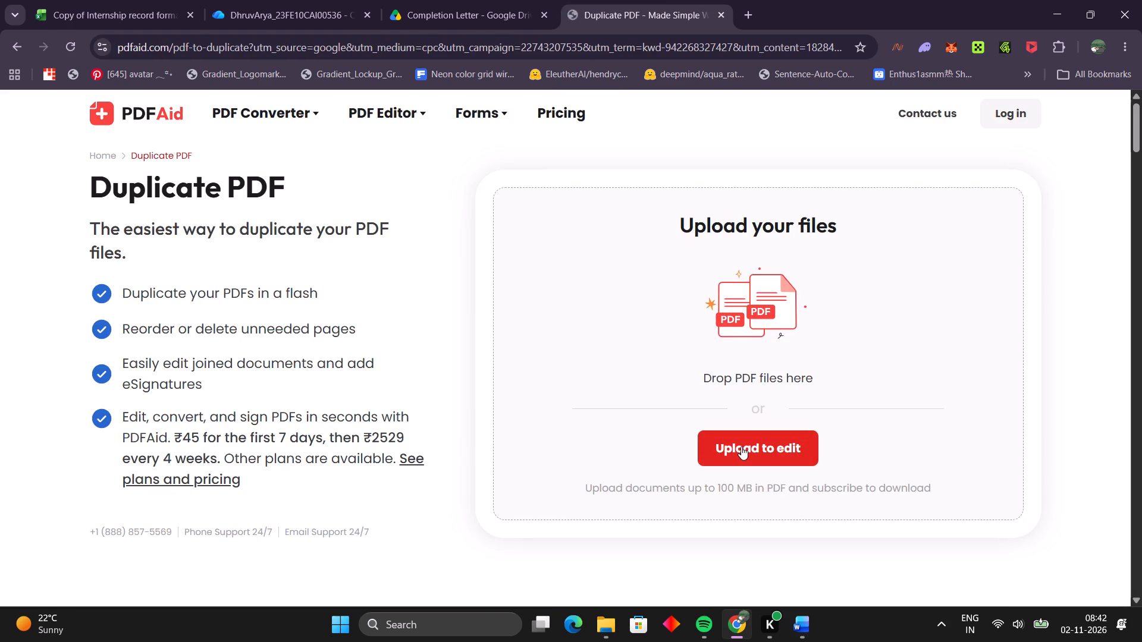
Upload the P7_MUJ_Format (1) training report PDF from Downloads to PDFAid and go through the page manager's introductory tour.
click(741, 446)
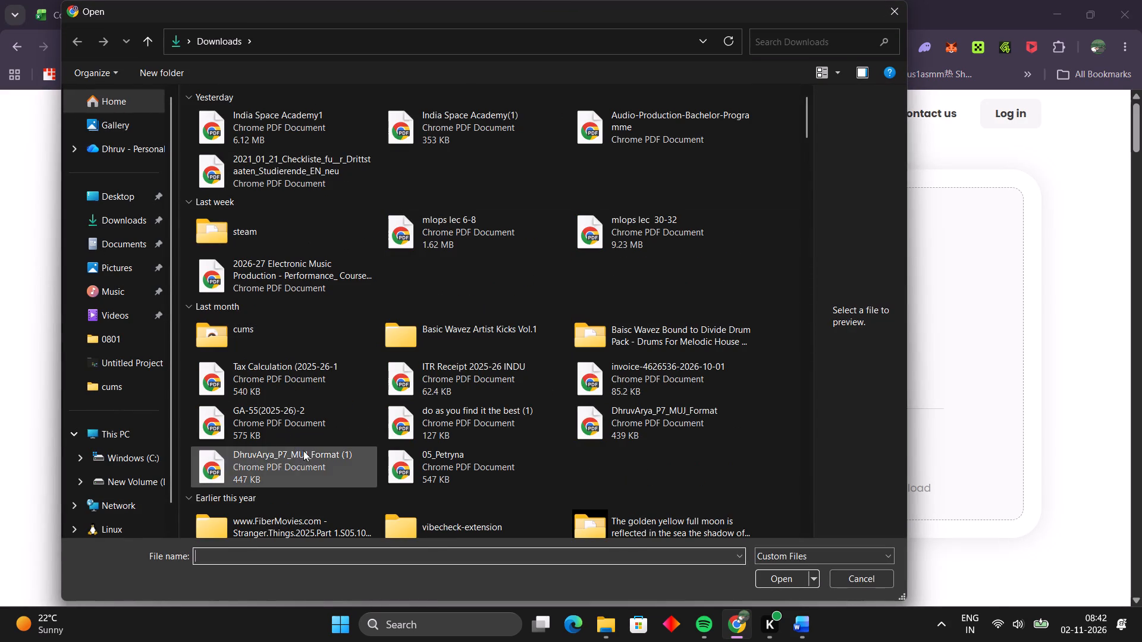
click(302, 455)
click(796, 578)
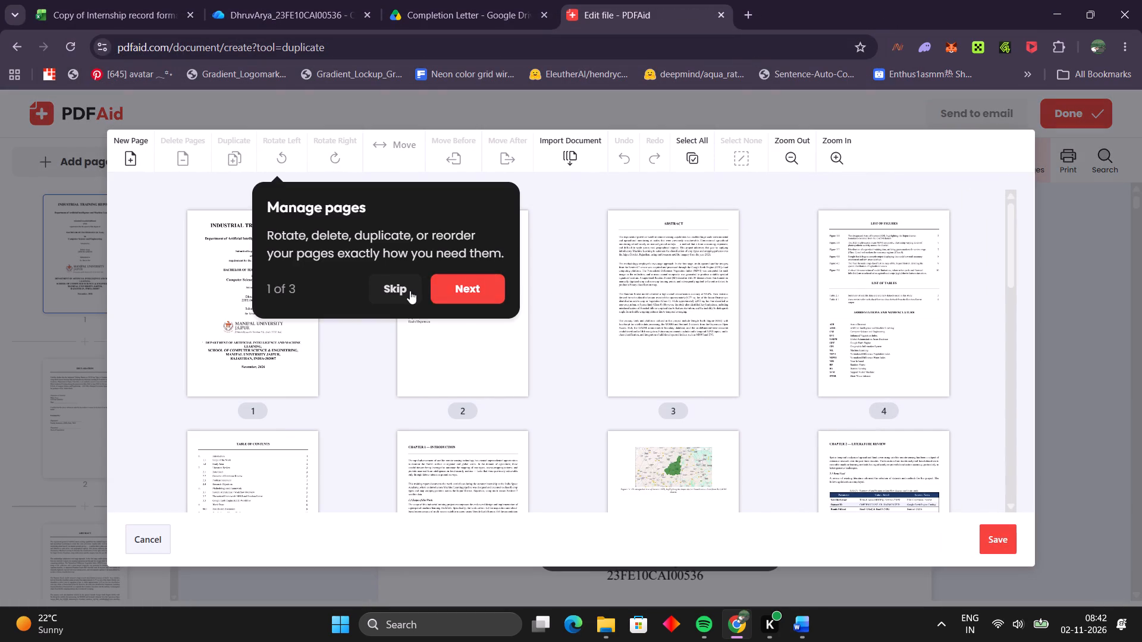
click(446, 289)
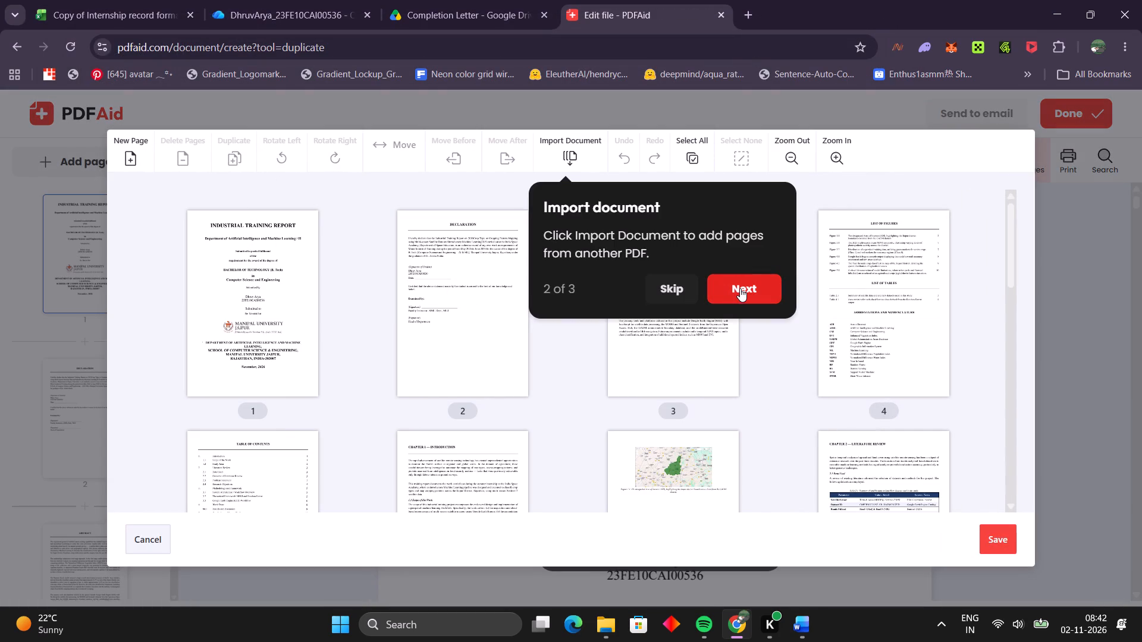
click(740, 288)
click(961, 471)
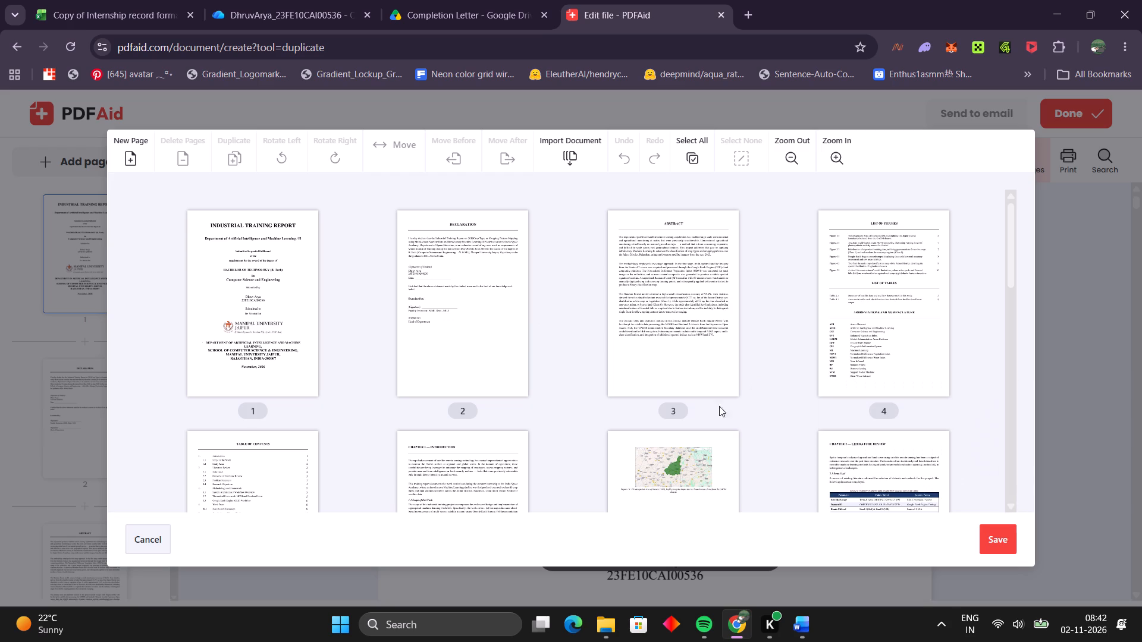
Delete the Declaration page, page 2, from the report.
click(484, 267)
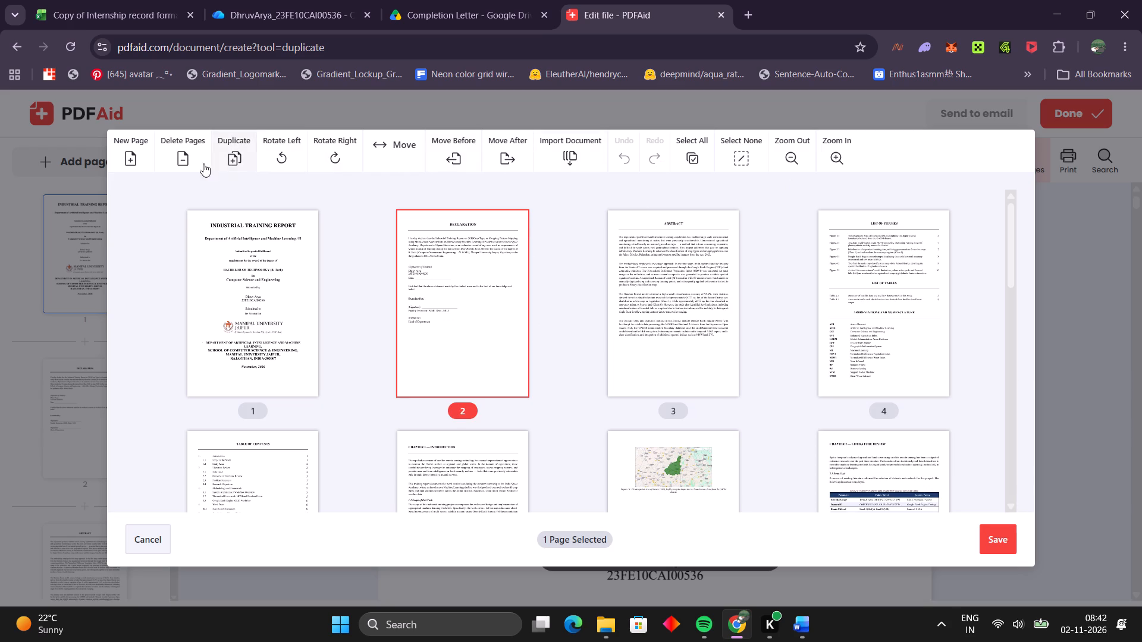
click(187, 159)
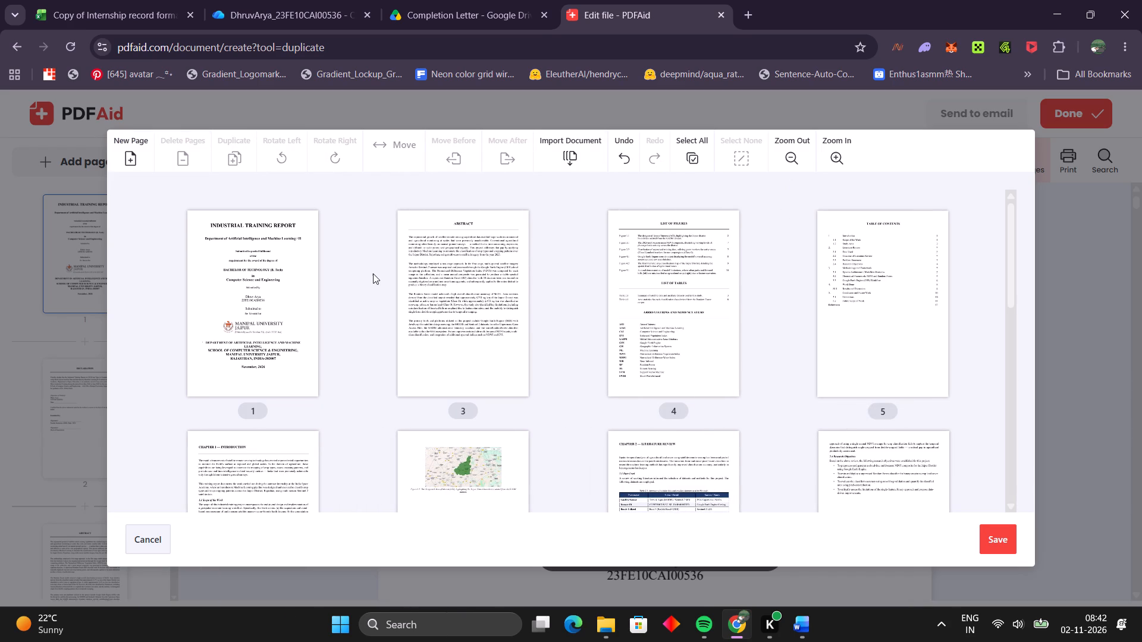
Import the India Space Academy(1) PDF directly after the report's cover page and save the page changes.
click(373, 273)
click(293, 281)
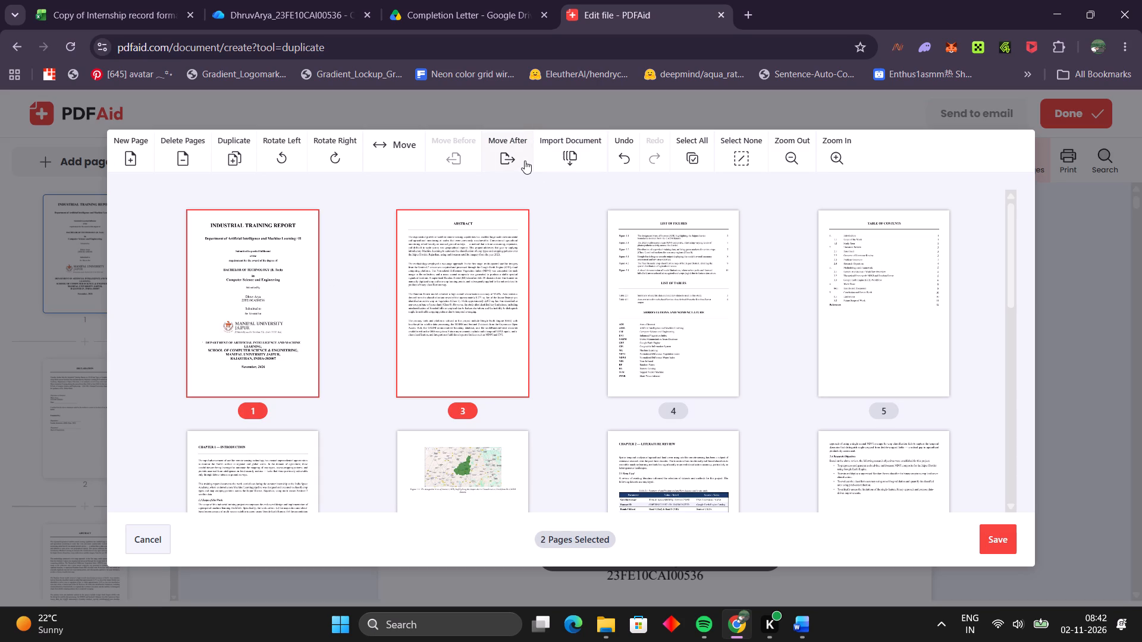
click(440, 300)
click(266, 285)
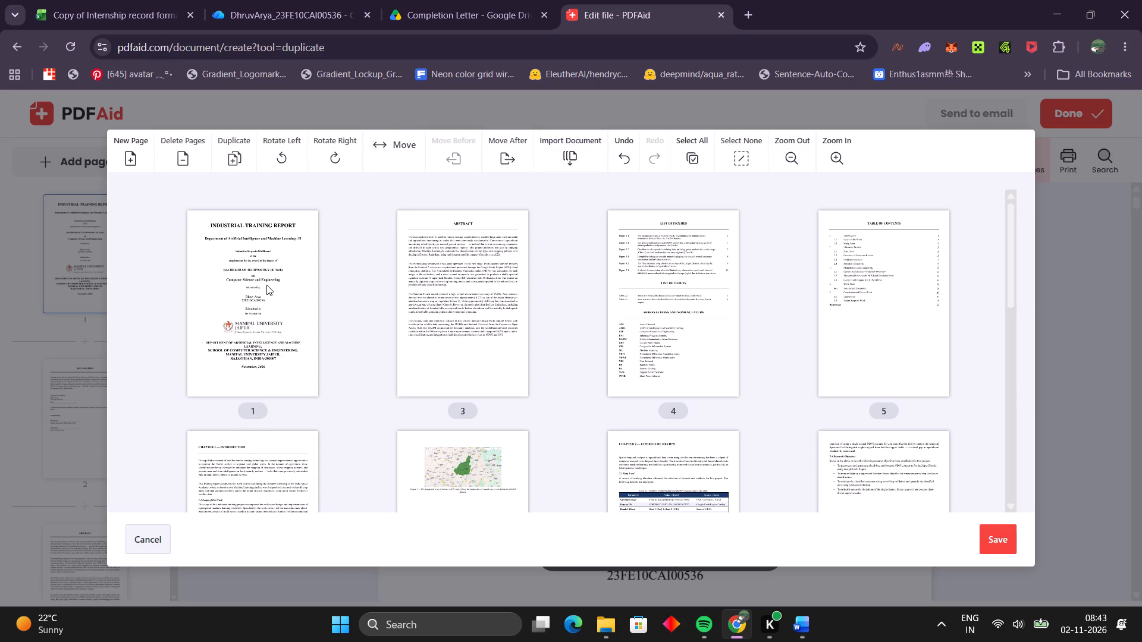
click(282, 289)
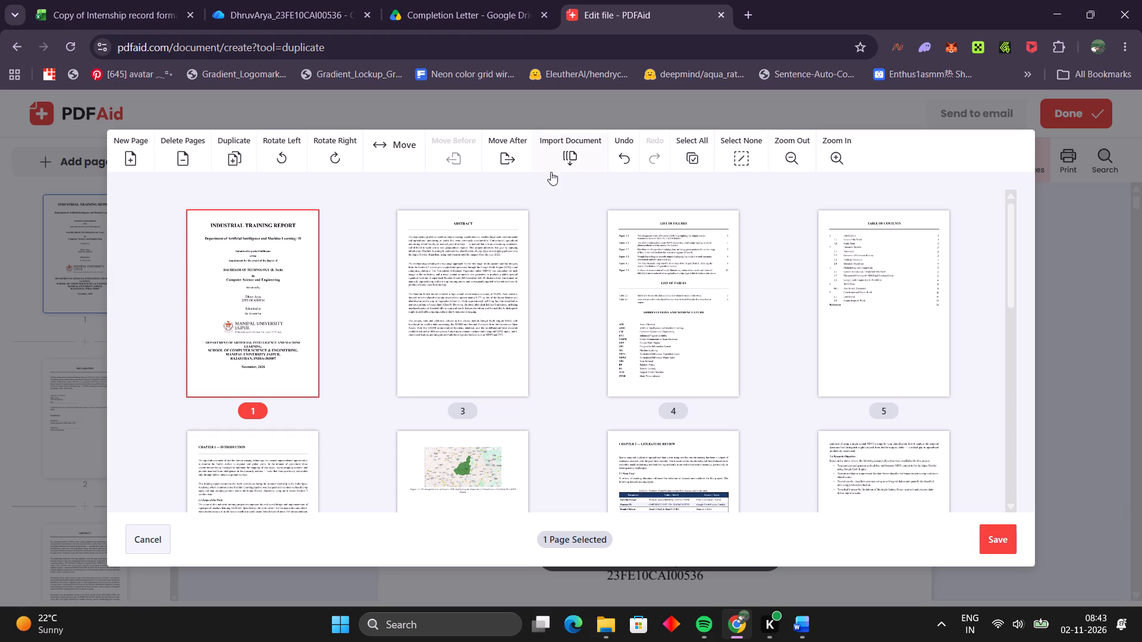
click(566, 163)
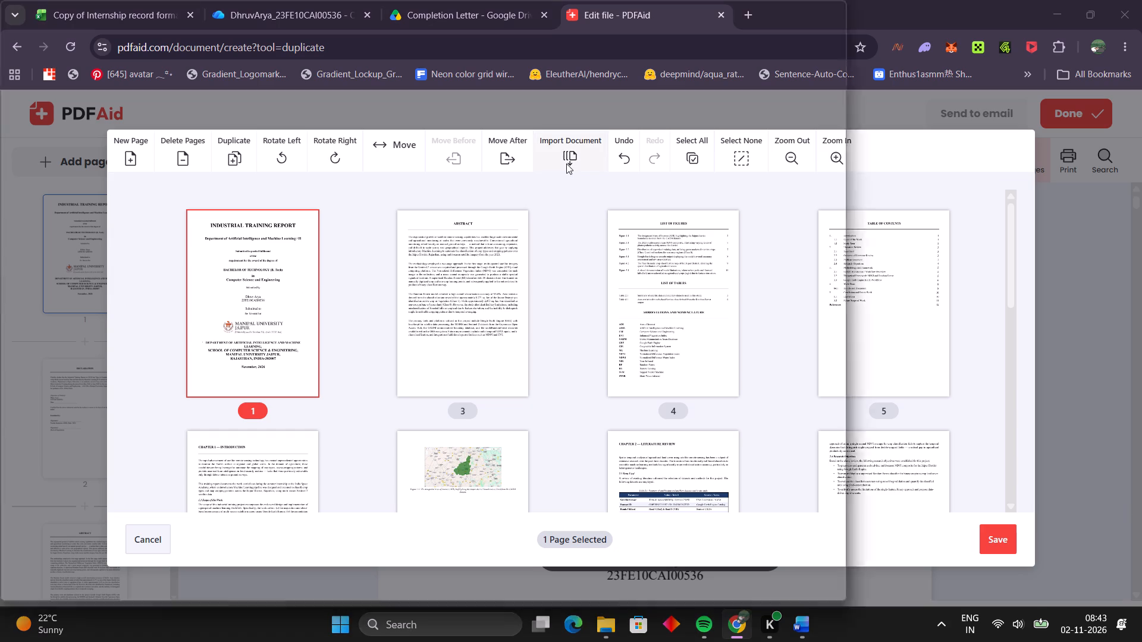
click(297, 135)
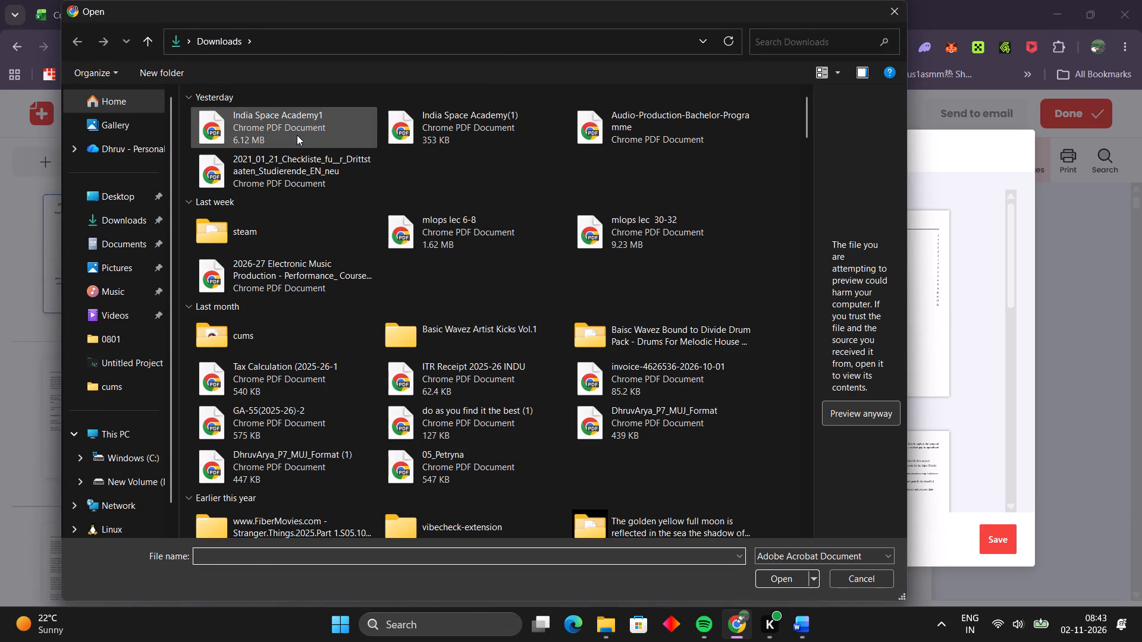
click(421, 118)
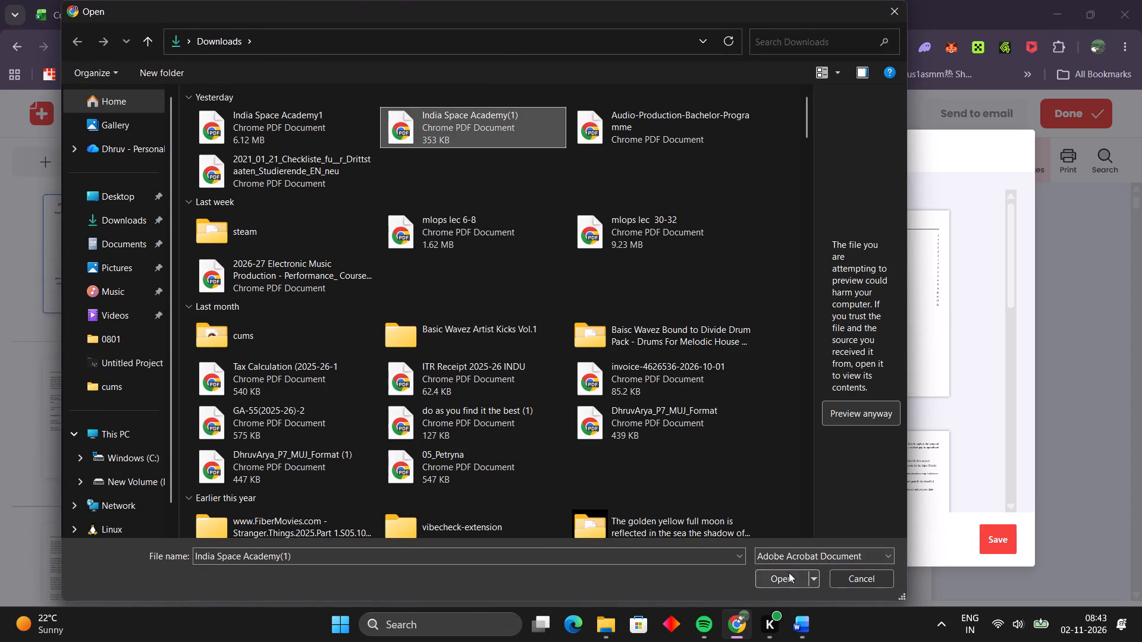
click(789, 577)
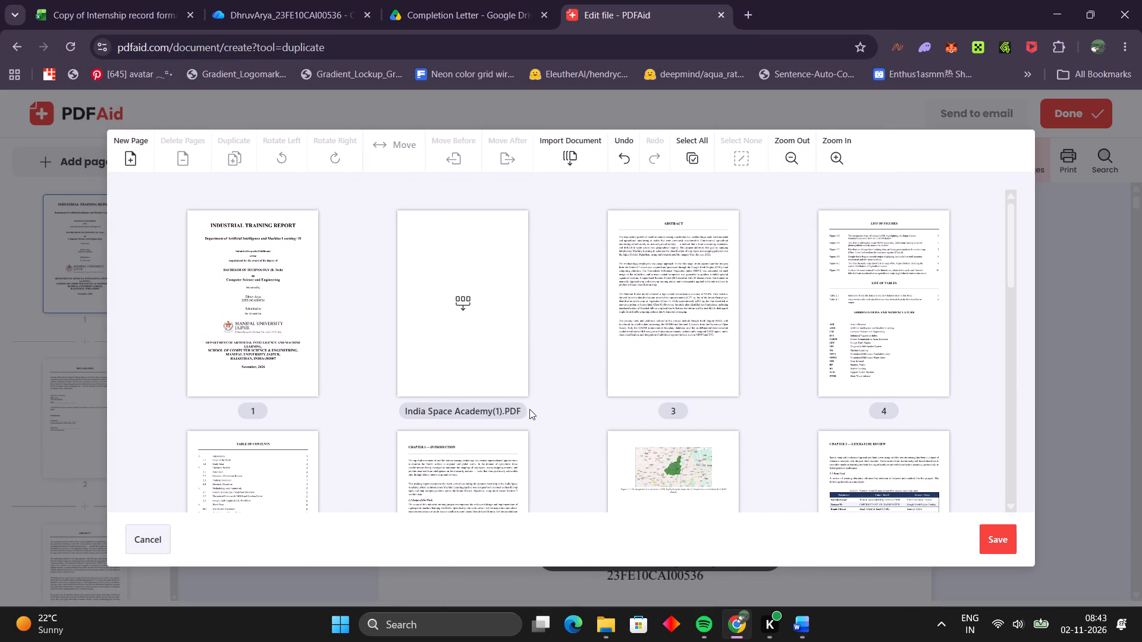
click(481, 332)
click(575, 339)
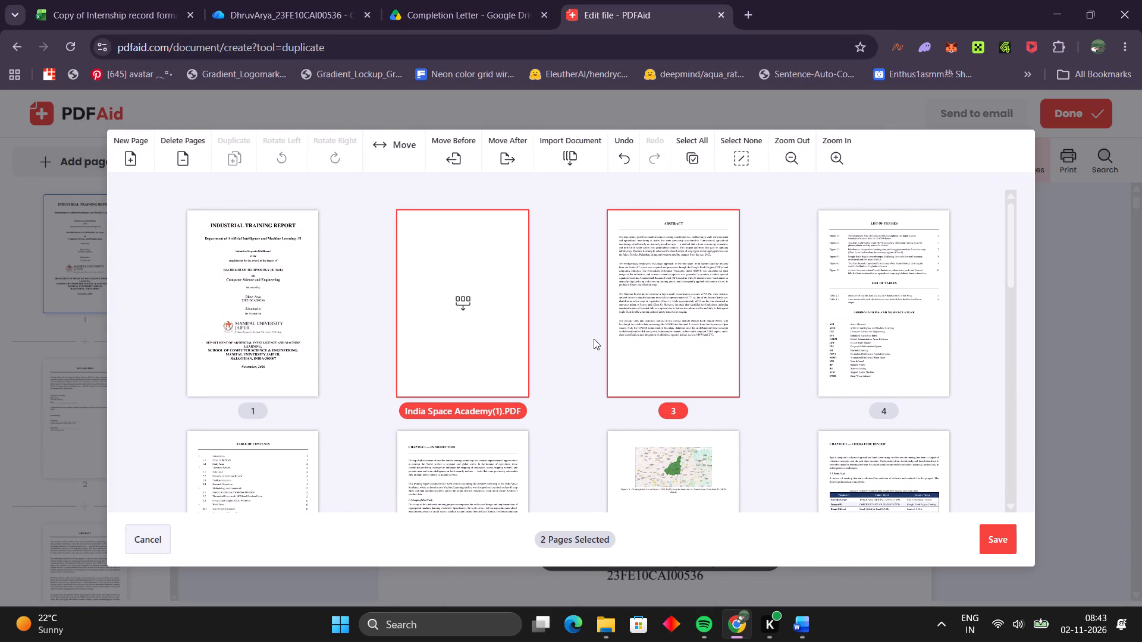
click(655, 339)
click(564, 338)
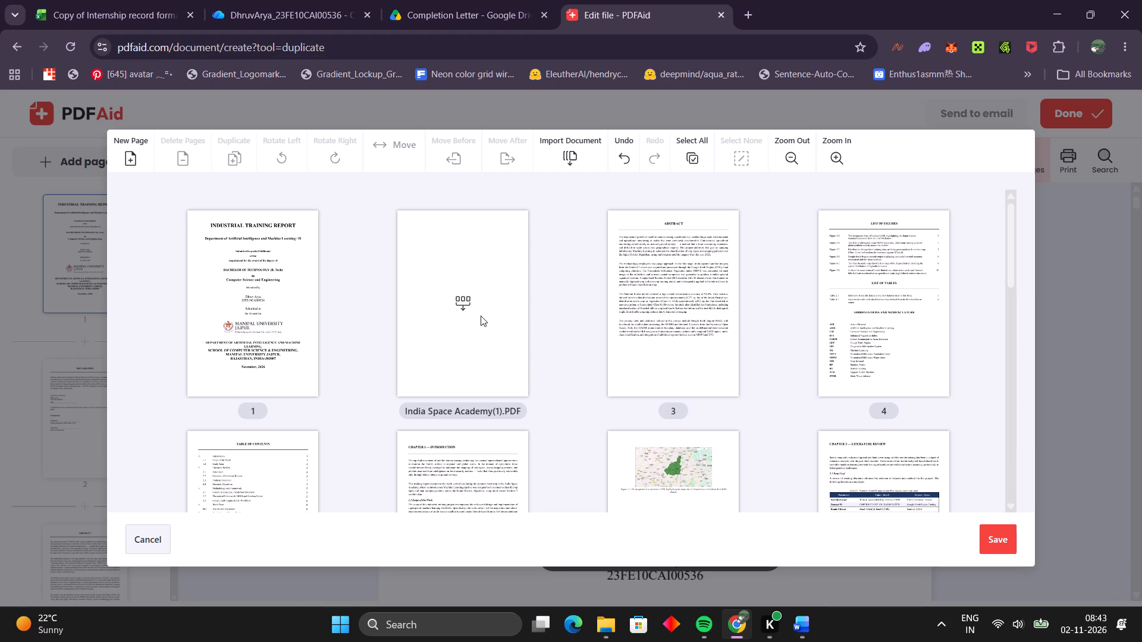
click(1000, 535)
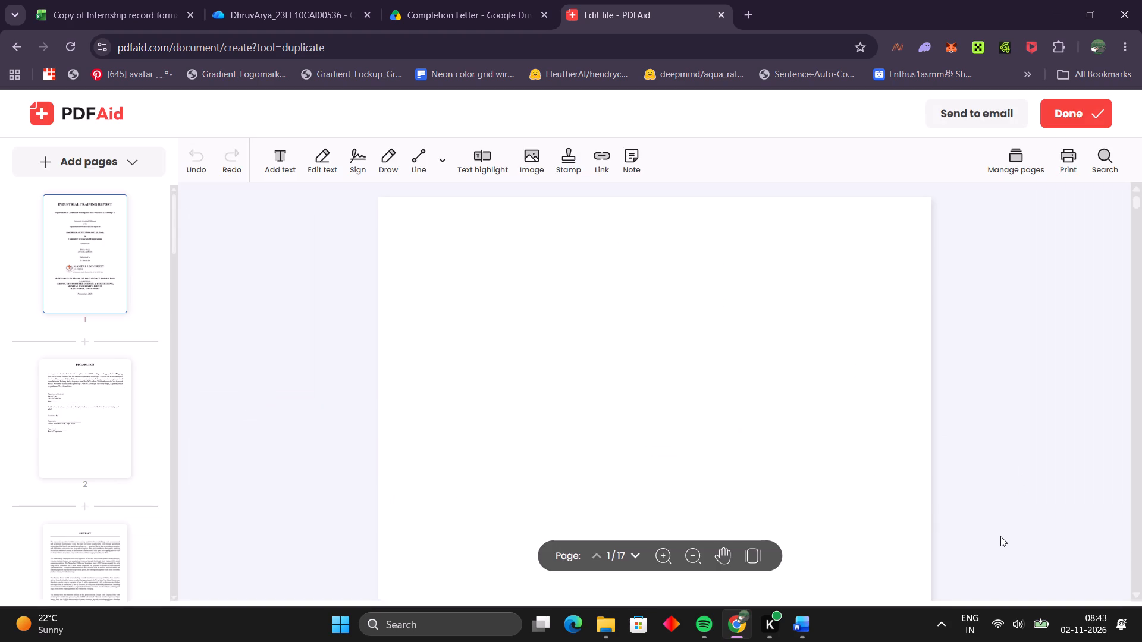
Examine the imported Internship Completion Letter on page 2 and its placement after the report's cover page.
scroll(837, 444, down, 15)
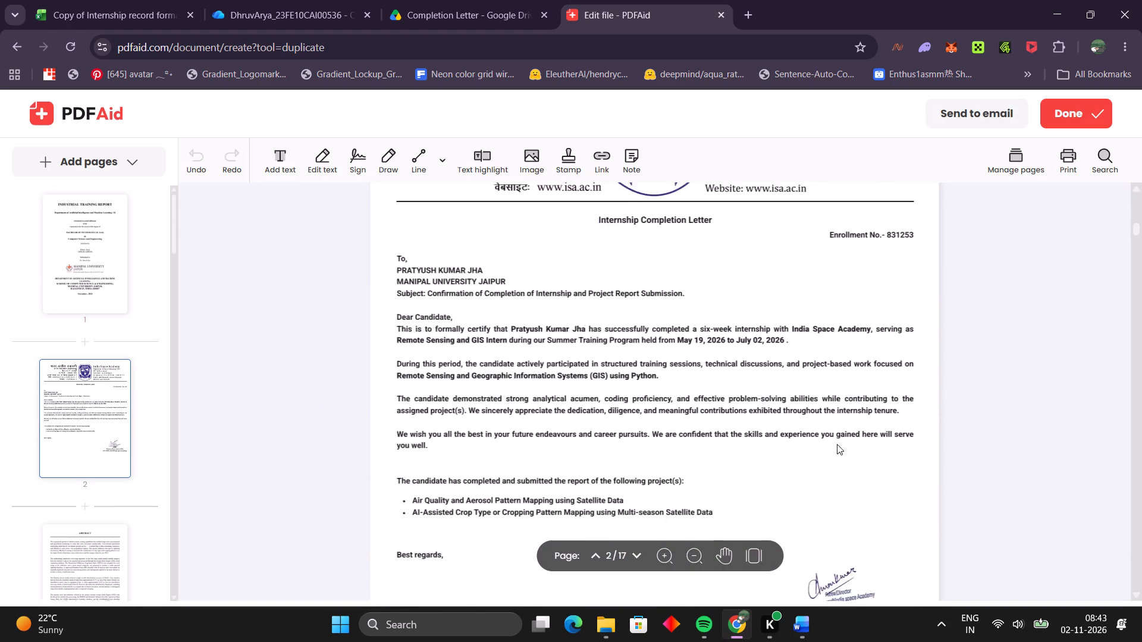
scroll(837, 444, down, 4)
scroll(837, 444, up, 3)
scroll(837, 444, down, 3)
scroll(837, 444, up, 4)
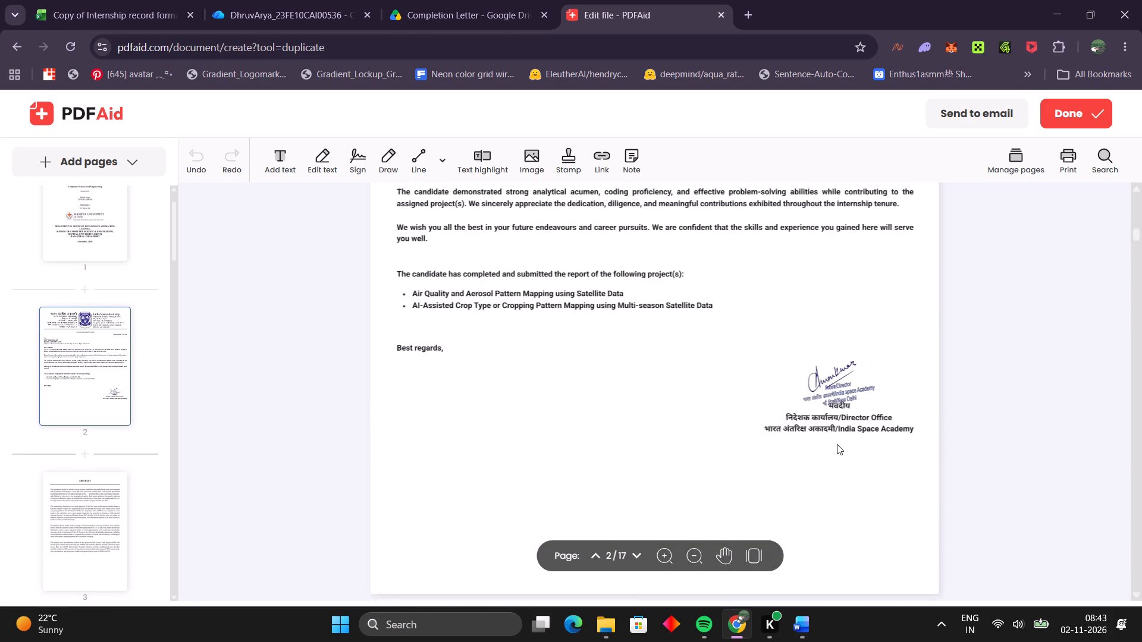
scroll(837, 444, up, 4)
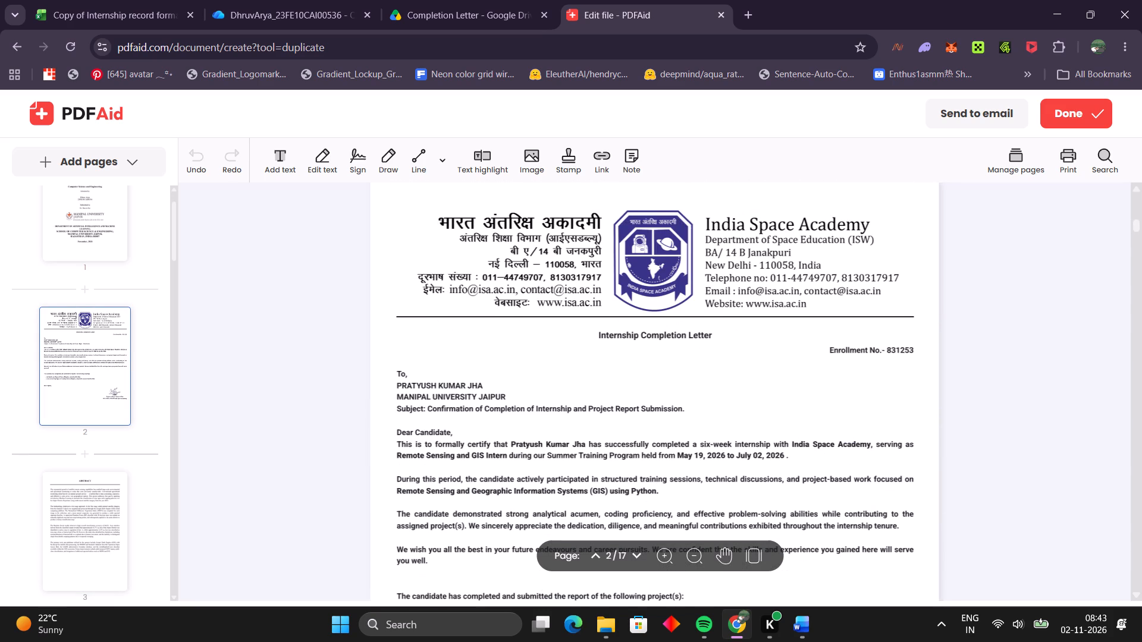
scroll(676, 385, down, 1)
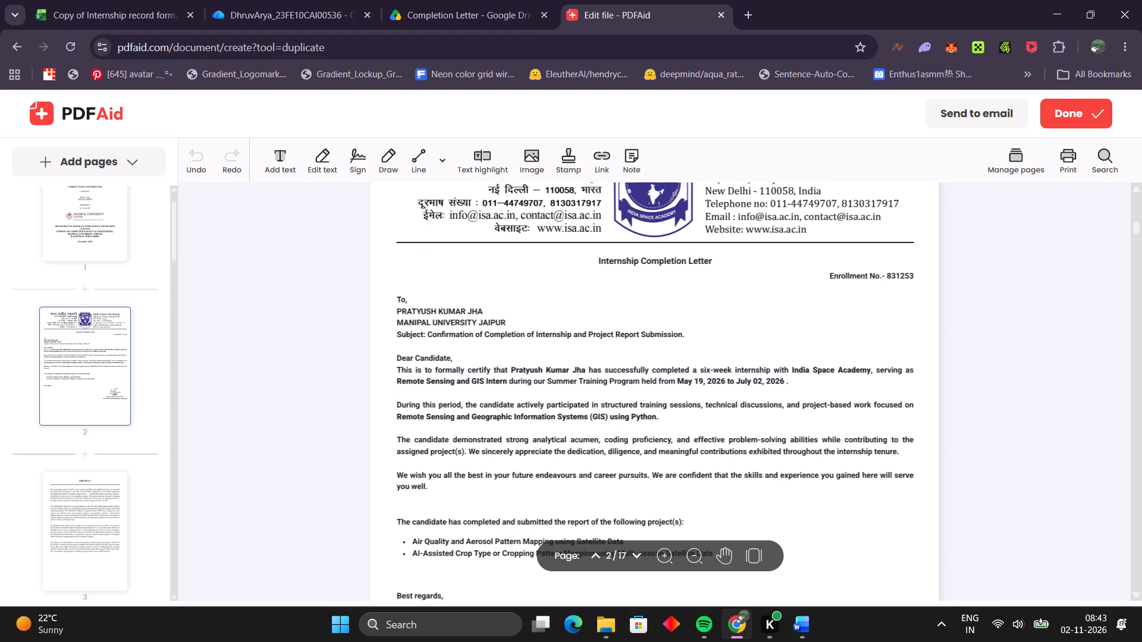
scroll(676, 385, down, 1)
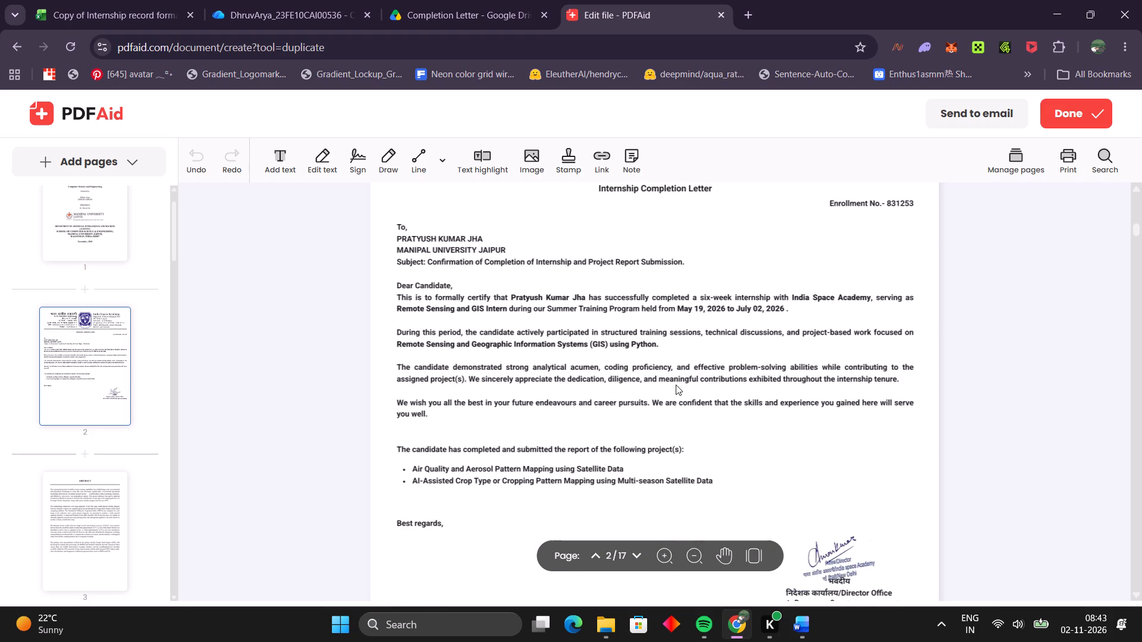
scroll(676, 385, up, 2)
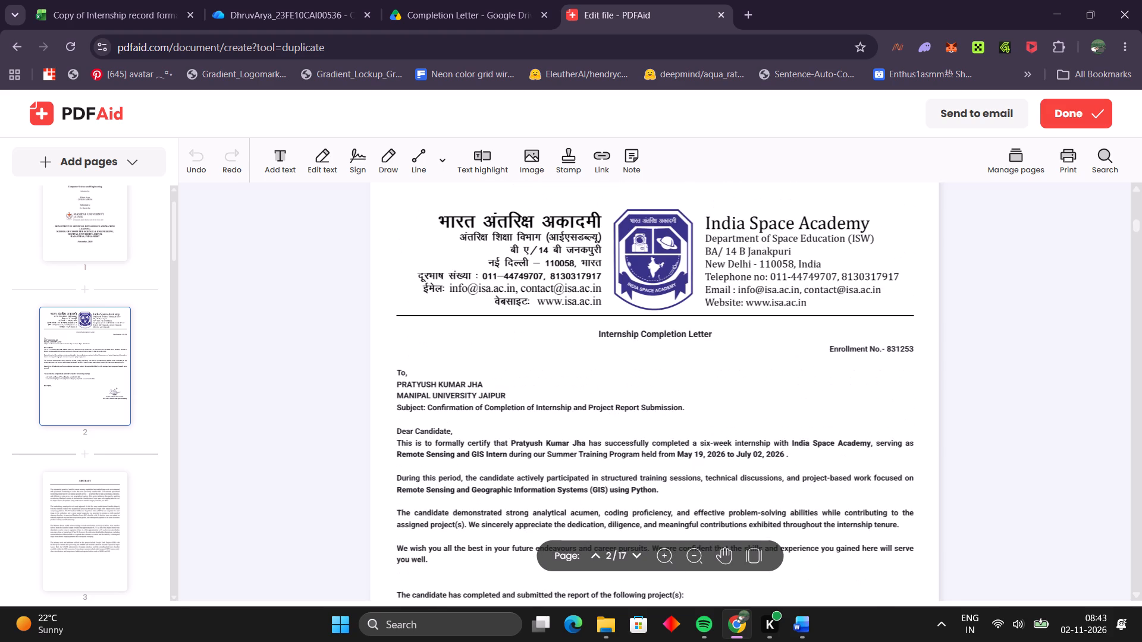
scroll(676, 385, up, 2)
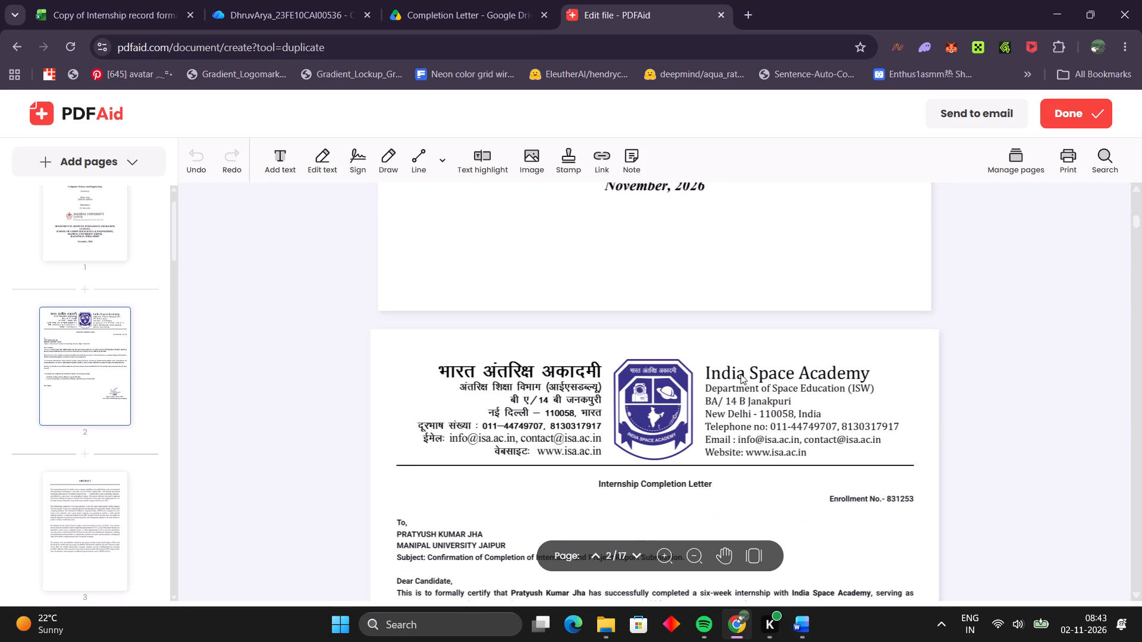
scroll(782, 341, up, 2)
scroll(777, 343, down, 4)
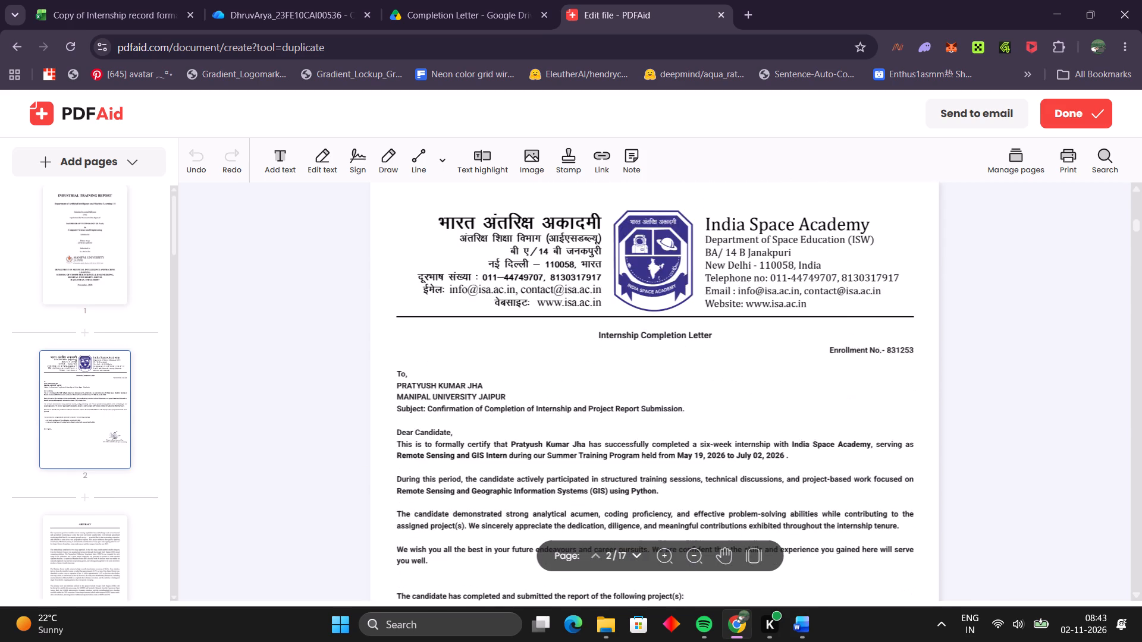
scroll(777, 344, down, 2)
scroll(777, 344, up, 4)
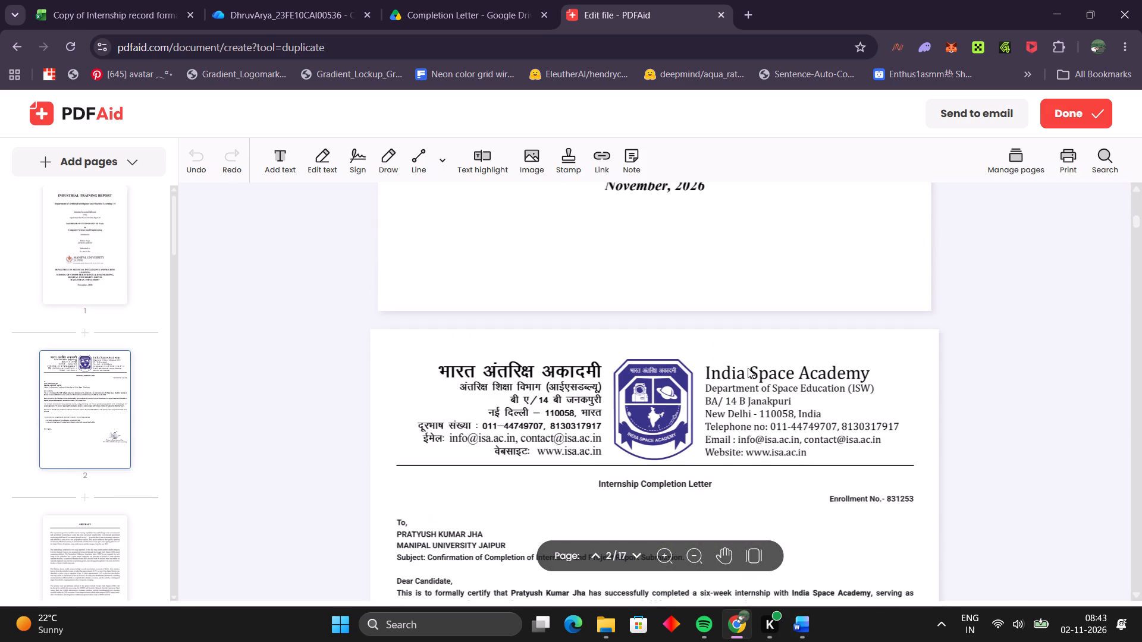
scroll(748, 368, up, 2)
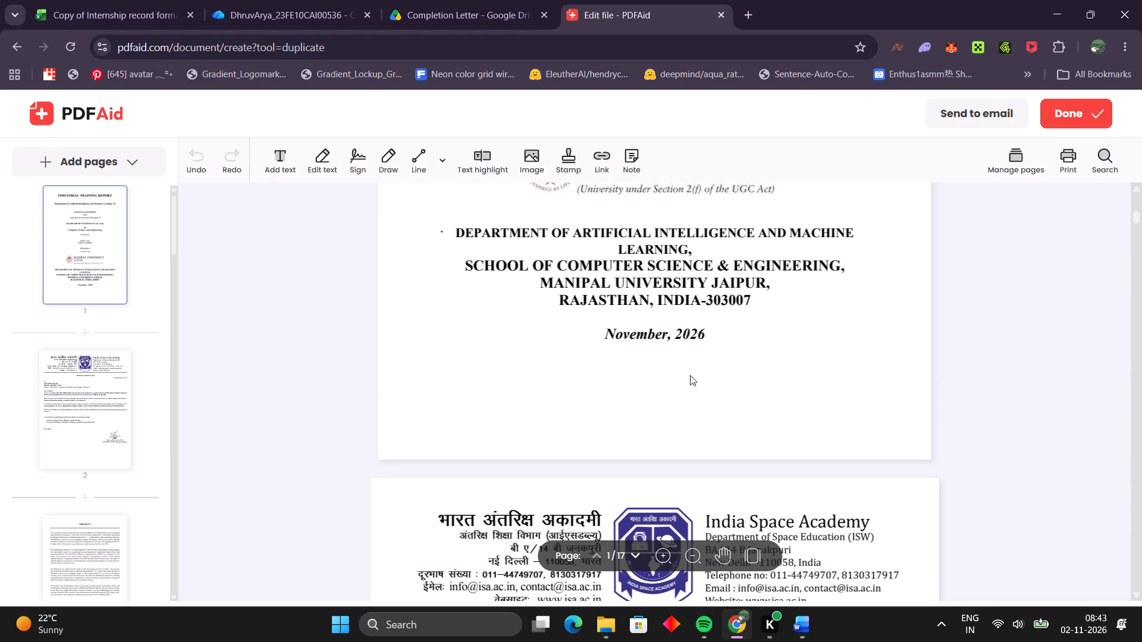
scroll(773, 361, down, 5)
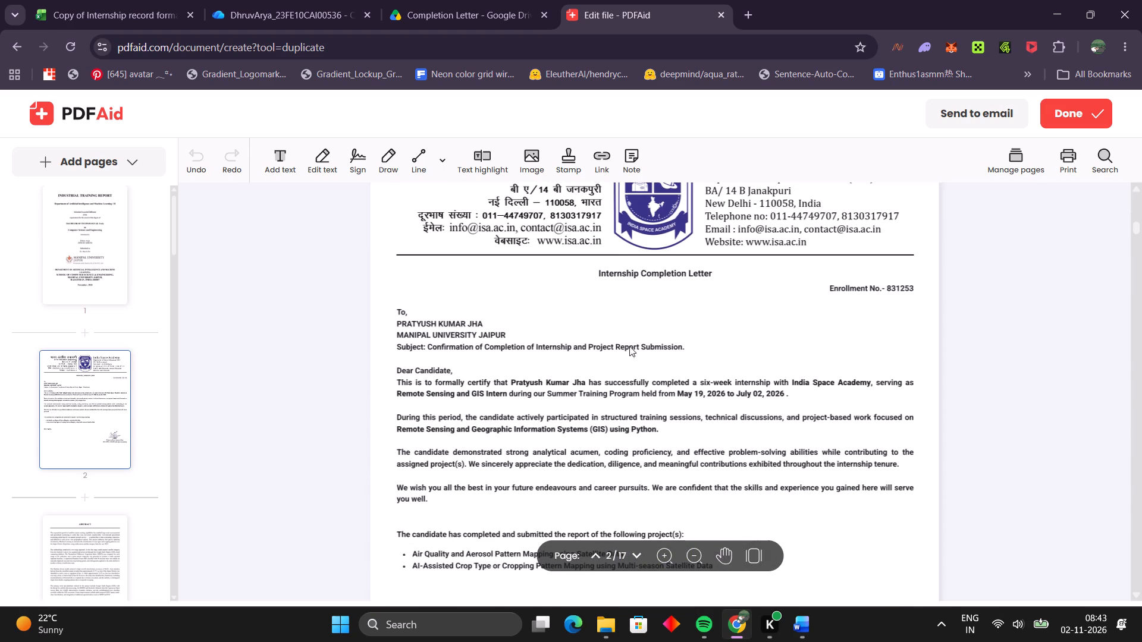
scroll(652, 350, up, 2)
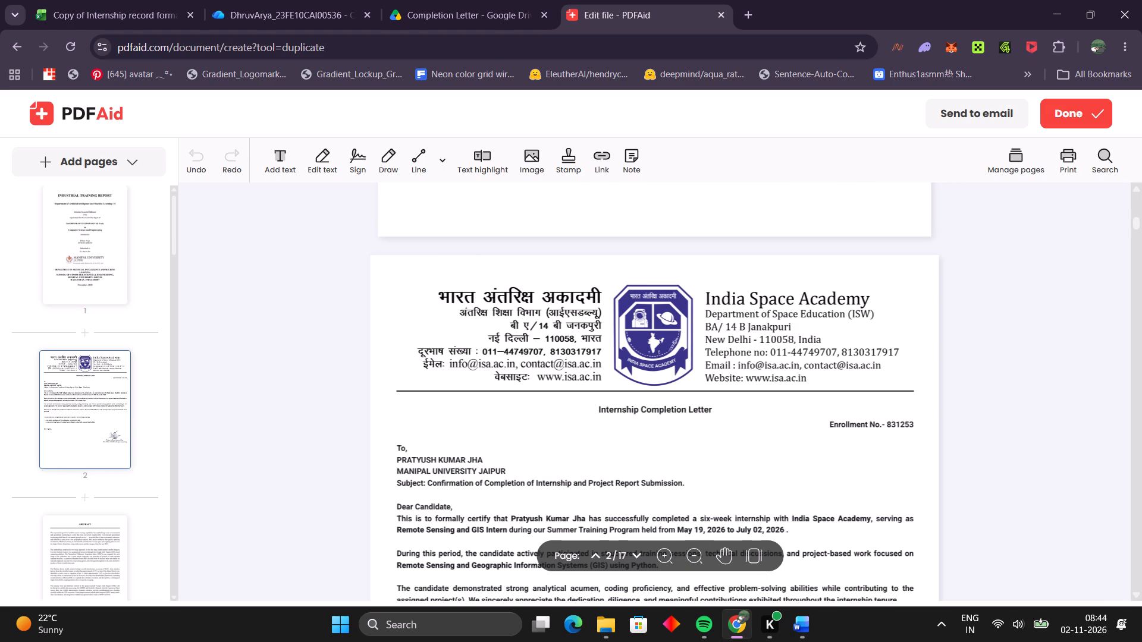
scroll(672, 412, down, 2)
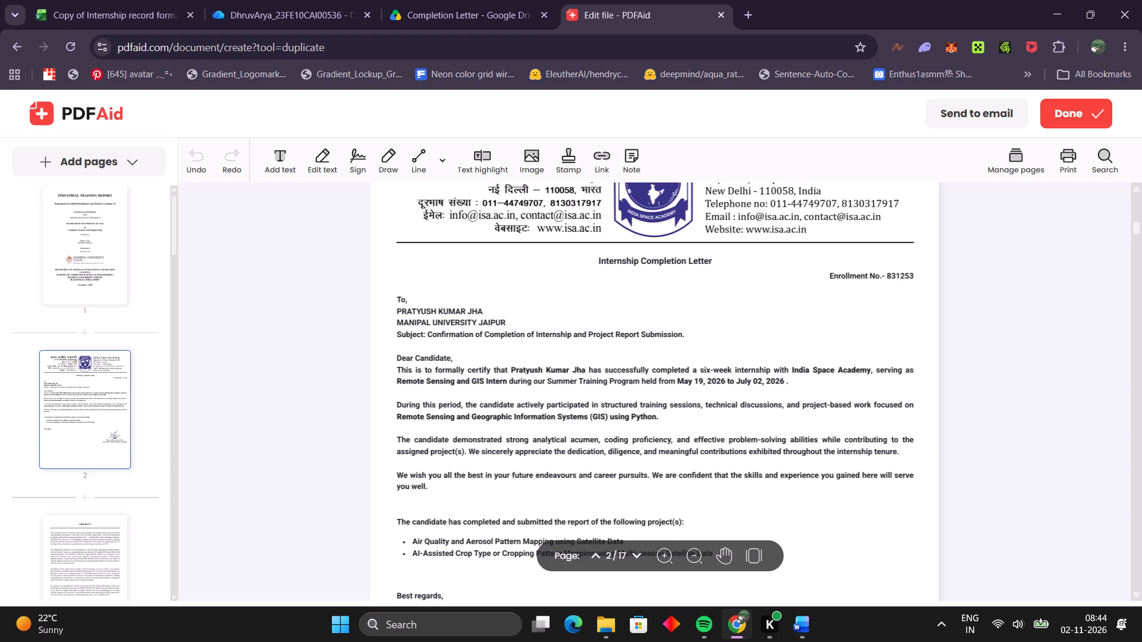
scroll(705, 311, up, 1)
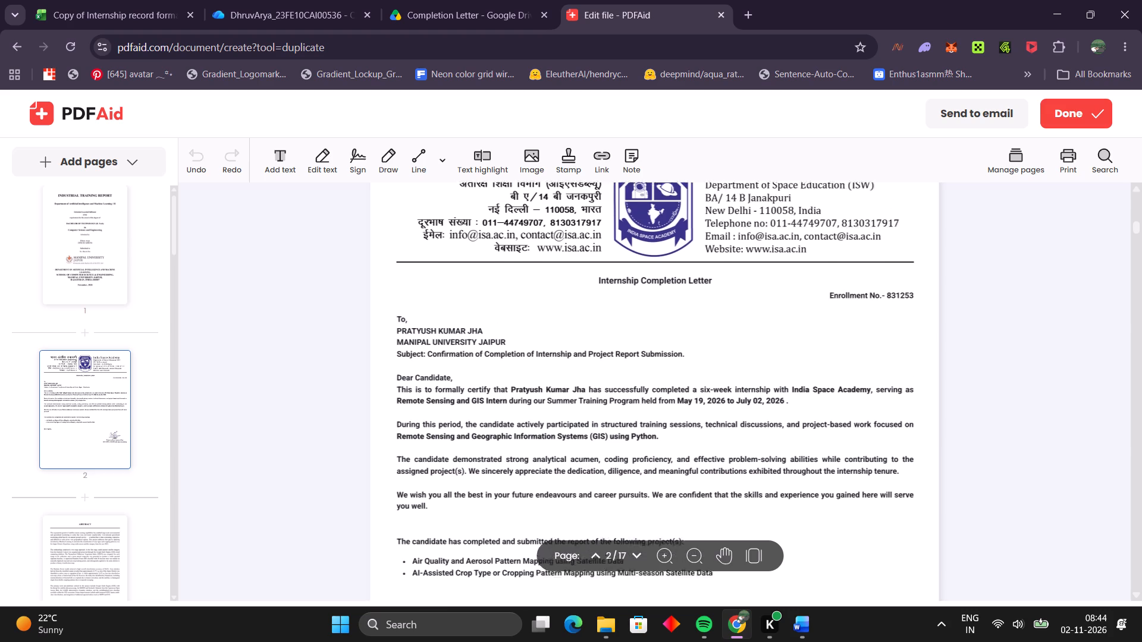
scroll(705, 311, up, 1)
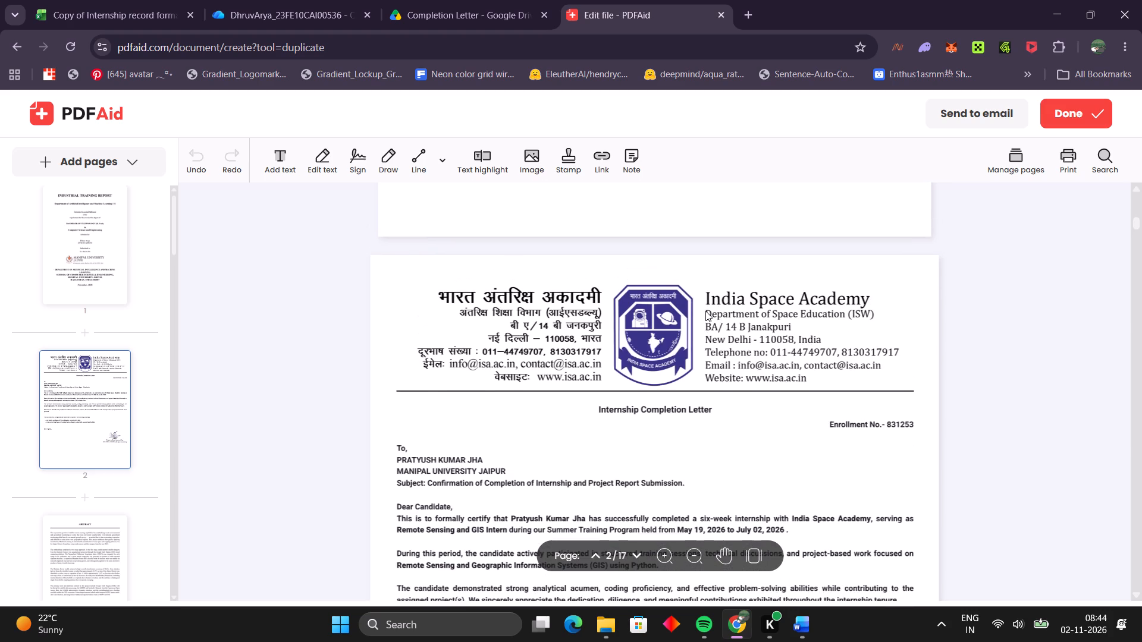
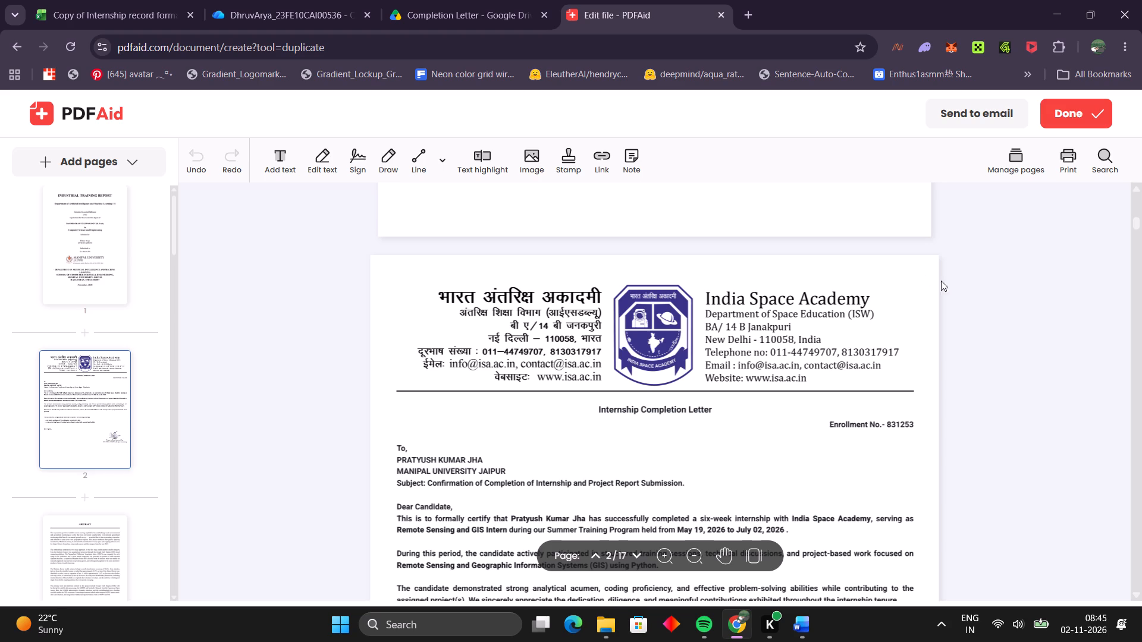
Read through the imported Internship Completion Letter on page 2, from the letterhead and addressee to the signature.
scroll(660, 303, down, 3)
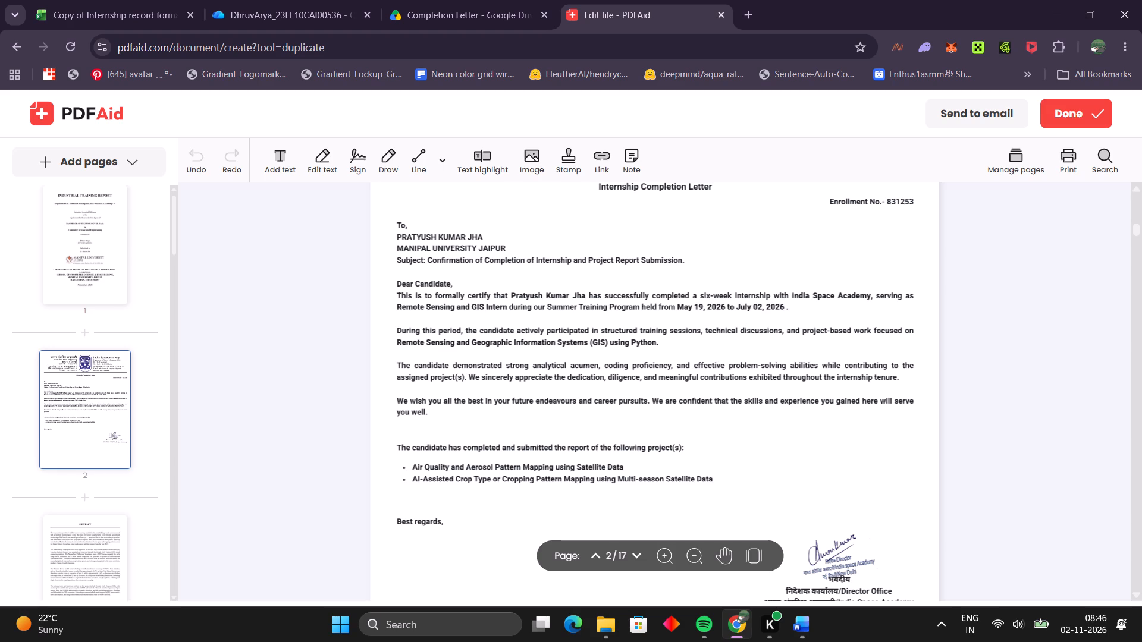
scroll(744, 407, down, 2)
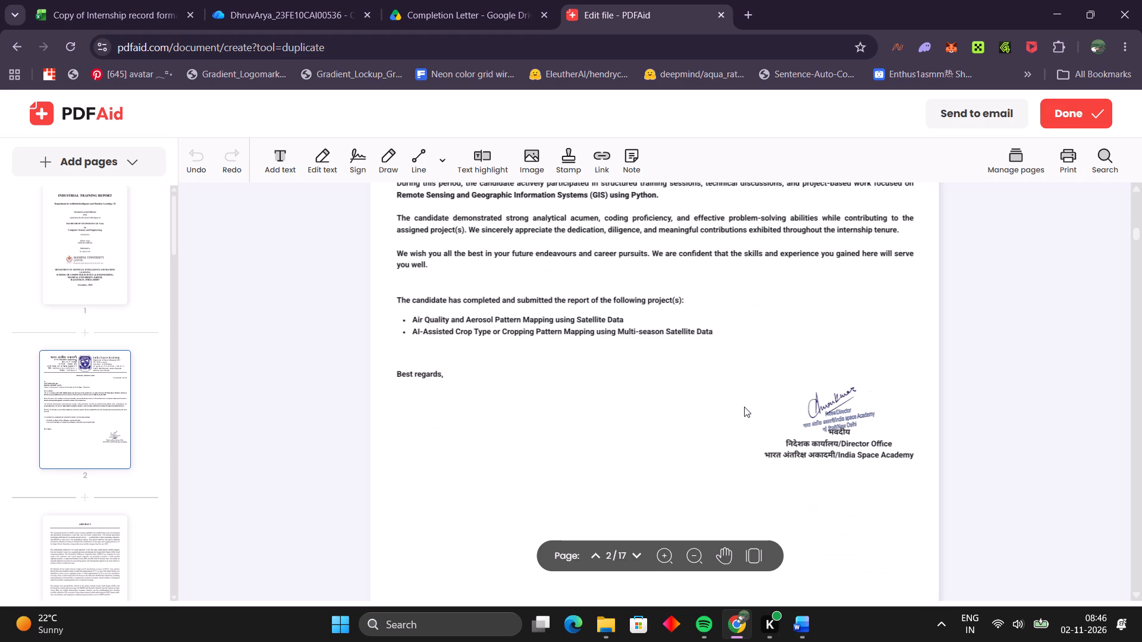
scroll(744, 407, up, 3)
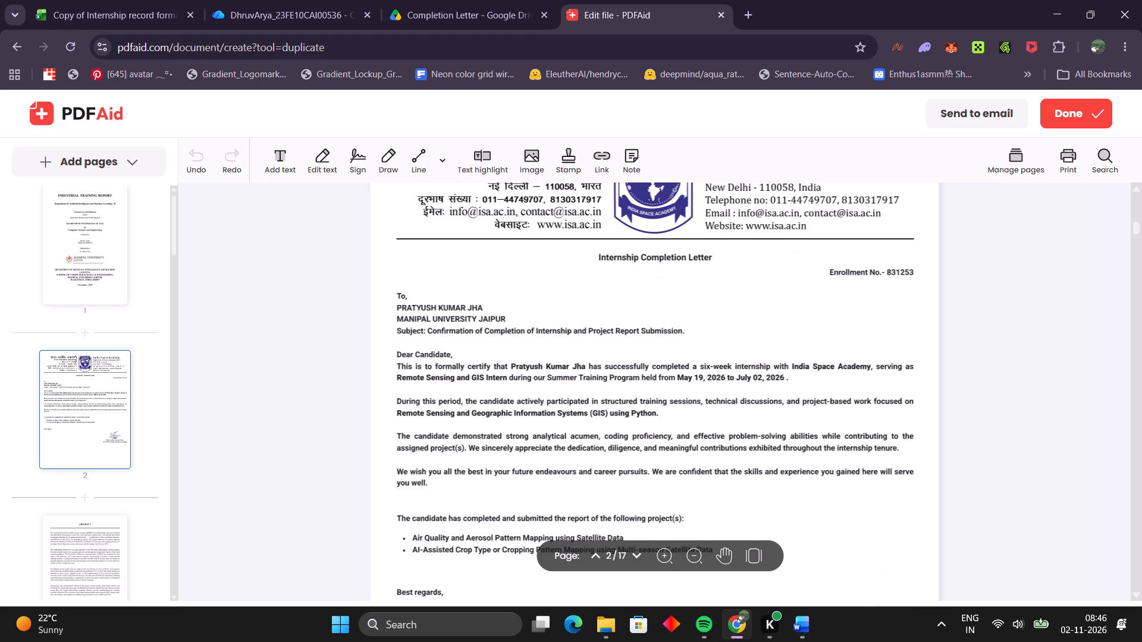
scroll(744, 407, up, 1)
Open the India Space Academy internship site in a new tab and look through its Important Update table for a letter download.
click(743, 14)
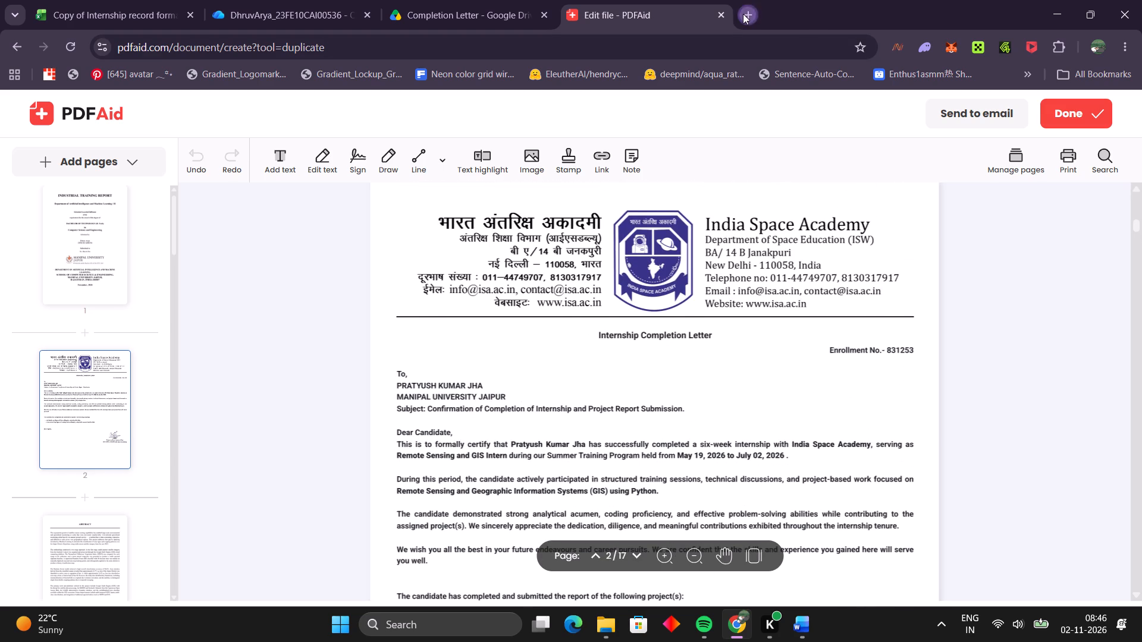
text(is)
key(a)
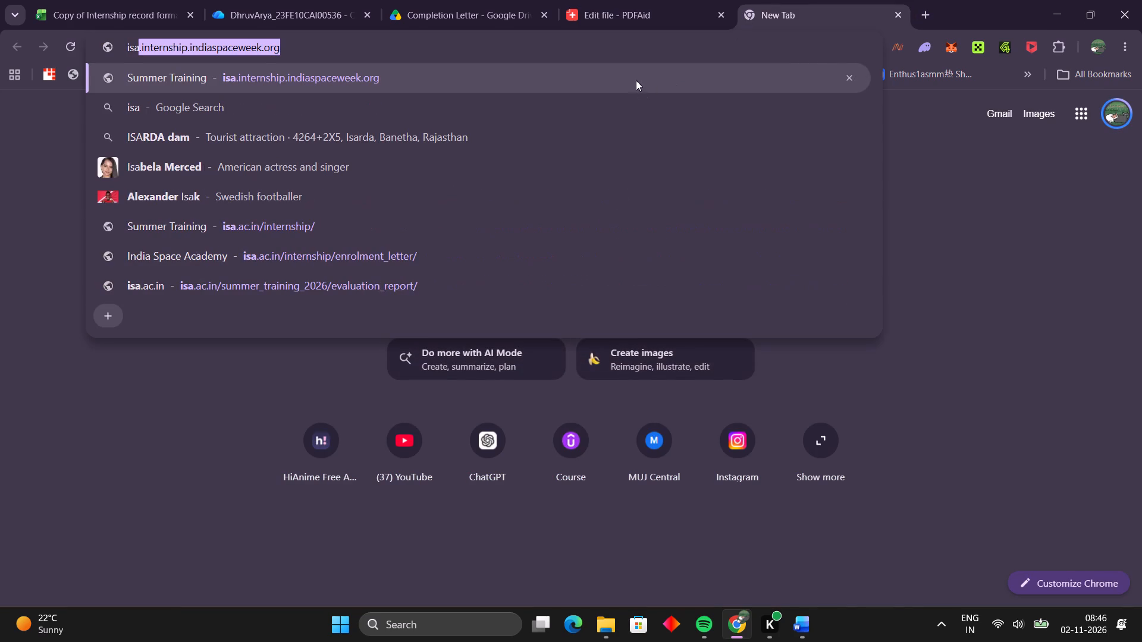
click(635, 77)
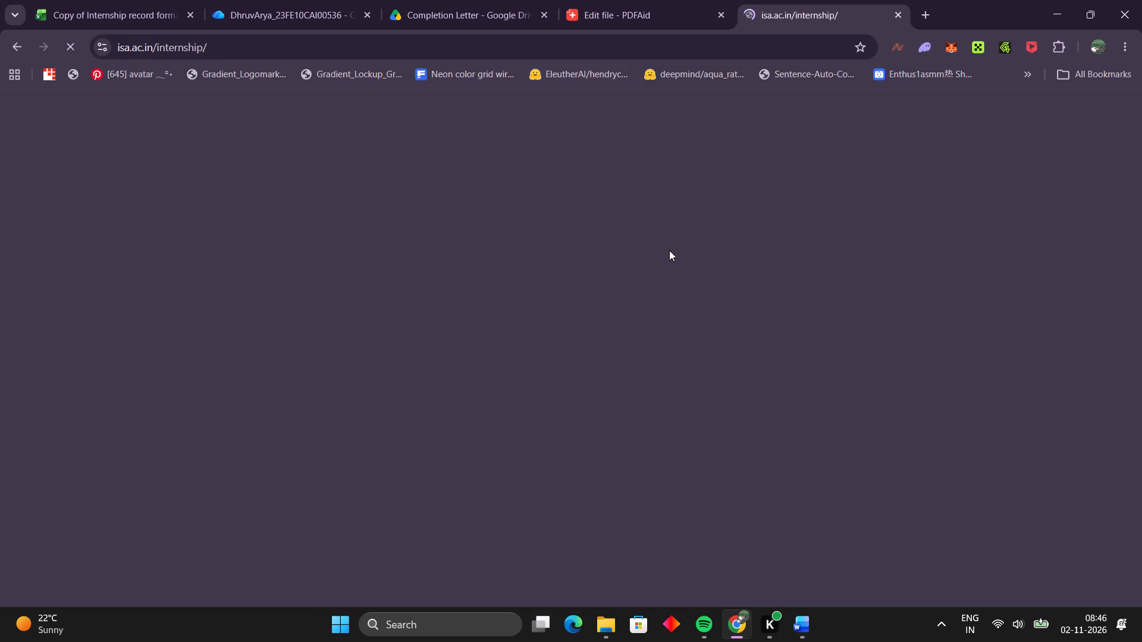
scroll(664, 248, down, 2)
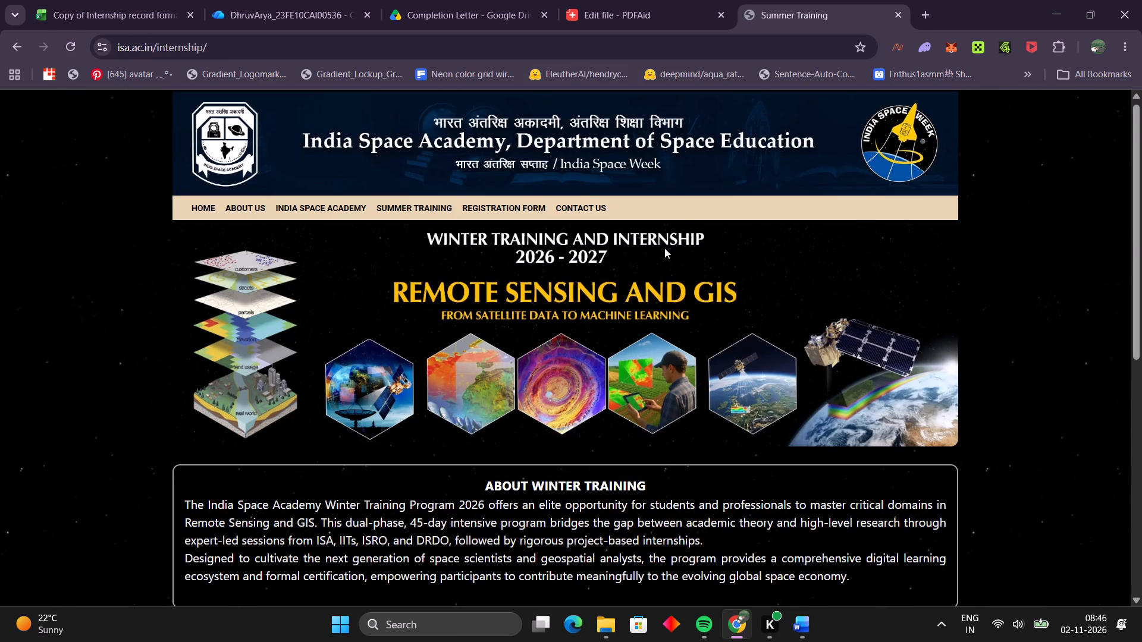
scroll(664, 248, down, 5)
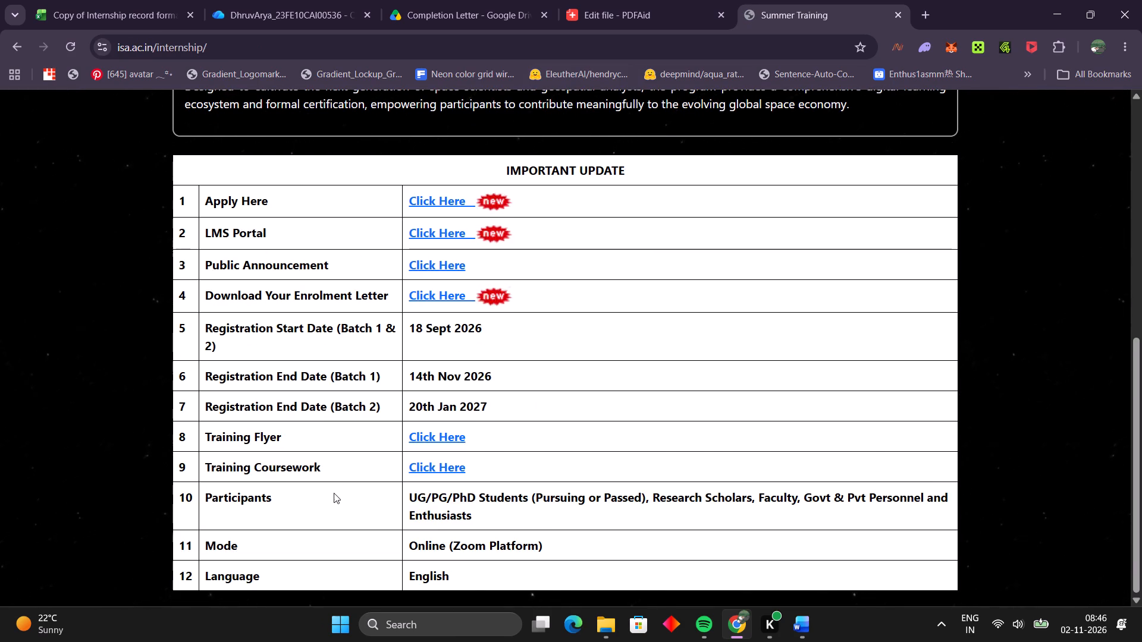
scroll(394, 470, down, 3)
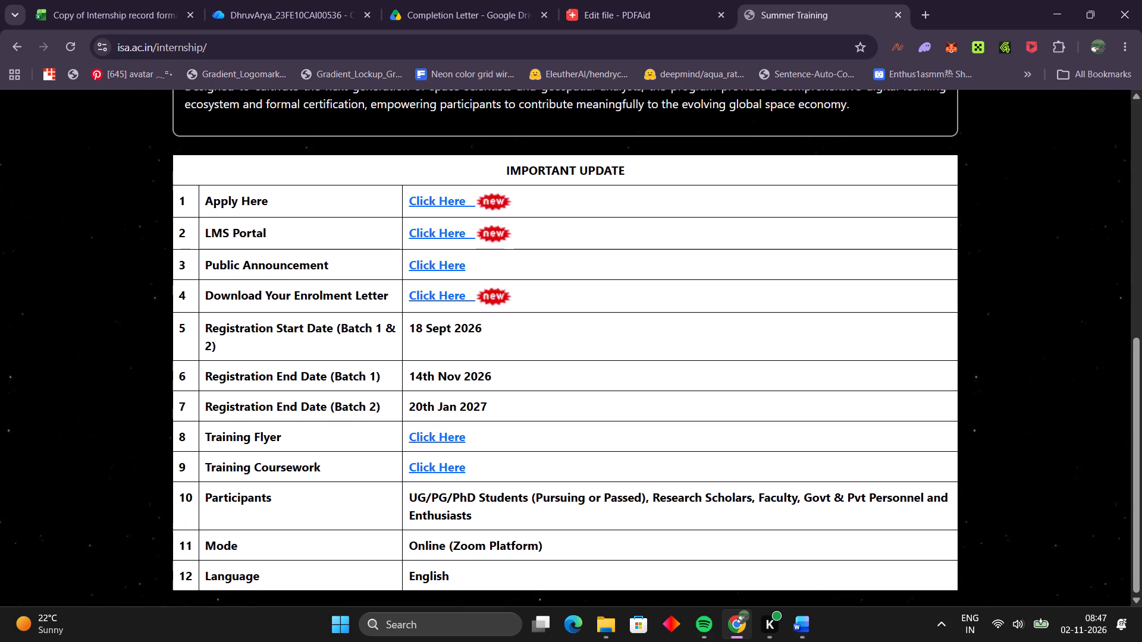
scroll(457, 514, down, 2)
scroll(403, 391, up, 1)
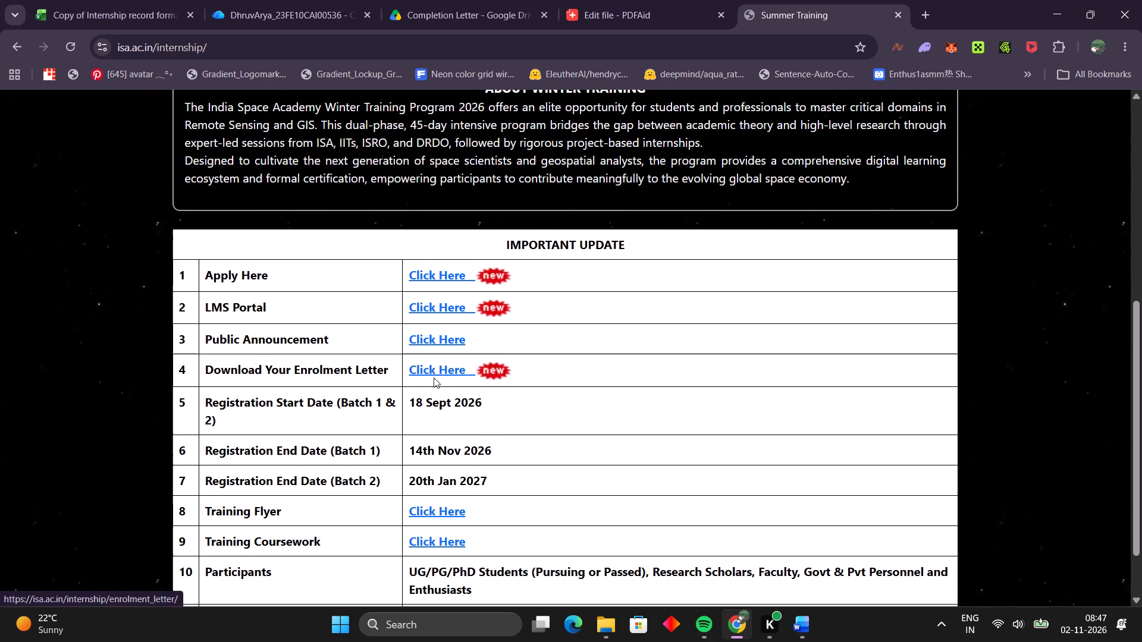
scroll(534, 364, up, 1)
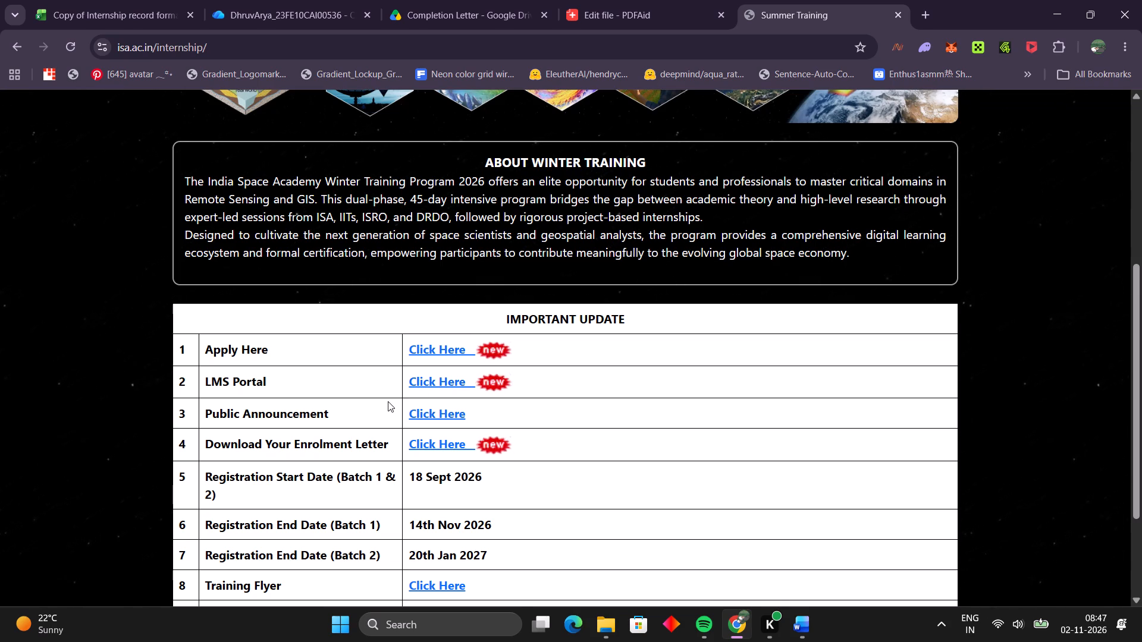
Go to the India Space Academy certificate download page at isa.internship.indiaspaceweek.org/certificate/.
click(739, 51)
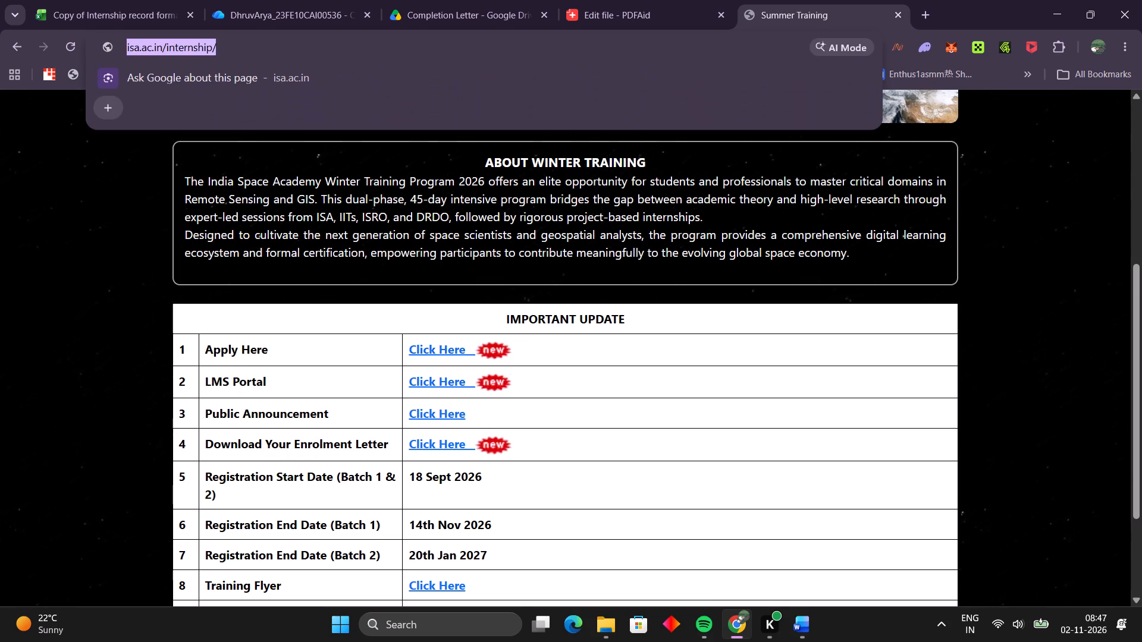
text(htt)
text(ps)
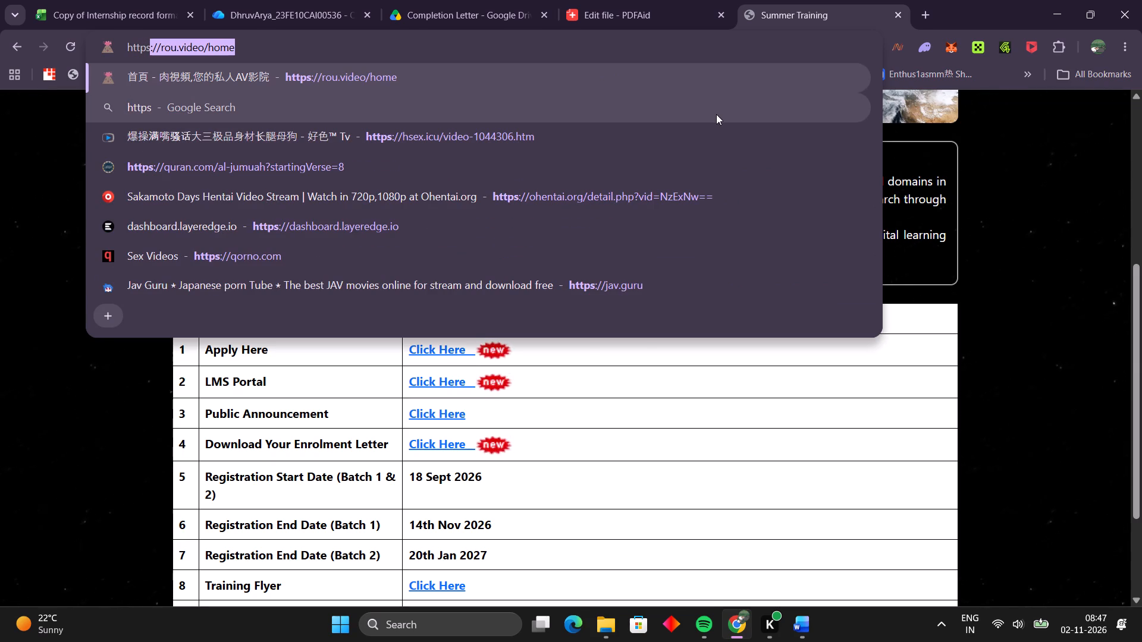
key(shift+colon)
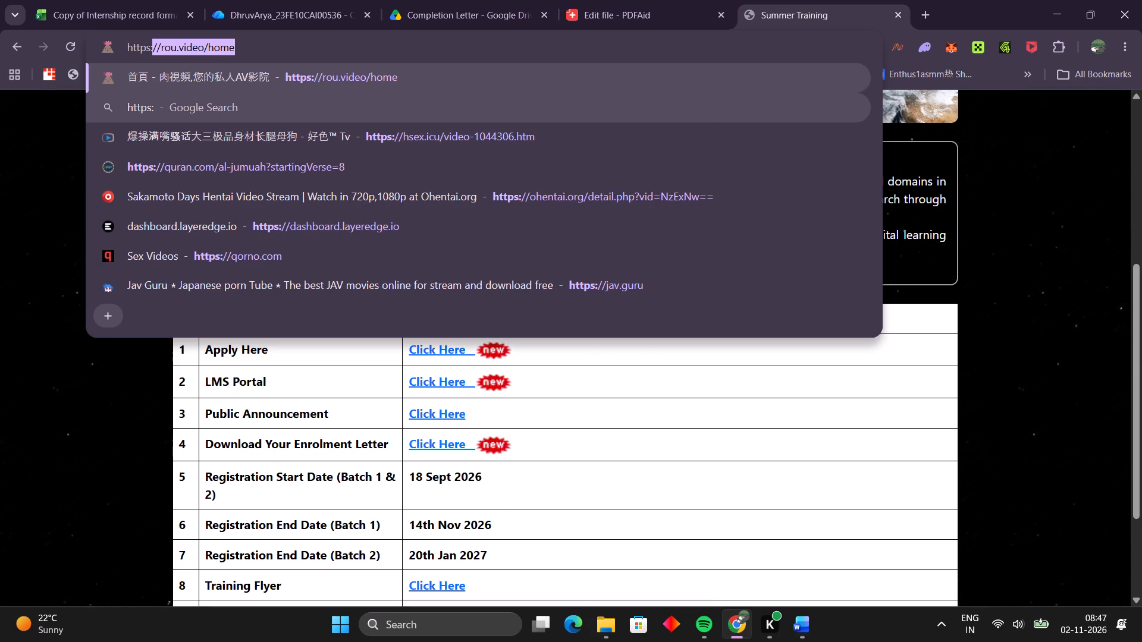
text(??)
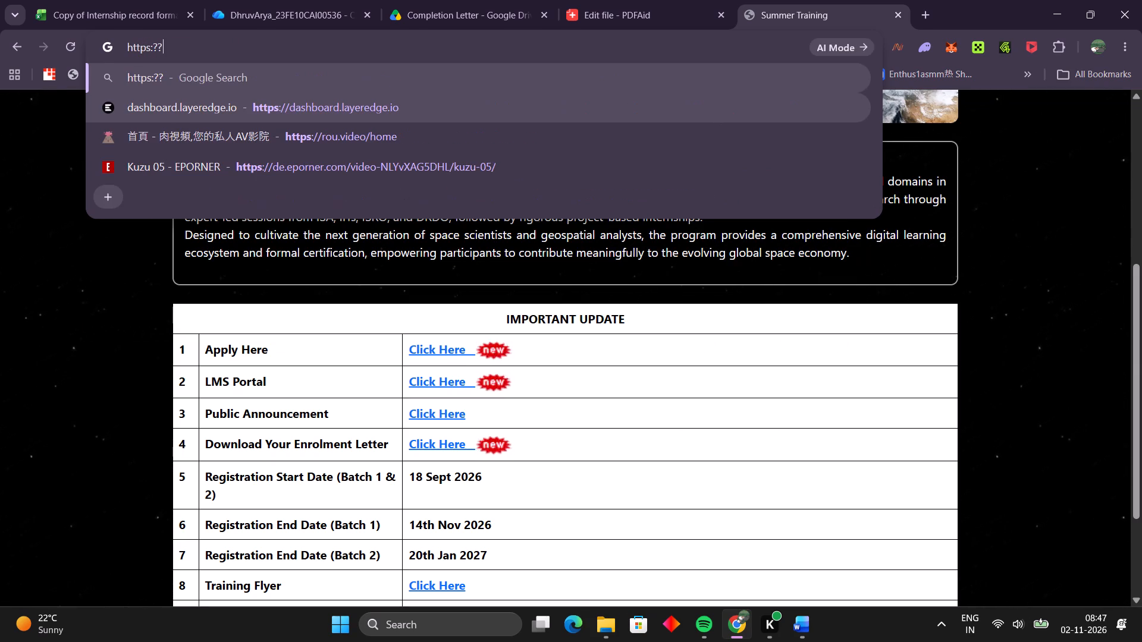
key(BackSpace)
key(BackSpace)
text(//)
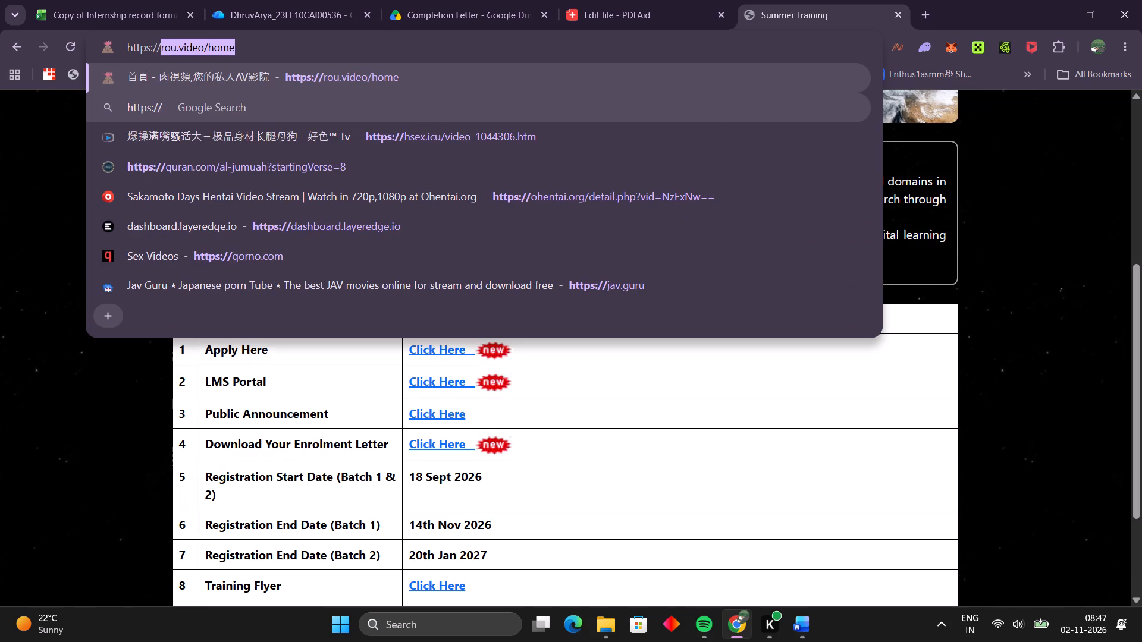
text(isa)
key(period)
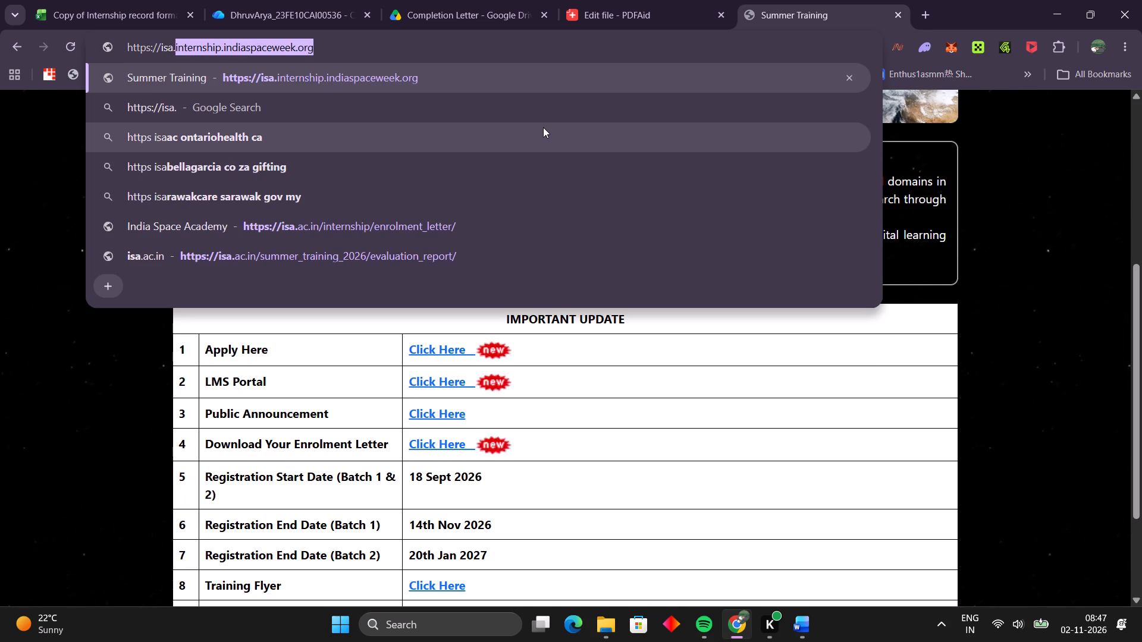
text(inte)
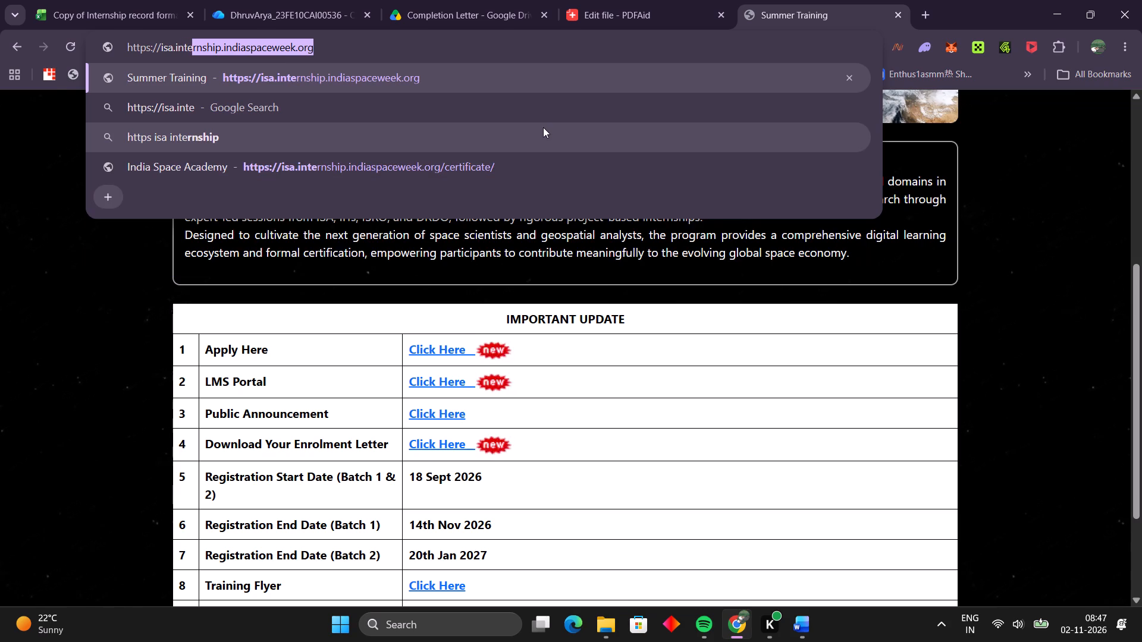
click(516, 166)
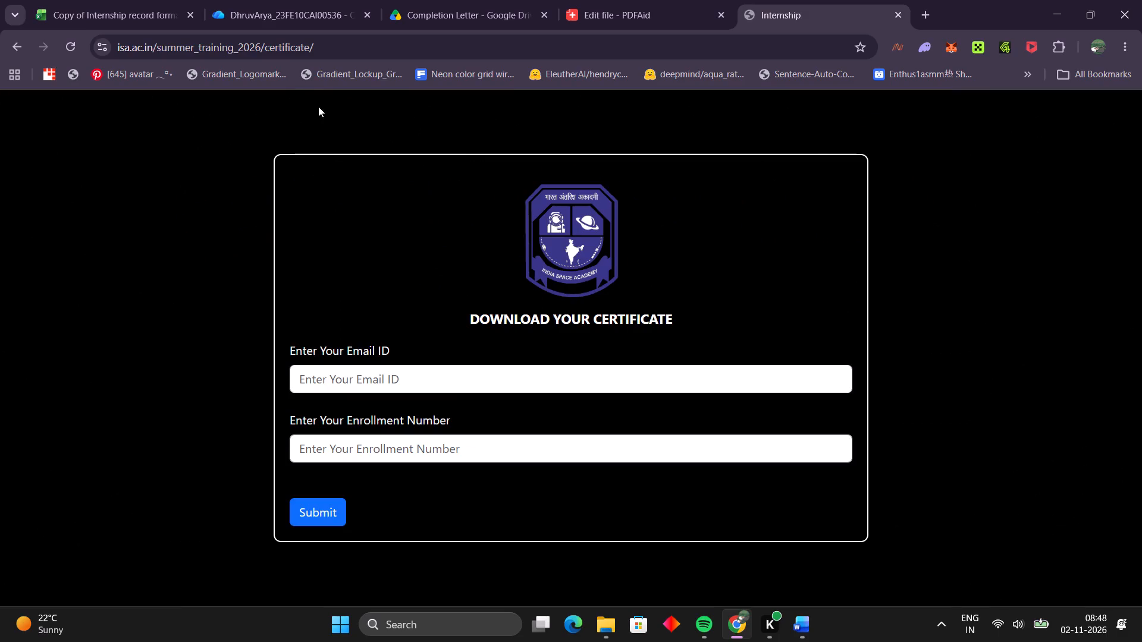
click(419, 380)
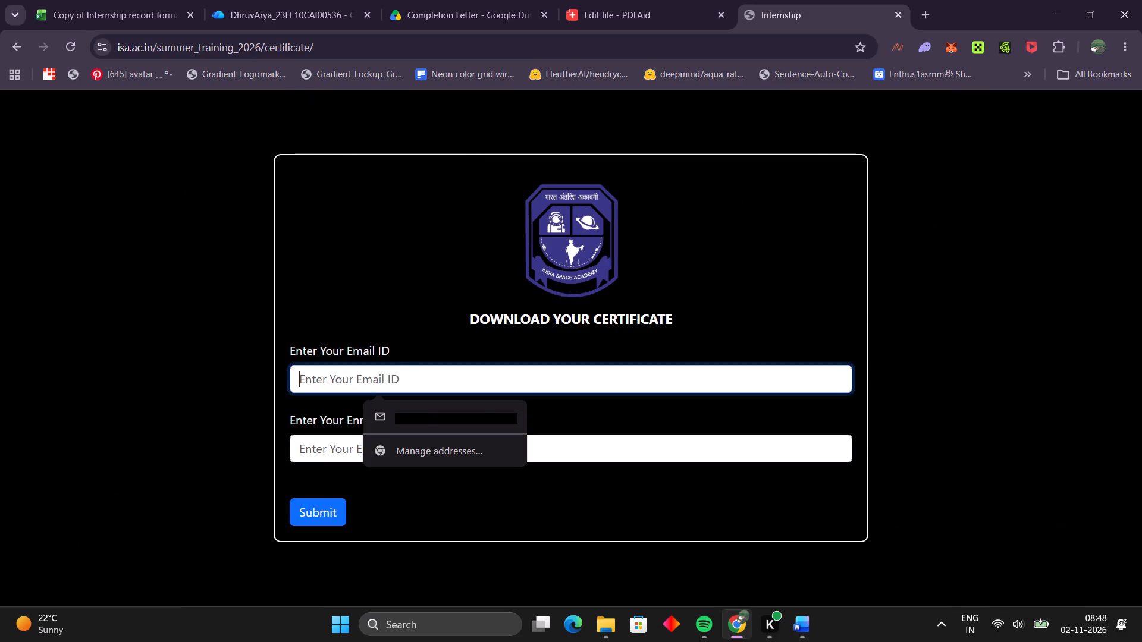
Change the final part of the certificate page's address to completion_letter and load isa.ac.in/summer_training_2026/completion_letter/.
click(265, 49)
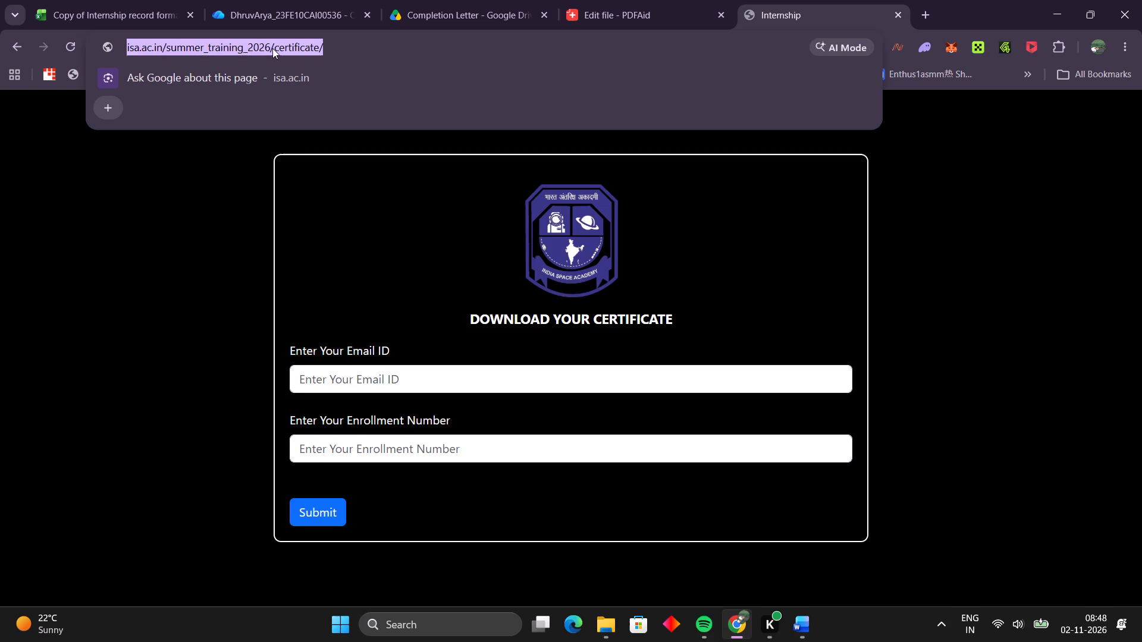
click(272, 48)
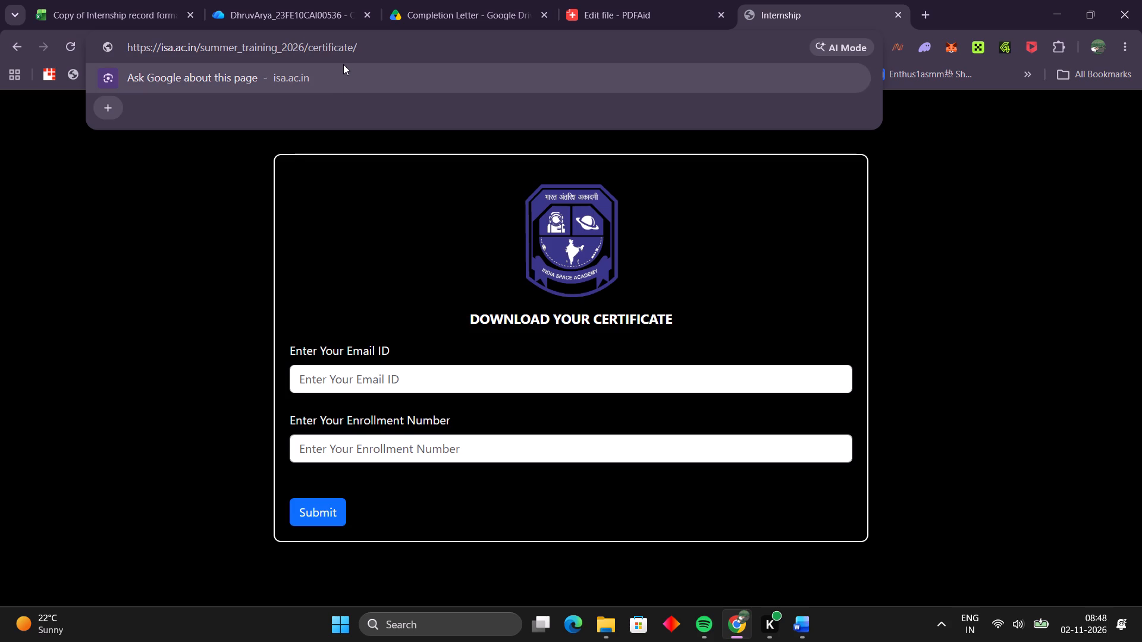
click(353, 49)
key(BackSpace)
key(BackSpace)
key(BackSpace)
key(BackSpace)
key(BackSpace)
key(BackSpace)
key(BackSpace)
key(BackSpace)
key(BackSpace)
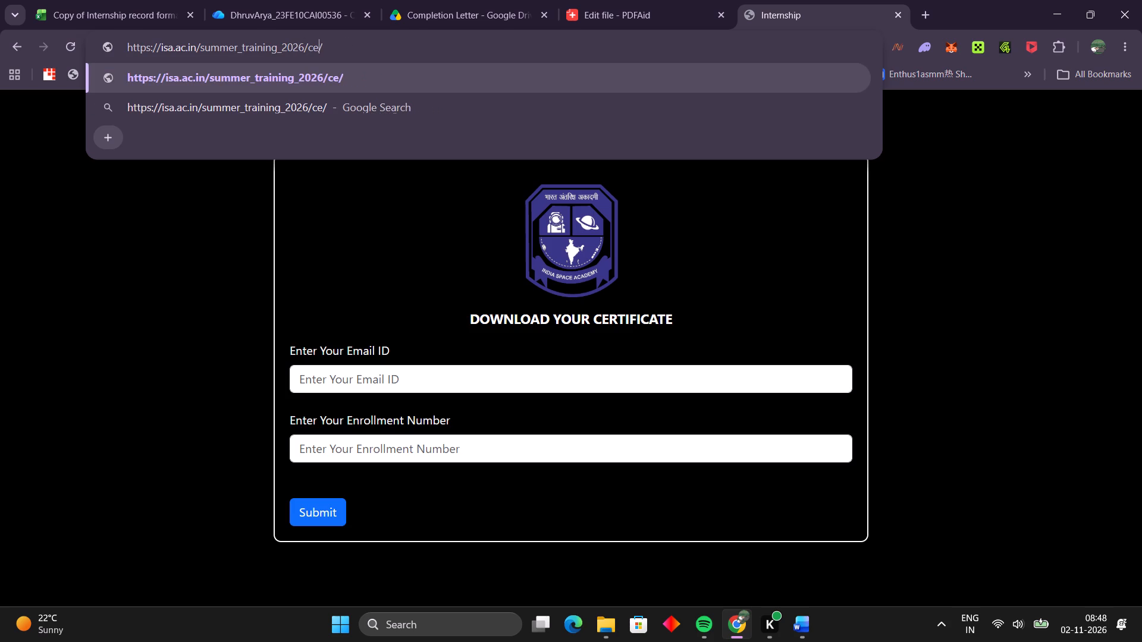
key(BackSpace)
text(ompletion)
text(_letter)
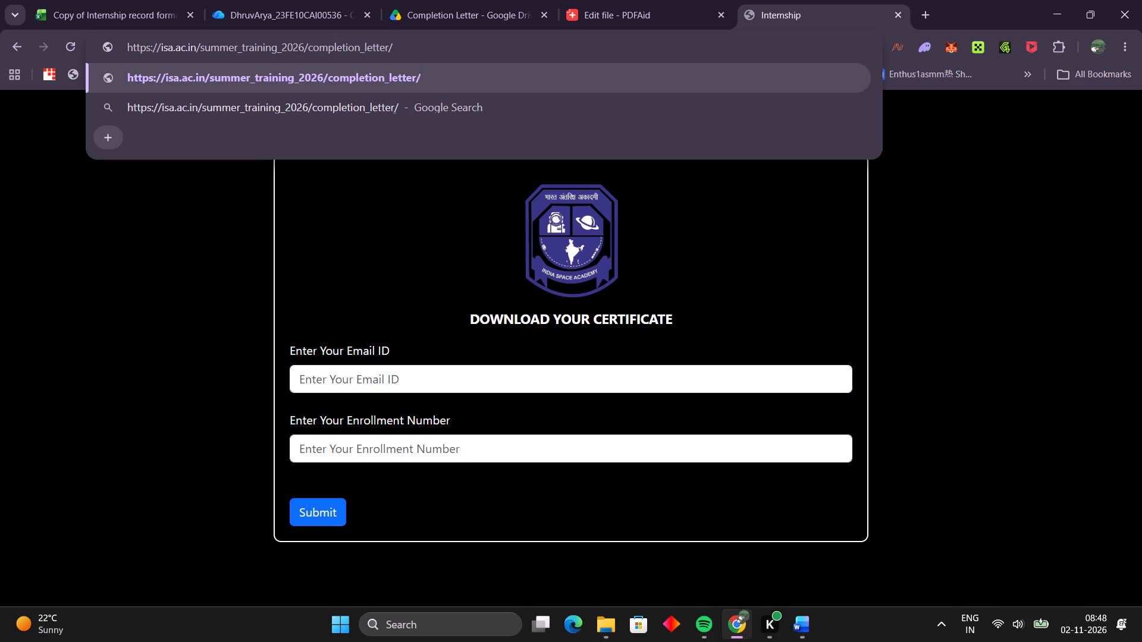
key(Return)
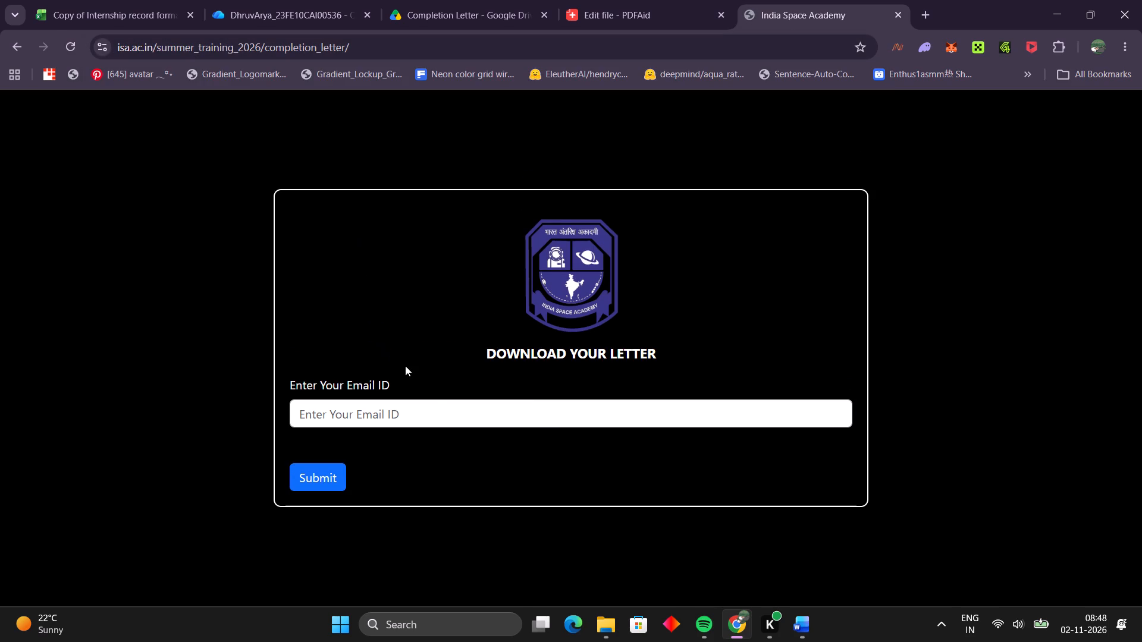
Enter the student's email address in the letter download form and submit it.
click(434, 406)
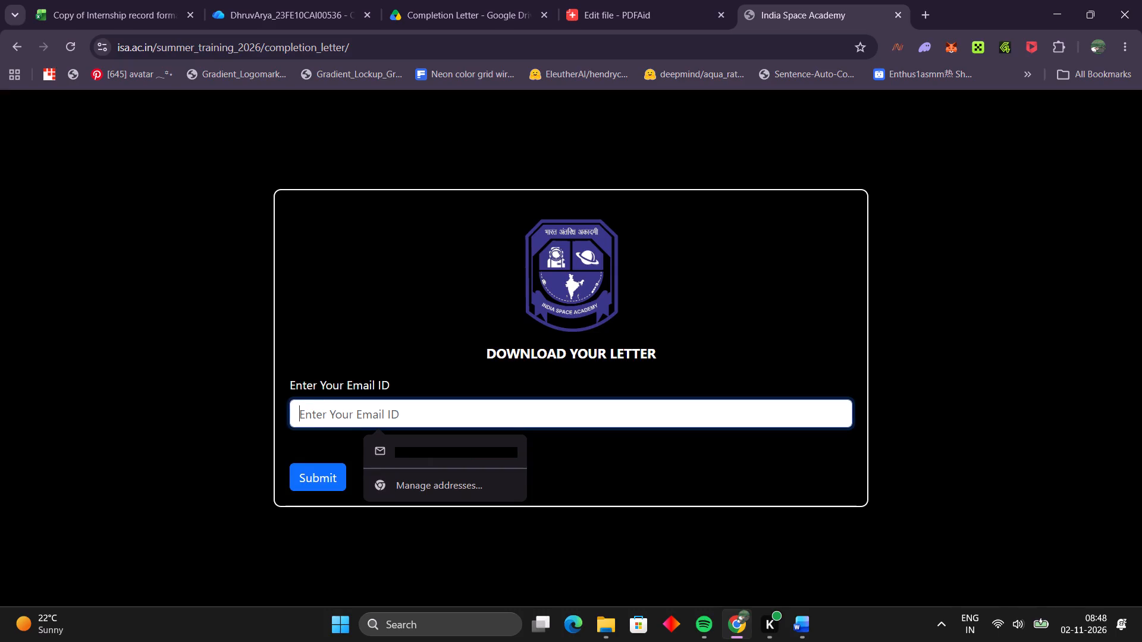
text(hruv)
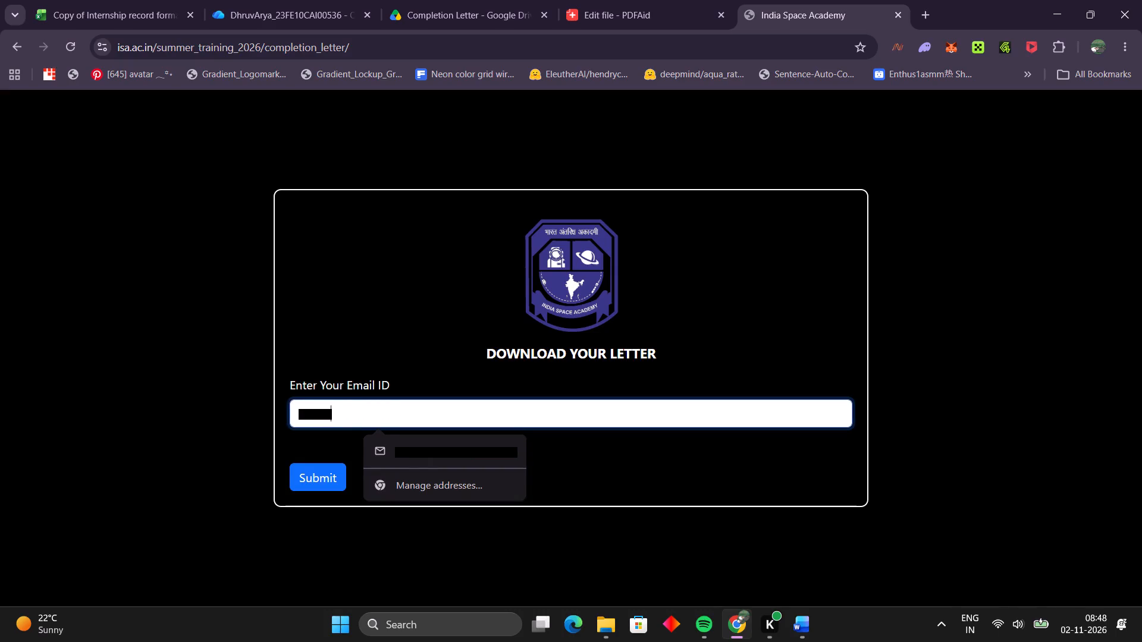
key(period)
click(442, 457)
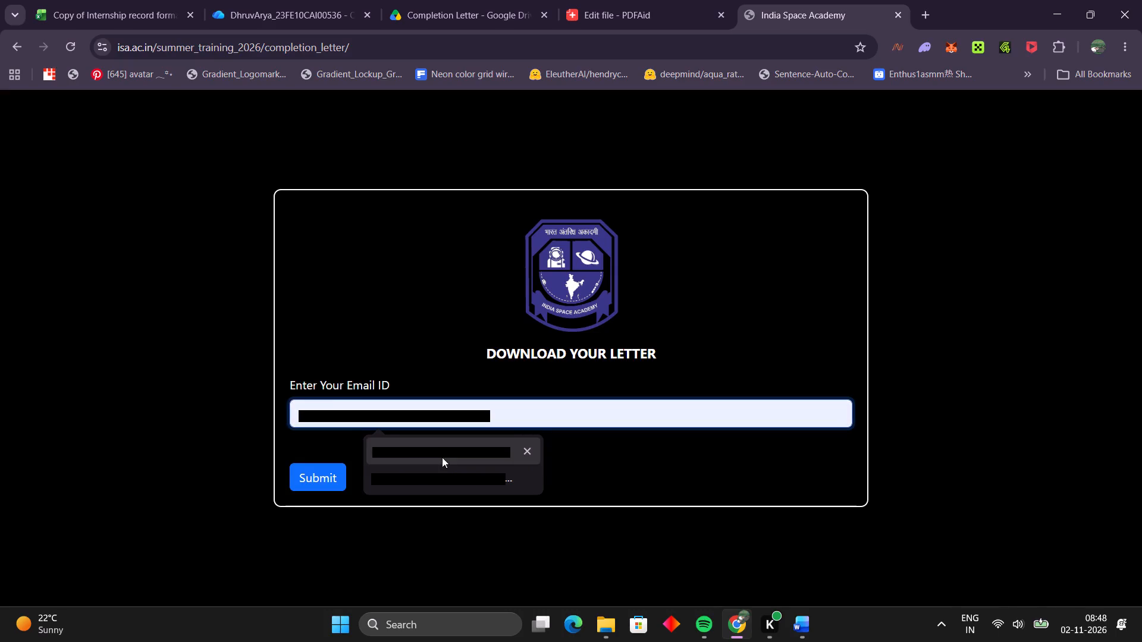
click(345, 473)
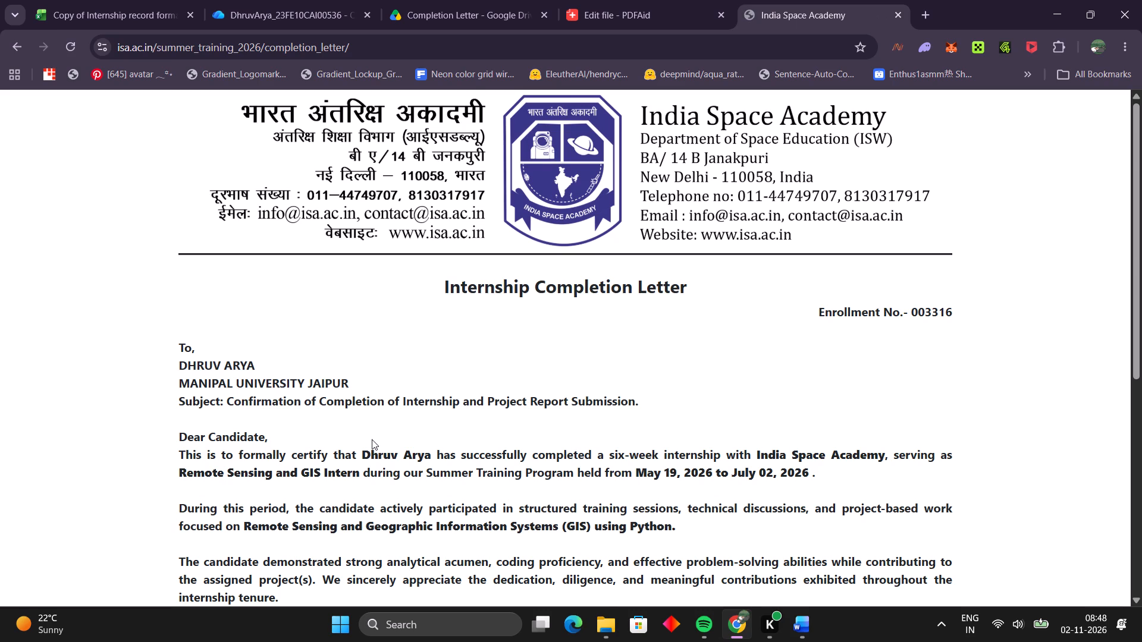
Save the internship completion letter page as a PDF named Completion Letter in the Downloads folder.
scroll(374, 438, down, 9)
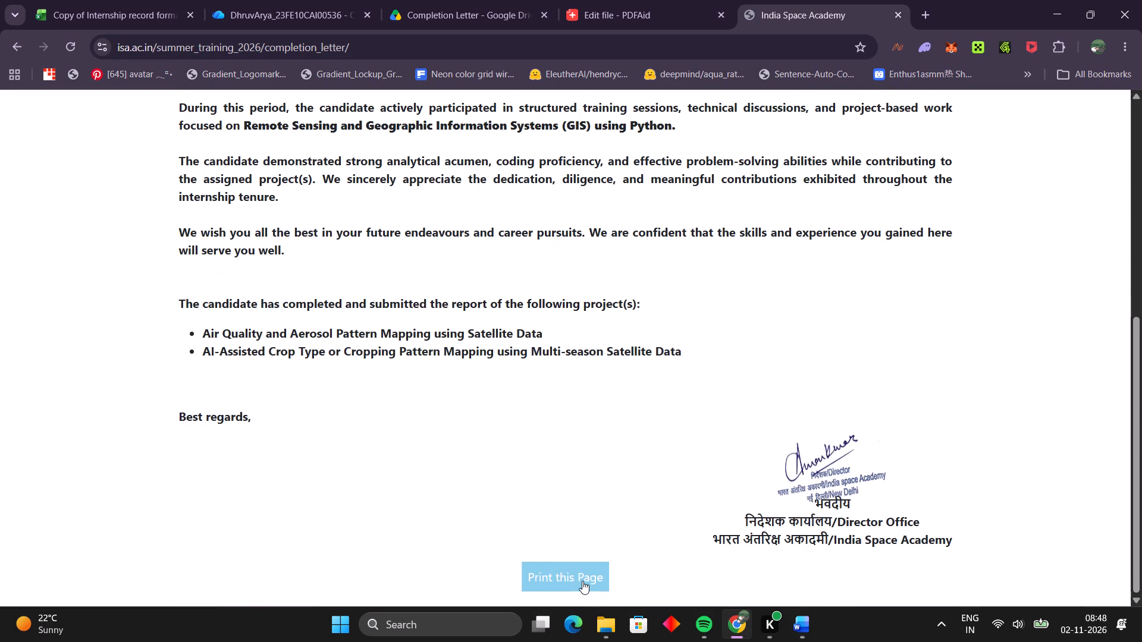
click(582, 581)
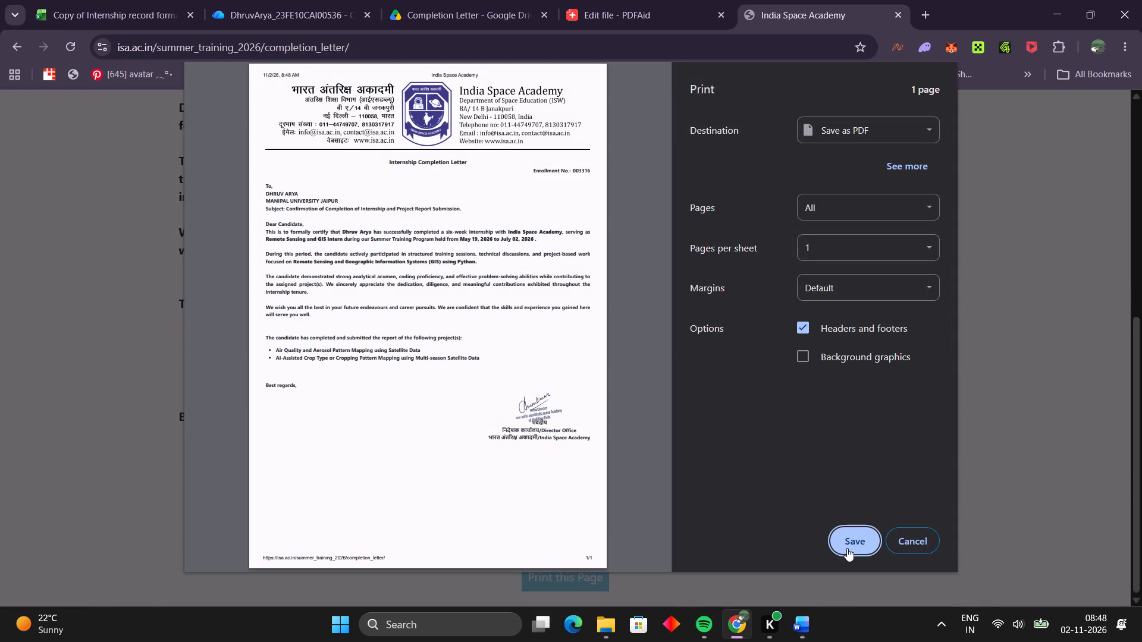
click(847, 548)
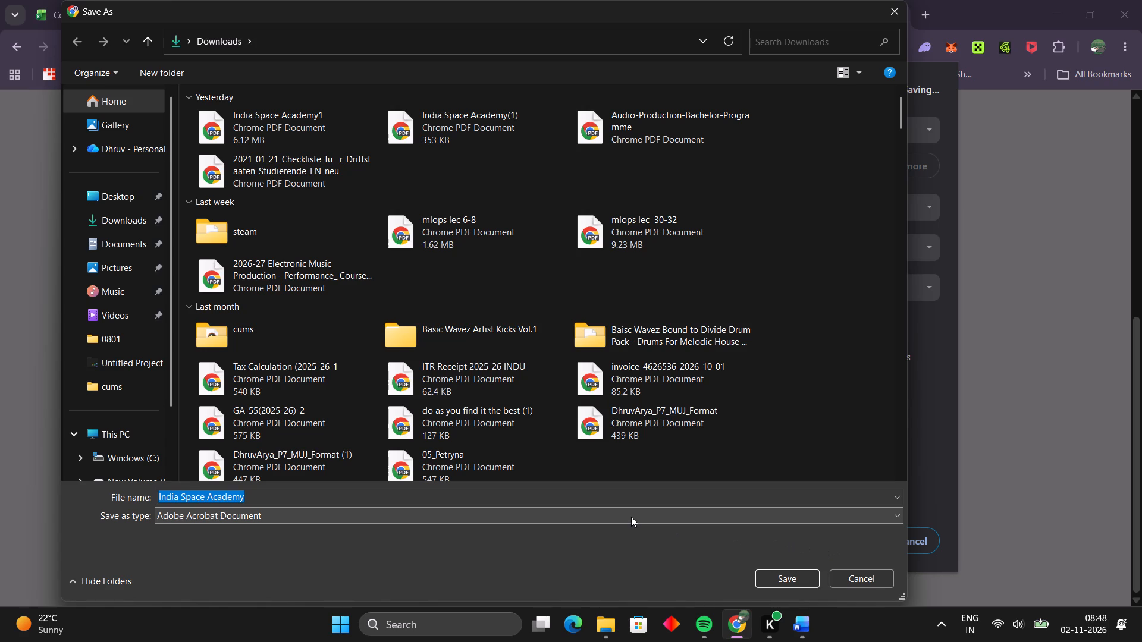
text(om)
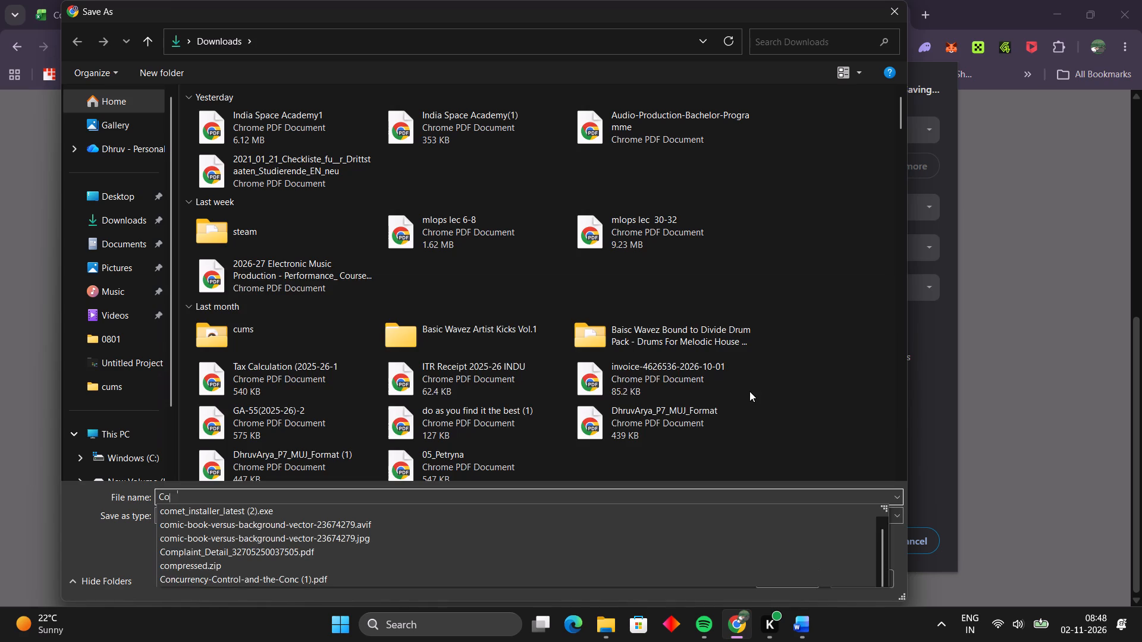
text(pletion)
key(space)
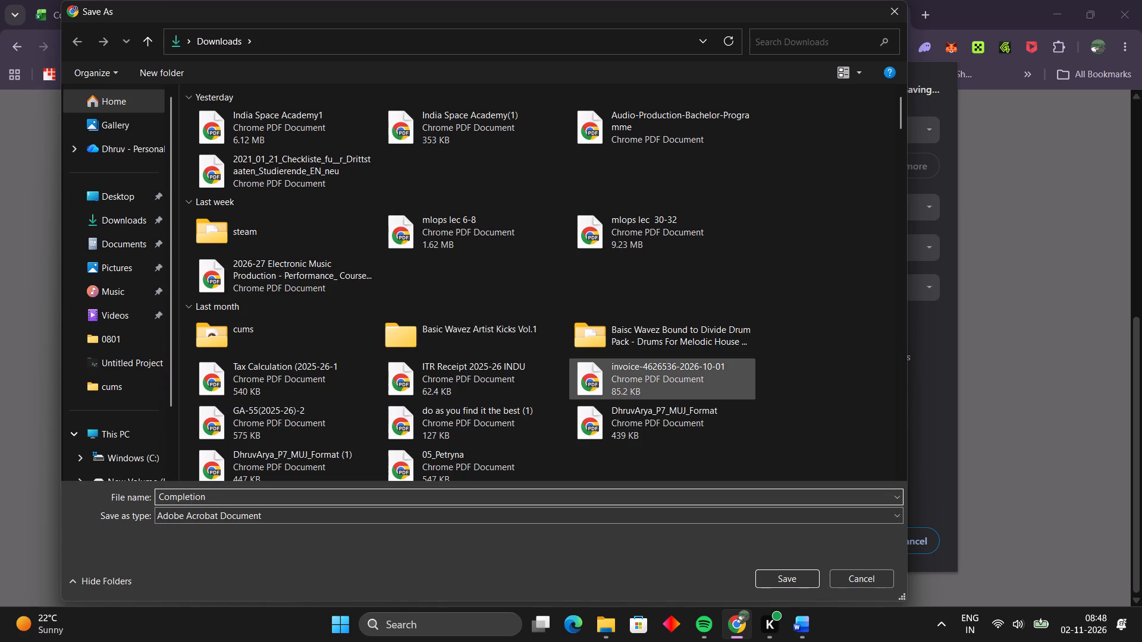
text(etter)
key(Return)
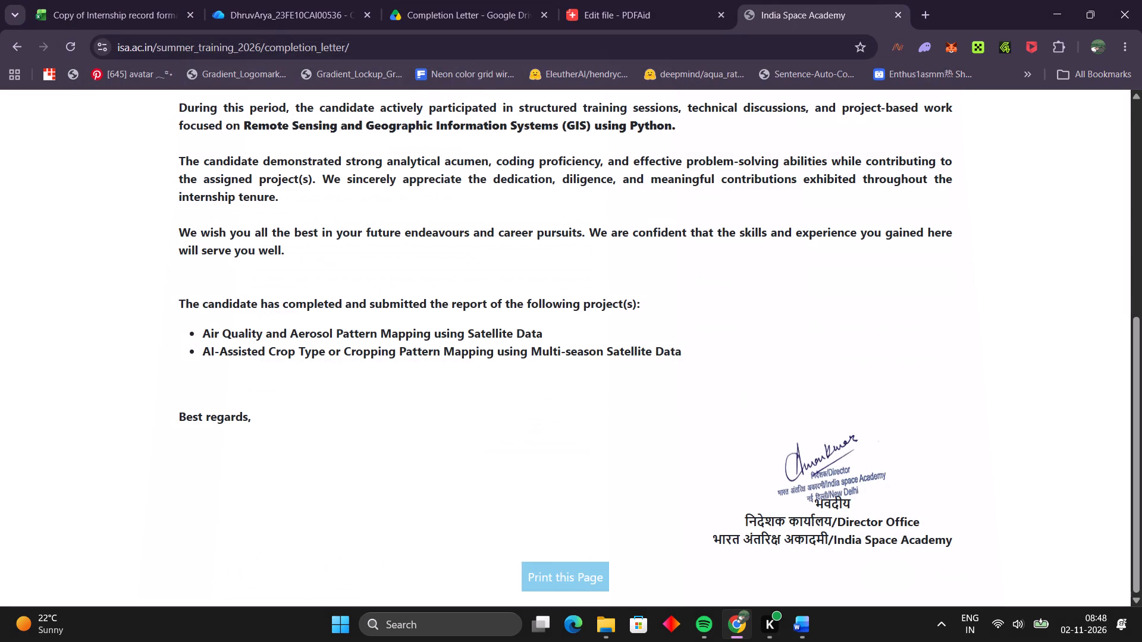
Open Completion Letter.pdf in the Drive folder and compare it with the letter on the India Space Academy page.
click(444, 0)
click(303, 332)
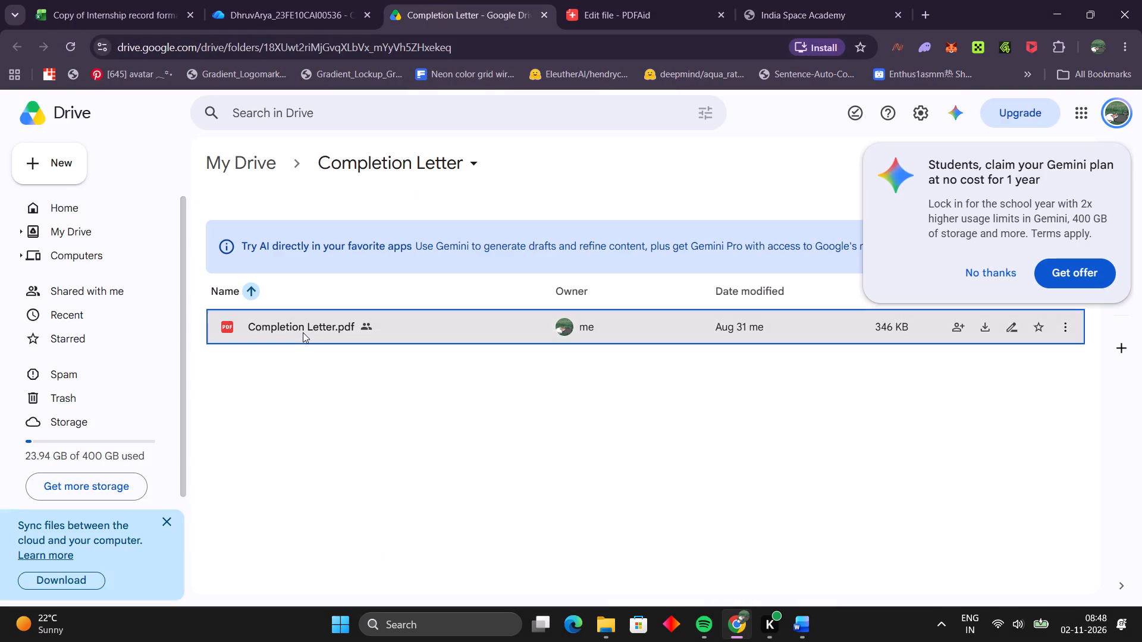
double_click(298, 328)
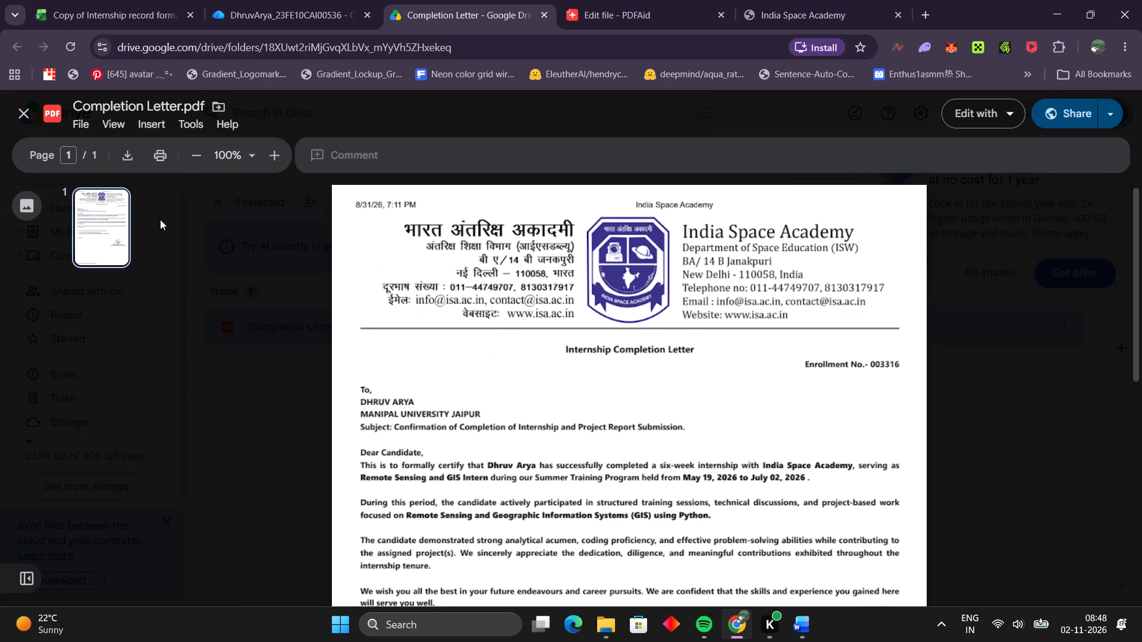
click(19, 108)
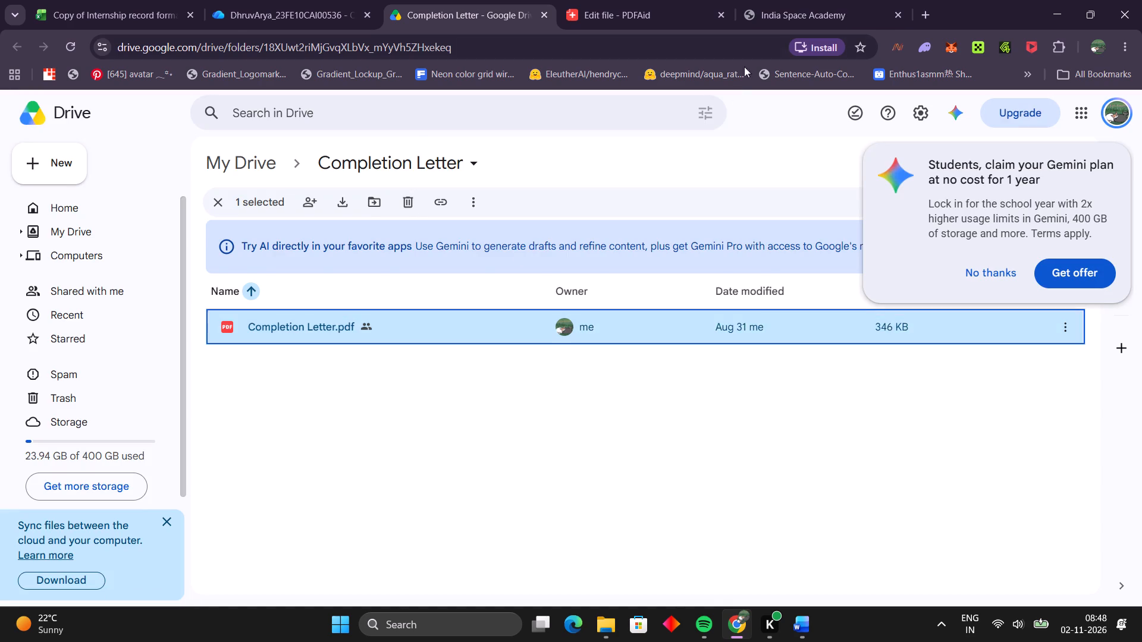
click(808, 0)
scroll(742, 235, up, 7)
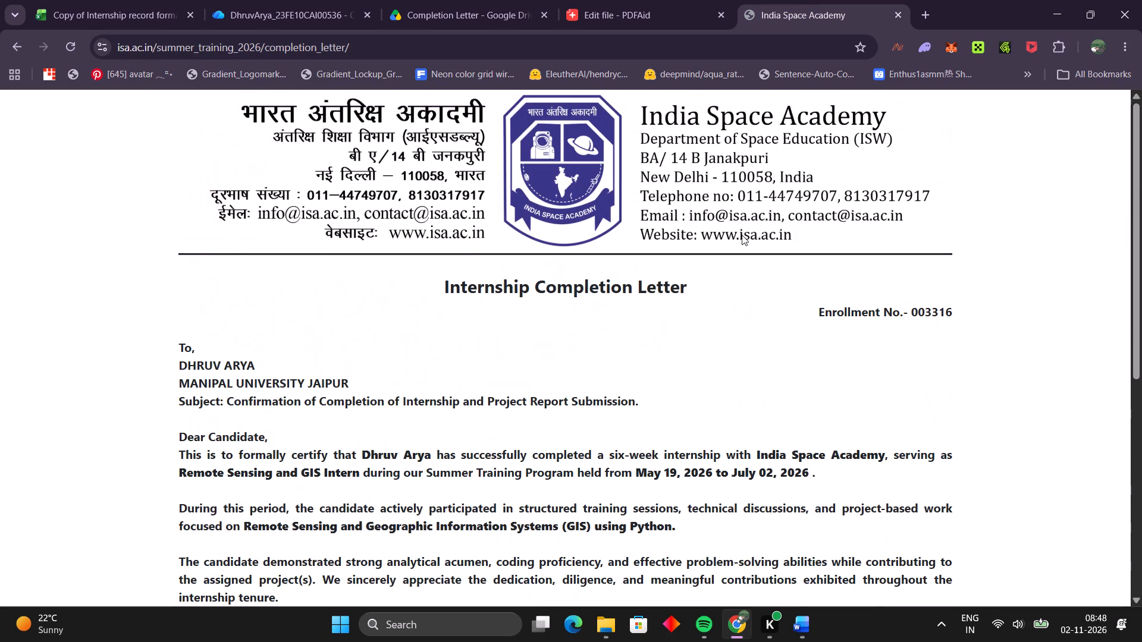
scroll(742, 235, up, 4)
Discard the current PDFAid edit containing another student's letter and upload the student's P7_MUJ_Format (1) report PDF from Downloads.
click(678, 0)
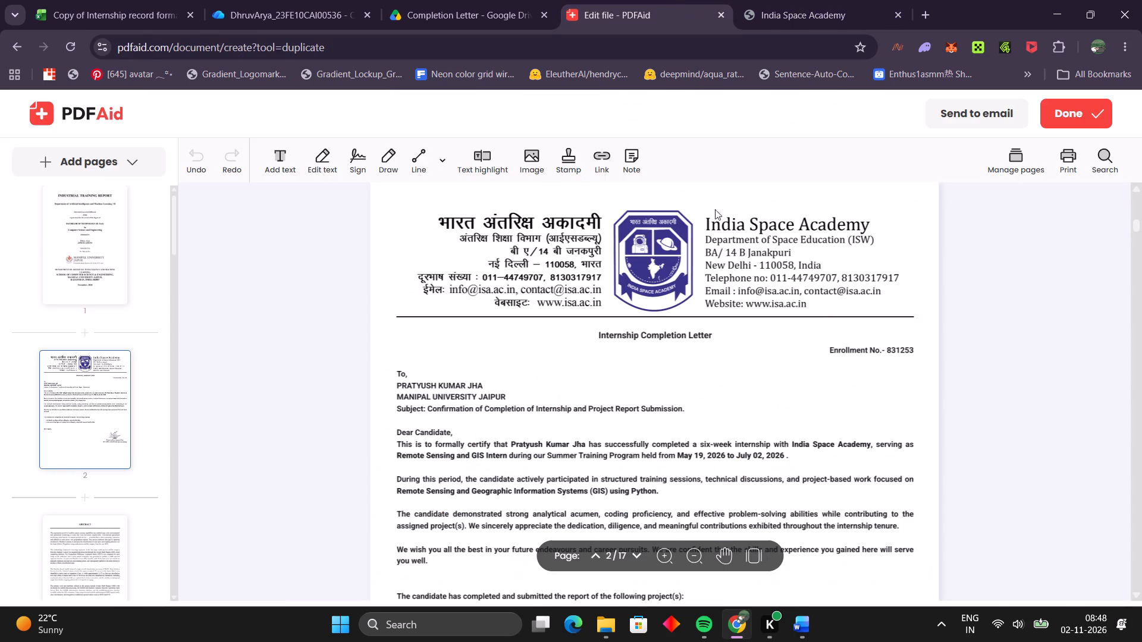
scroll(610, 339, down, 2)
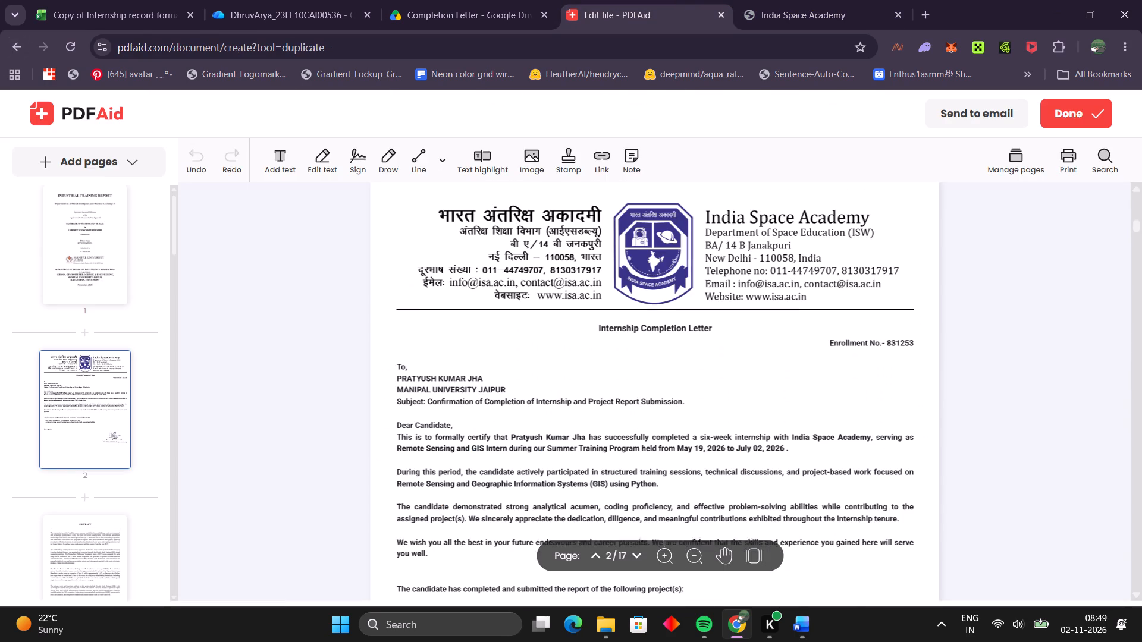
scroll(610, 339, up, 4)
click(24, 49)
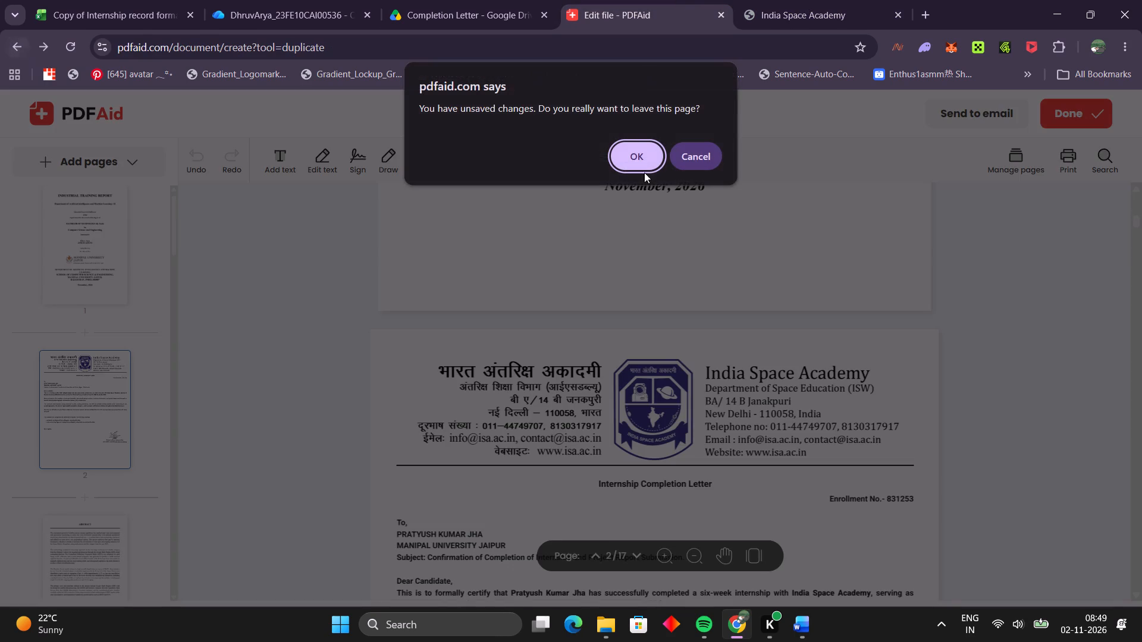
click(626, 153)
click(752, 440)
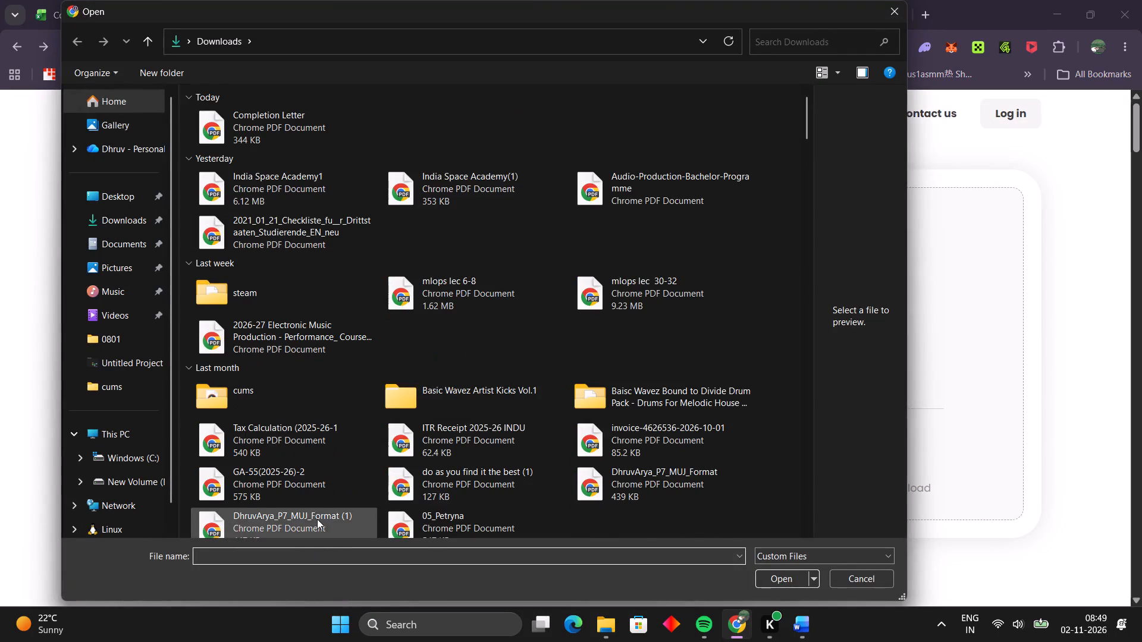
click(317, 519)
click(786, 575)
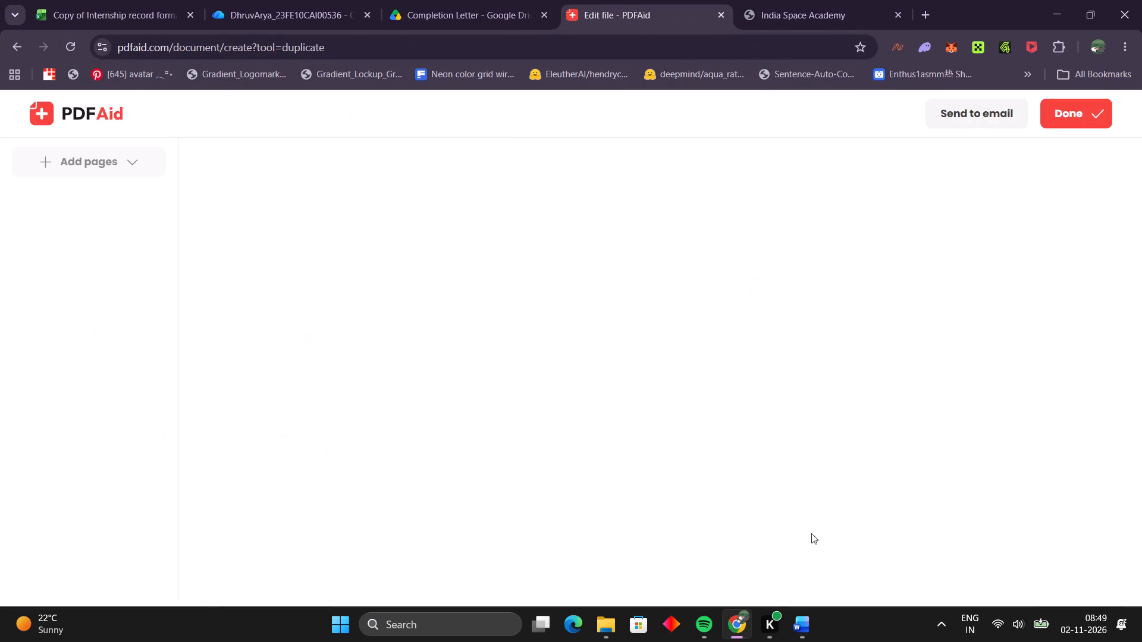
Import the Completion Letter PDF from Downloads into the report directly after the Declaration page.
click(472, 355)
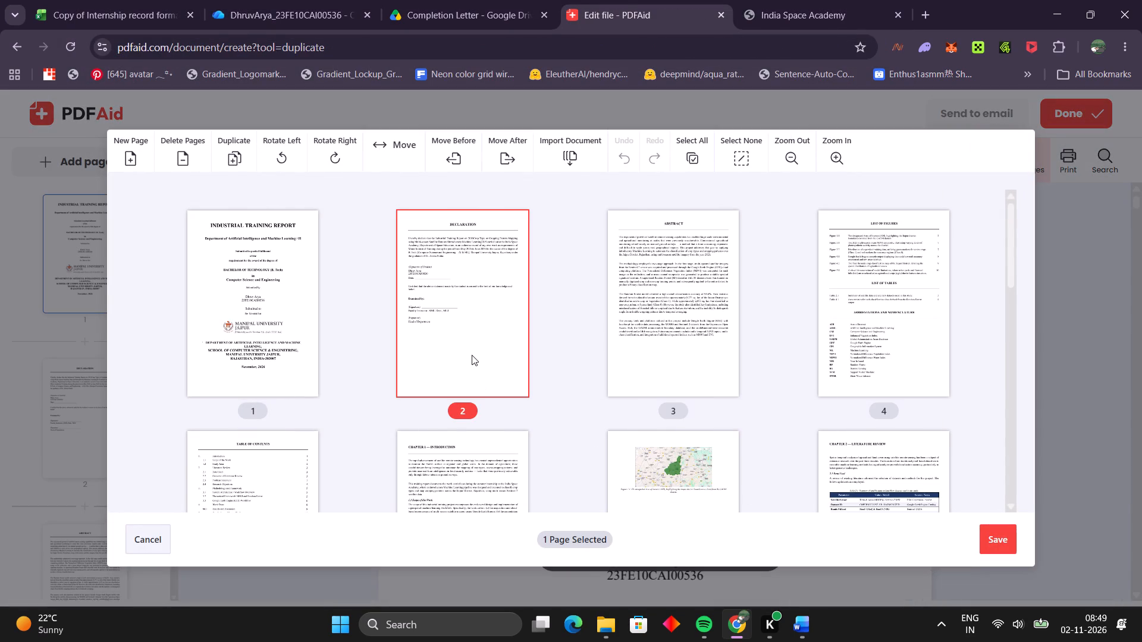
click(557, 160)
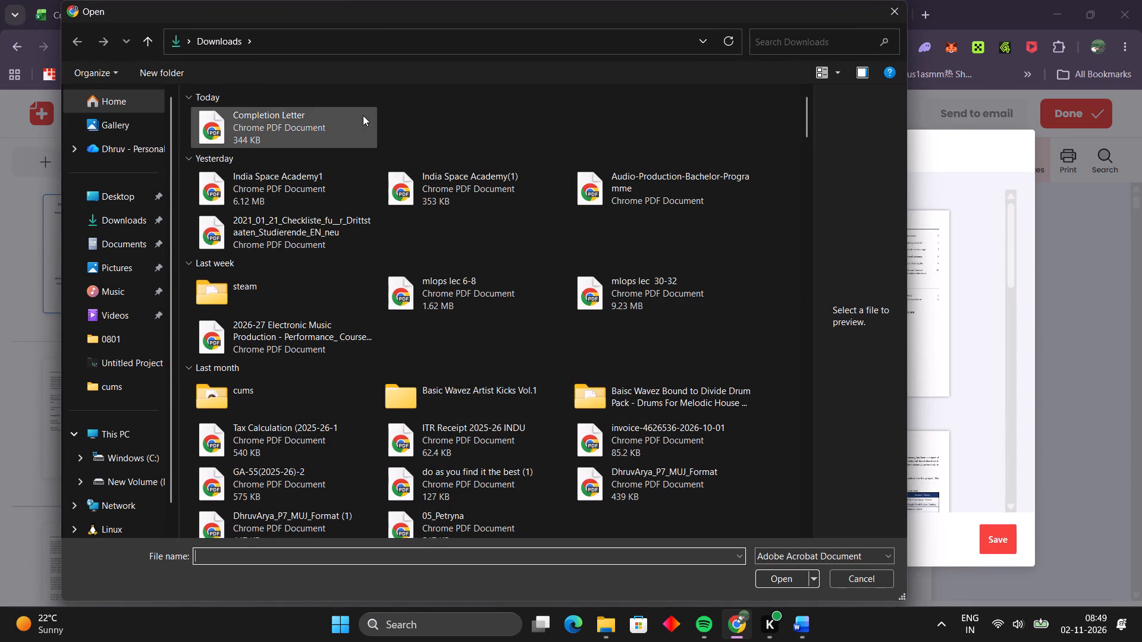
click(362, 115)
click(765, 577)
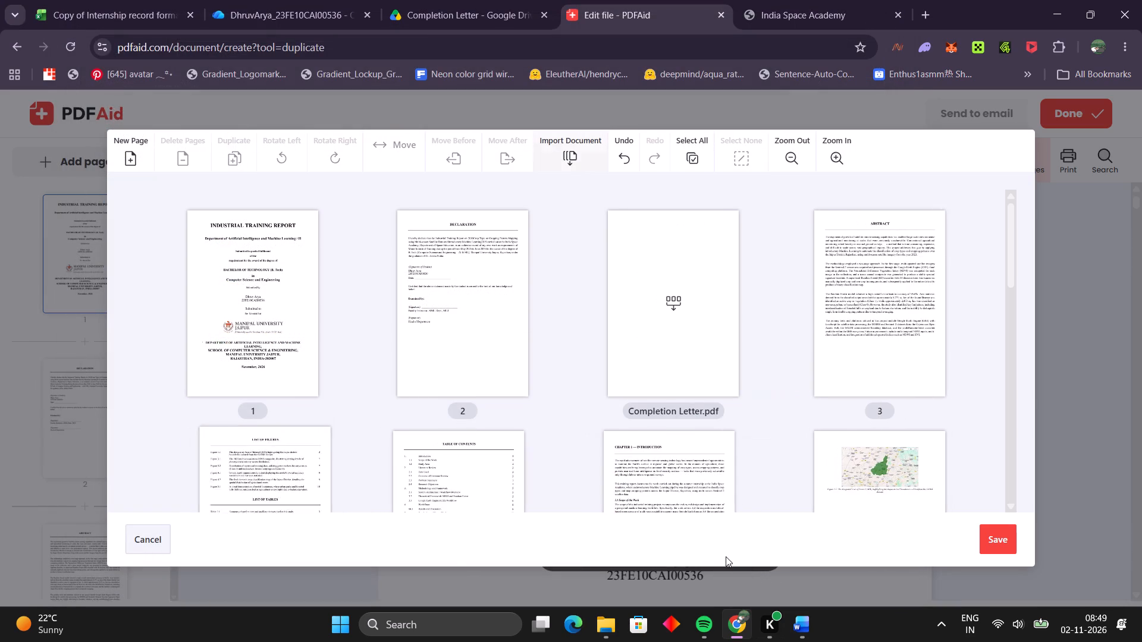
Delete the Declaration page 2 from the report and save the page changes.
click(510, 338)
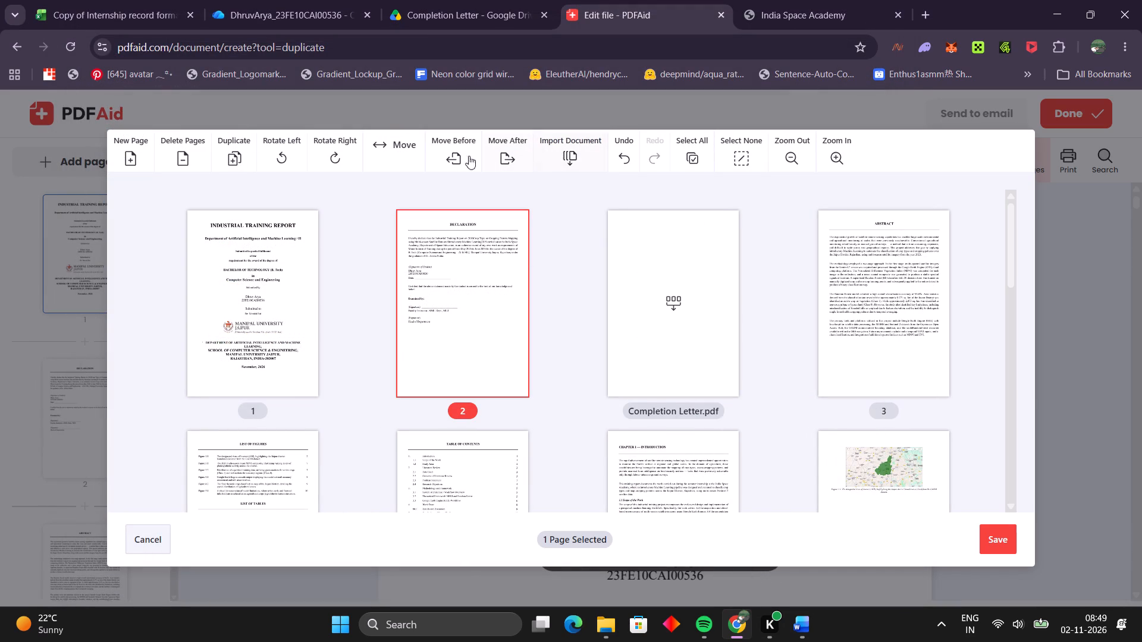
click(192, 155)
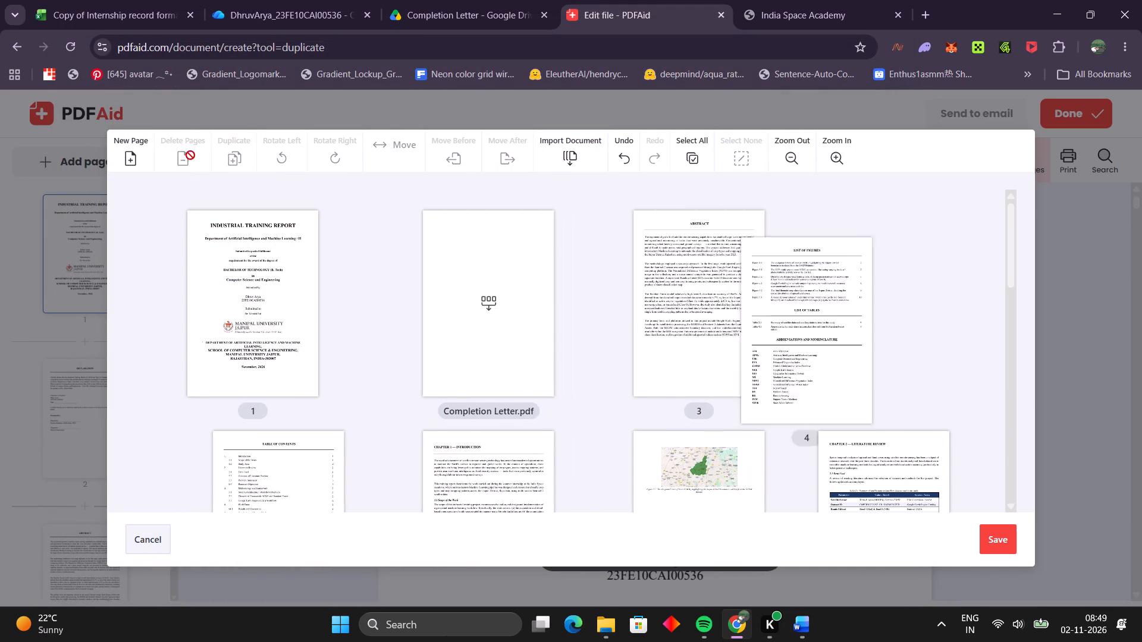
click(993, 545)
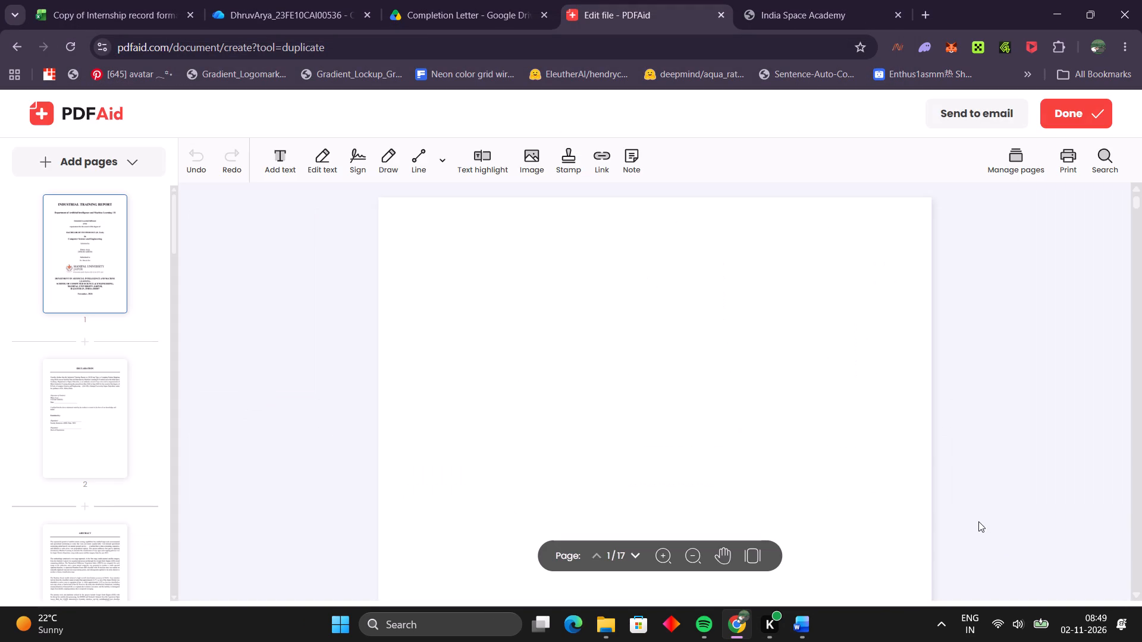
Review the edited report from the inserted completion letter through all chapters to the References page.
scroll(829, 398, down, 10)
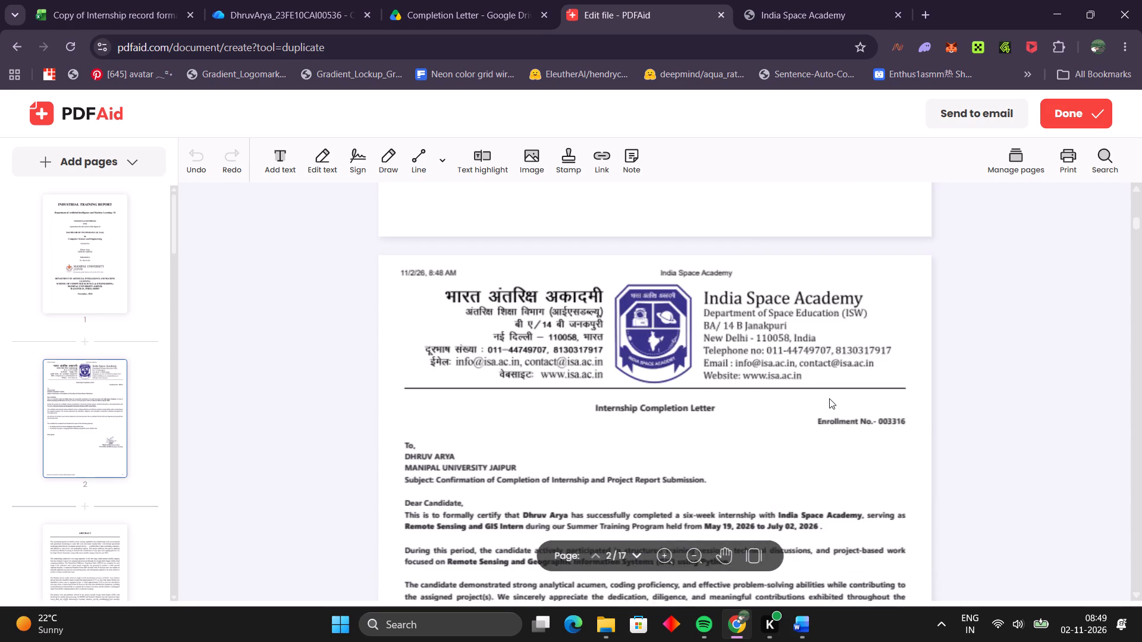
scroll(829, 398, down, 1)
scroll(829, 398, up, 3)
scroll(829, 398, down, 13)
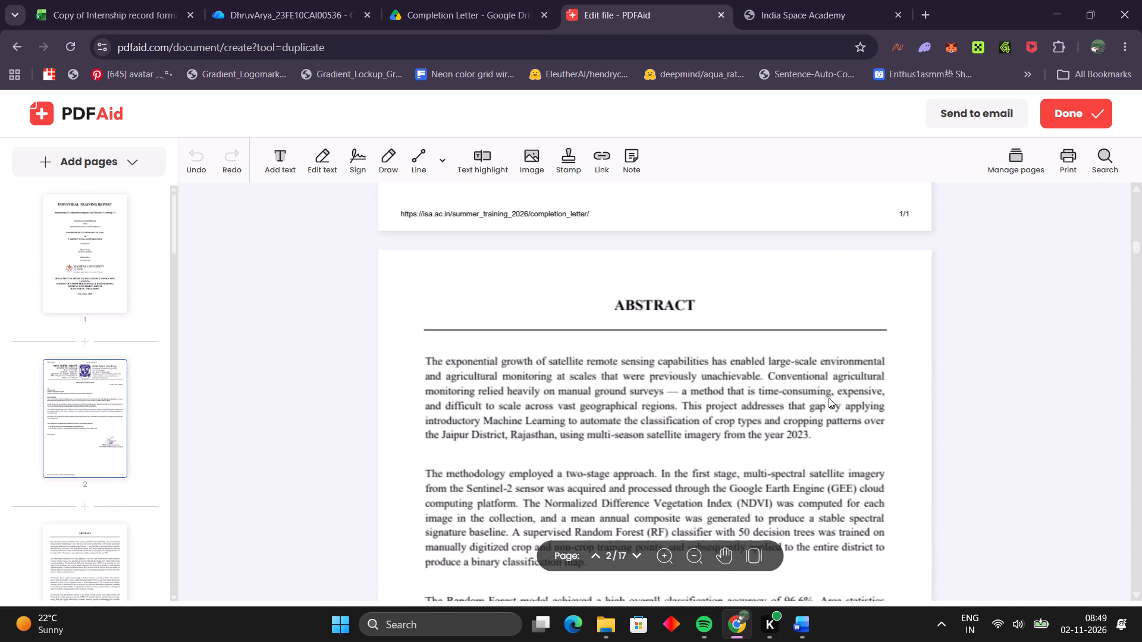
scroll(829, 398, up, 4)
scroll(829, 398, down, 19)
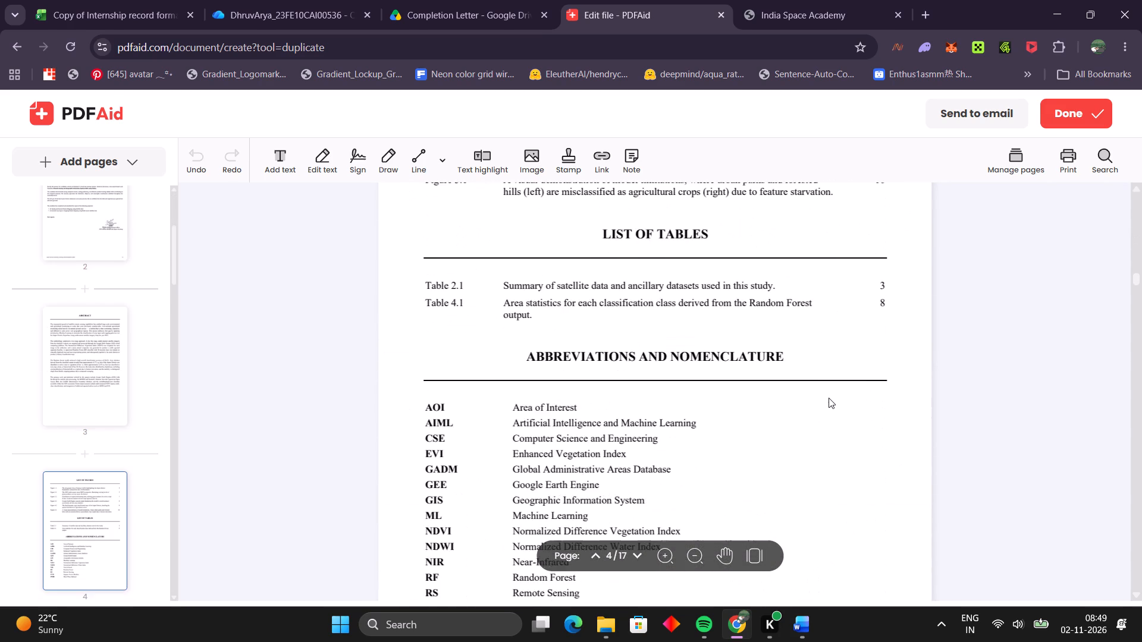
scroll(829, 398, down, 4)
scroll(828, 398, up, 11)
scroll(828, 398, down, 8)
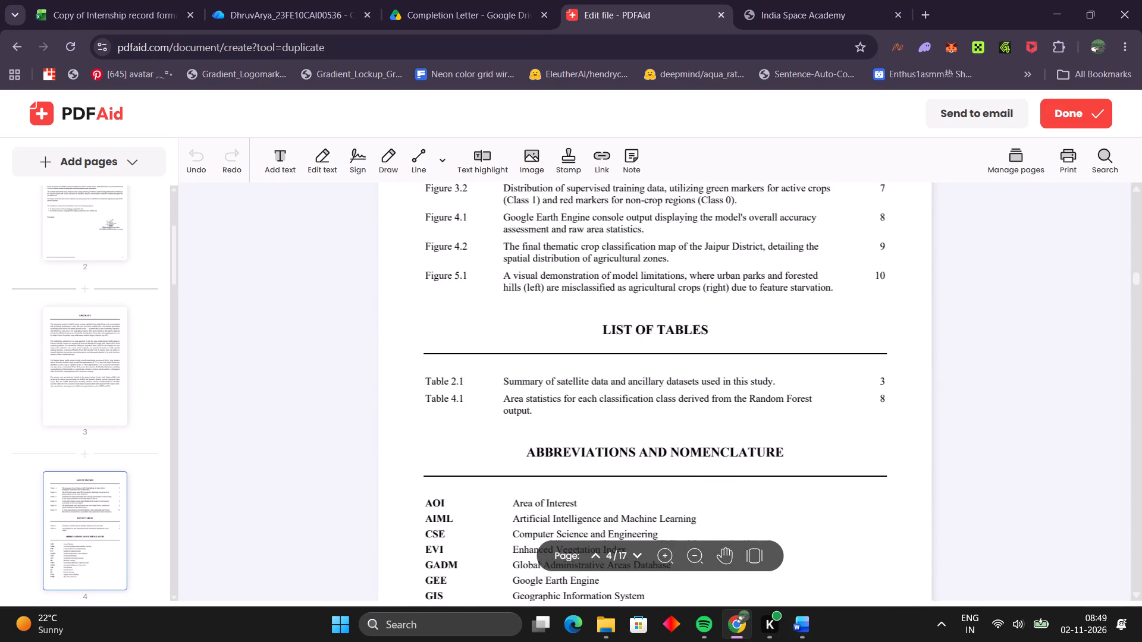
scroll(828, 398, down, 14)
scroll(828, 398, down, 10)
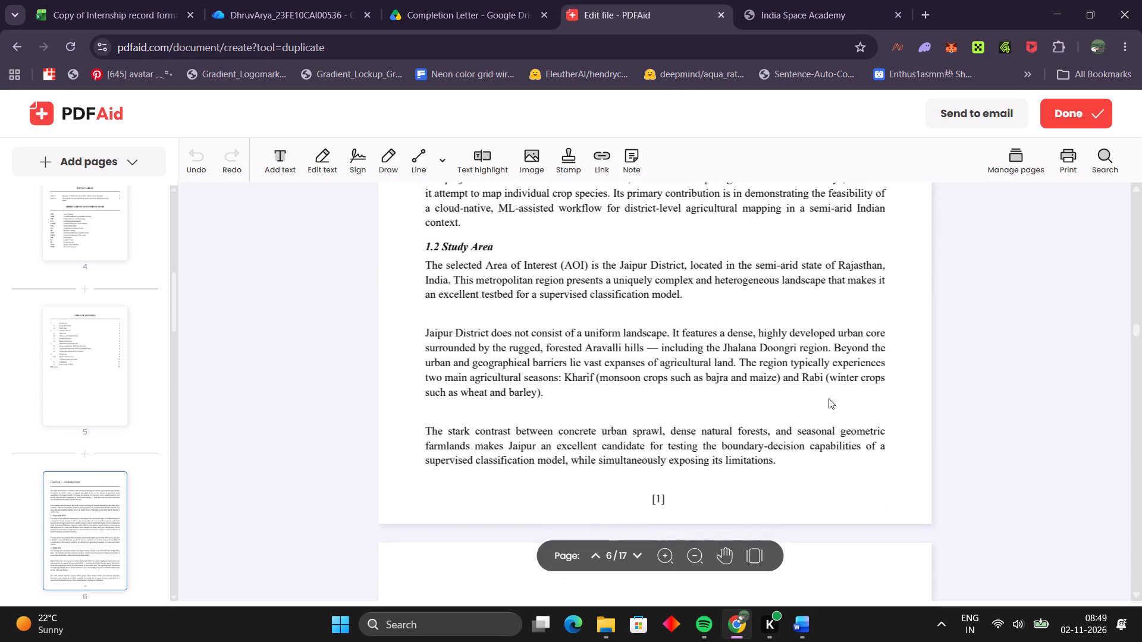
scroll(829, 398, down, 20)
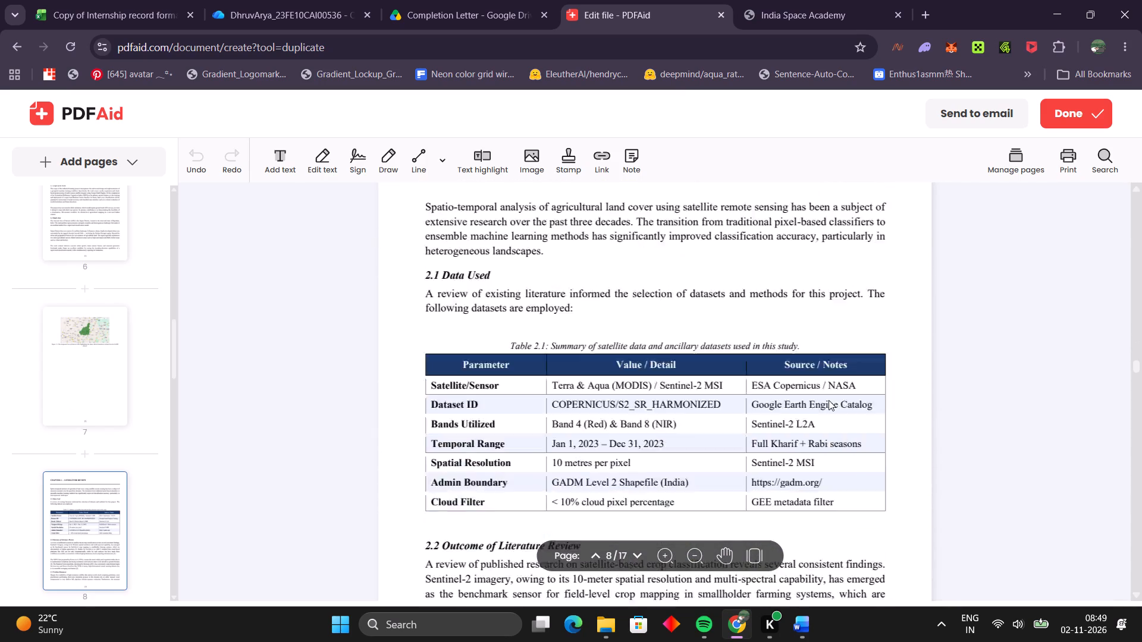
scroll(829, 401, up, 3)
scroll(829, 402, down, 4)
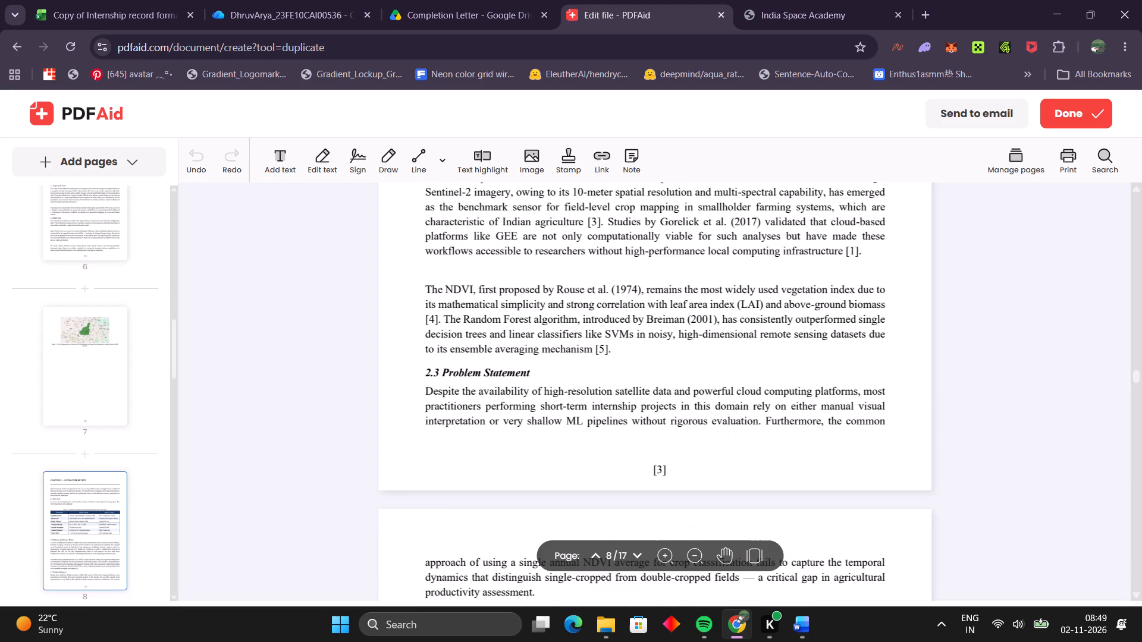
scroll(831, 411, down, 19)
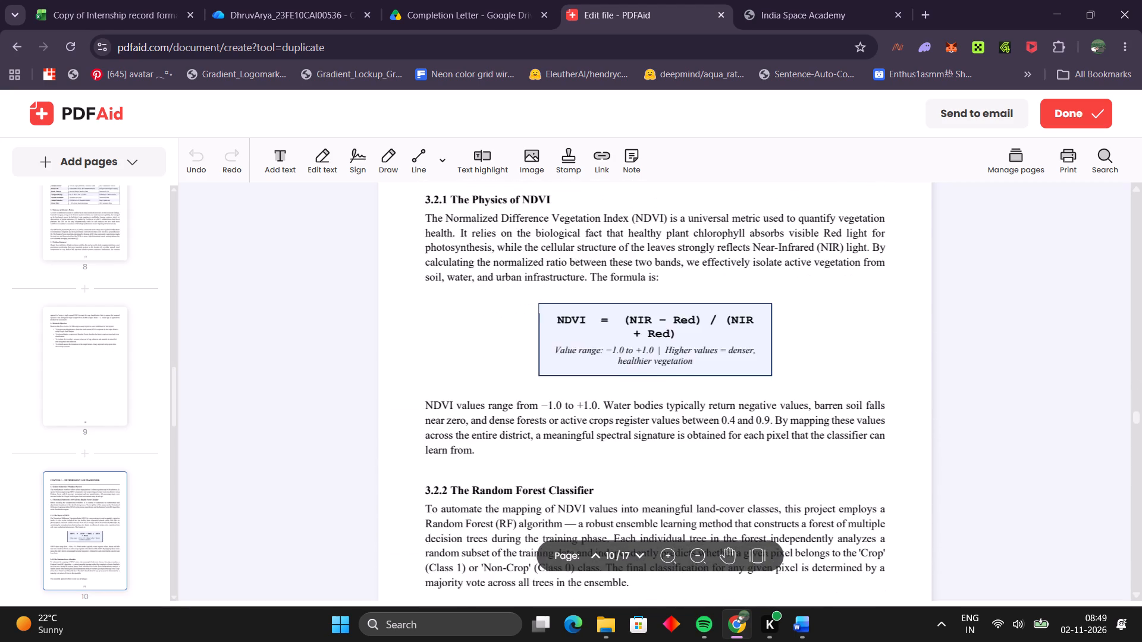
scroll(831, 411, down, 18)
scroll(832, 411, down, 20)
scroll(832, 411, down, 4)
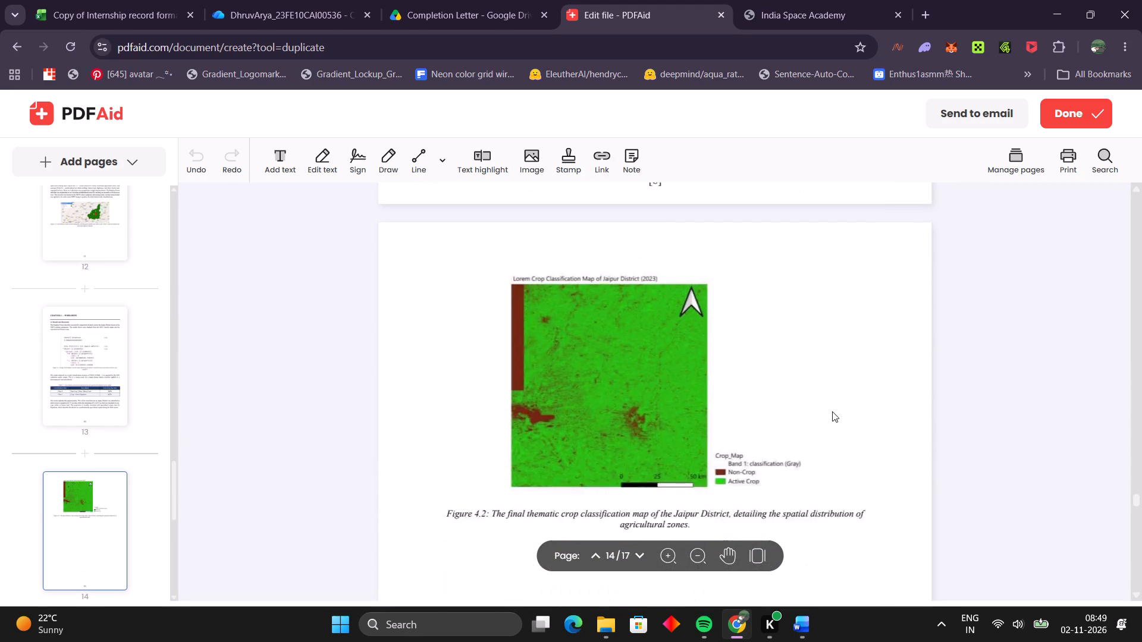
scroll(832, 411, down, 19)
scroll(833, 413, up, 3)
scroll(833, 413, down, 4)
scroll(833, 413, up, 2)
scroll(833, 413, down, 10)
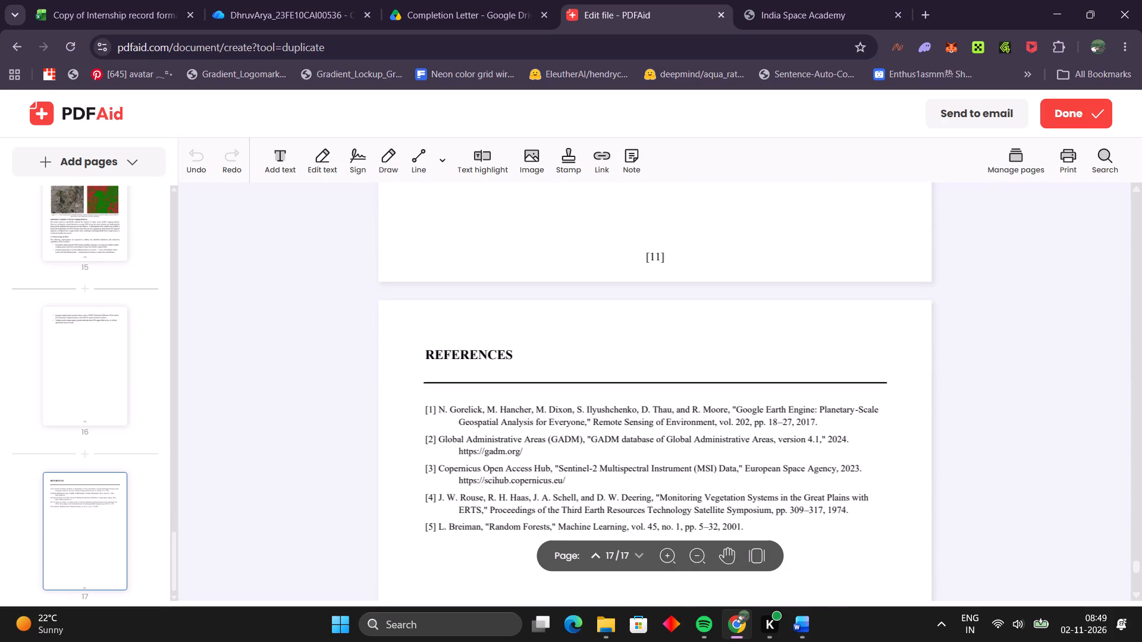
scroll(833, 413, down, 18)
scroll(833, 414, up, 5)
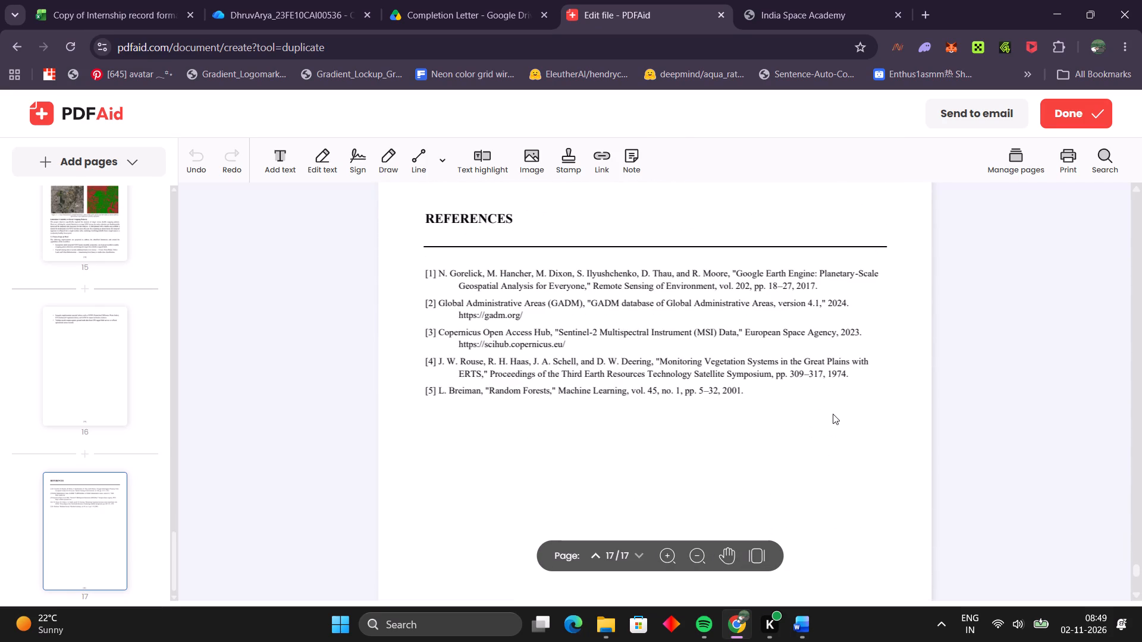
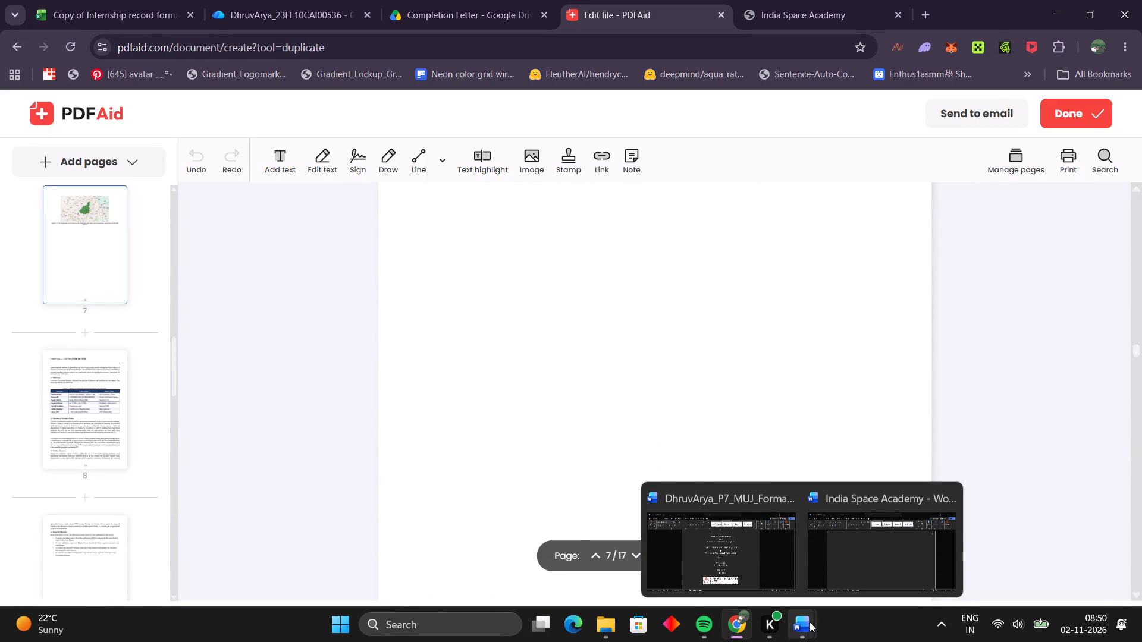
Close the India Space Academy Word document without saving its changes.
click(946, 495)
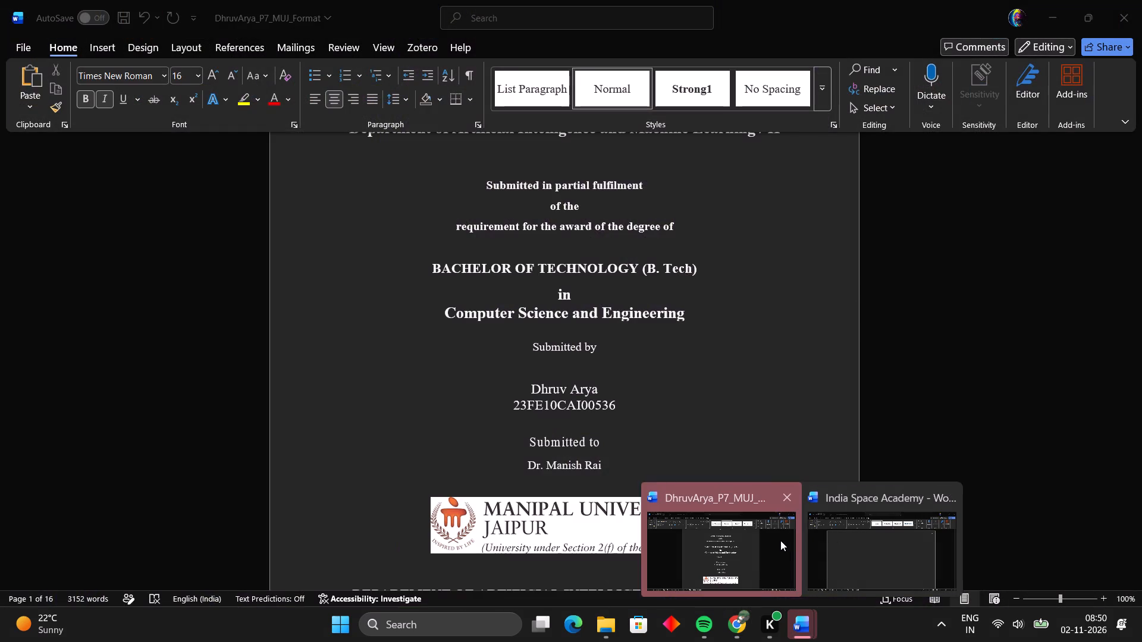
click(852, 558)
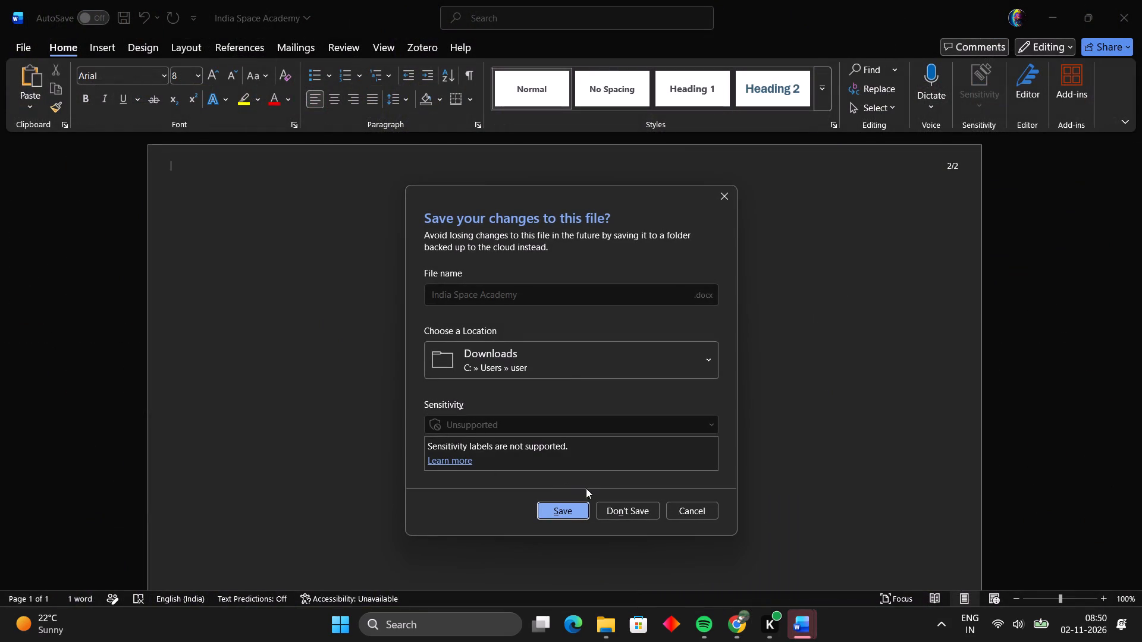
click(622, 508)
Look through the opening pages of the report's Word version and return to the edited PDF in the browser.
click(805, 625)
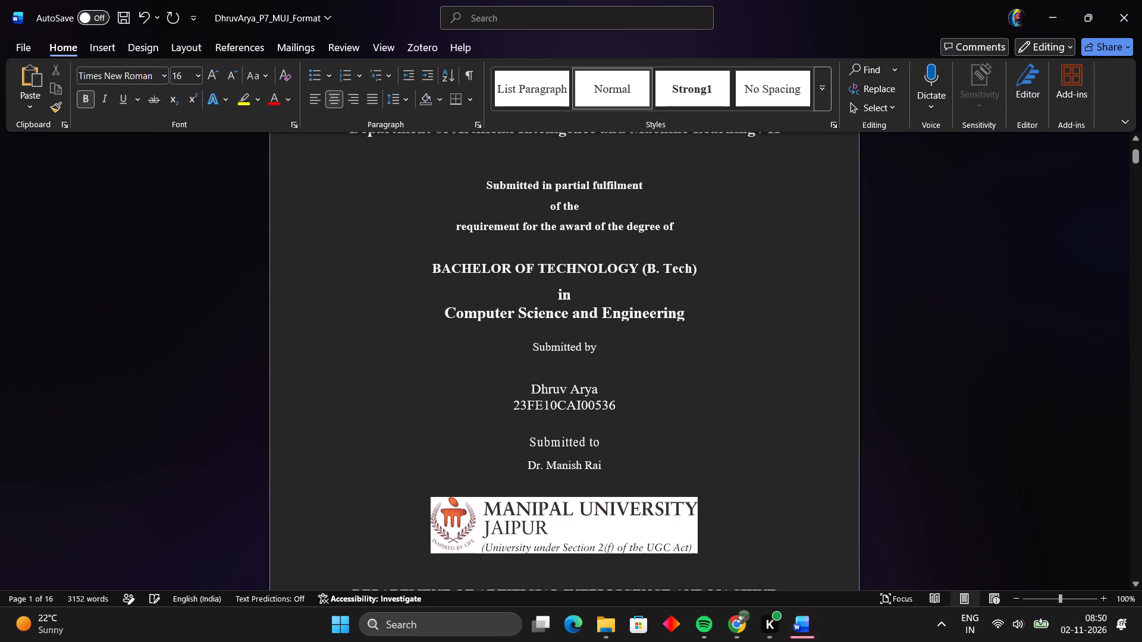
scroll(736, 468, up, 10)
scroll(802, 382, down, 3)
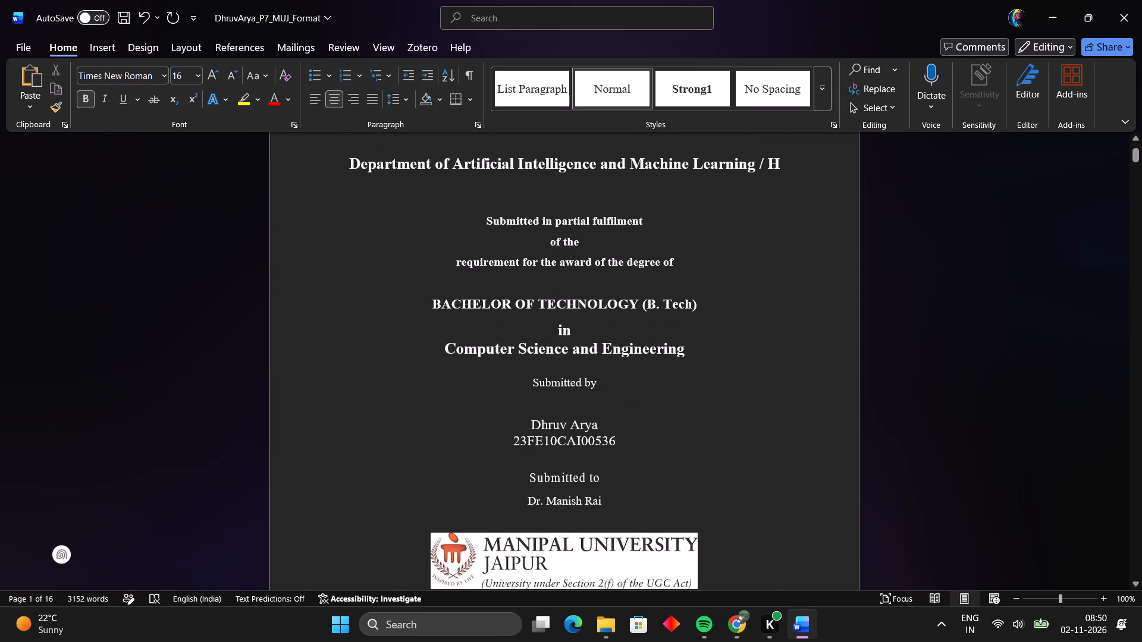
scroll(802, 382, down, 20)
scroll(802, 382, down, 15)
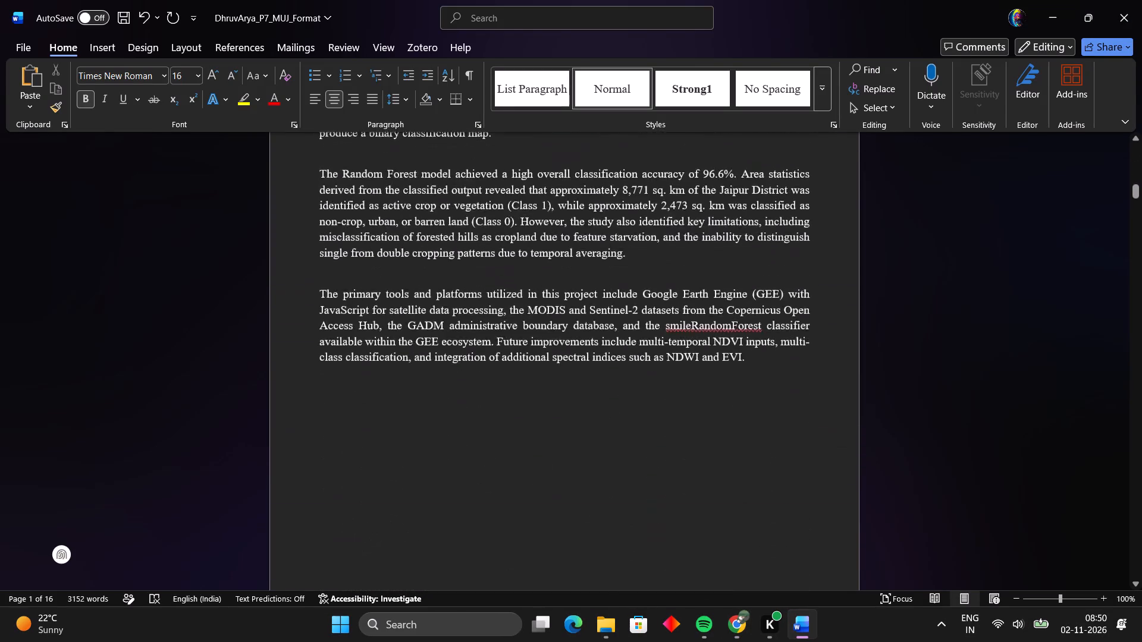
scroll(802, 382, down, 13)
click(739, 619)
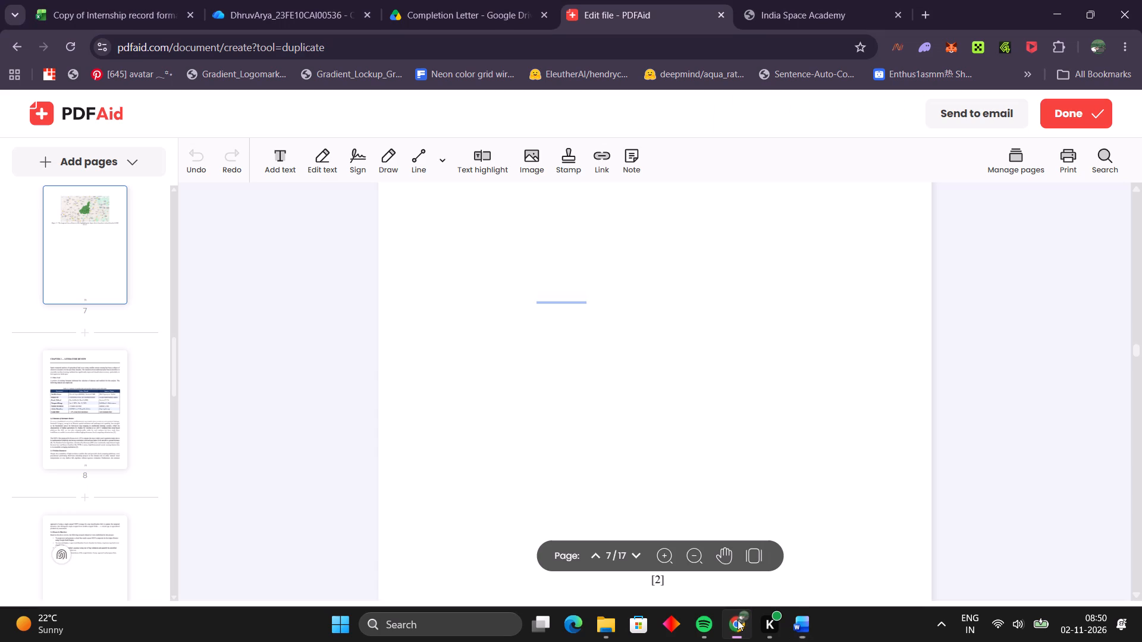
scroll(727, 393, up, 8)
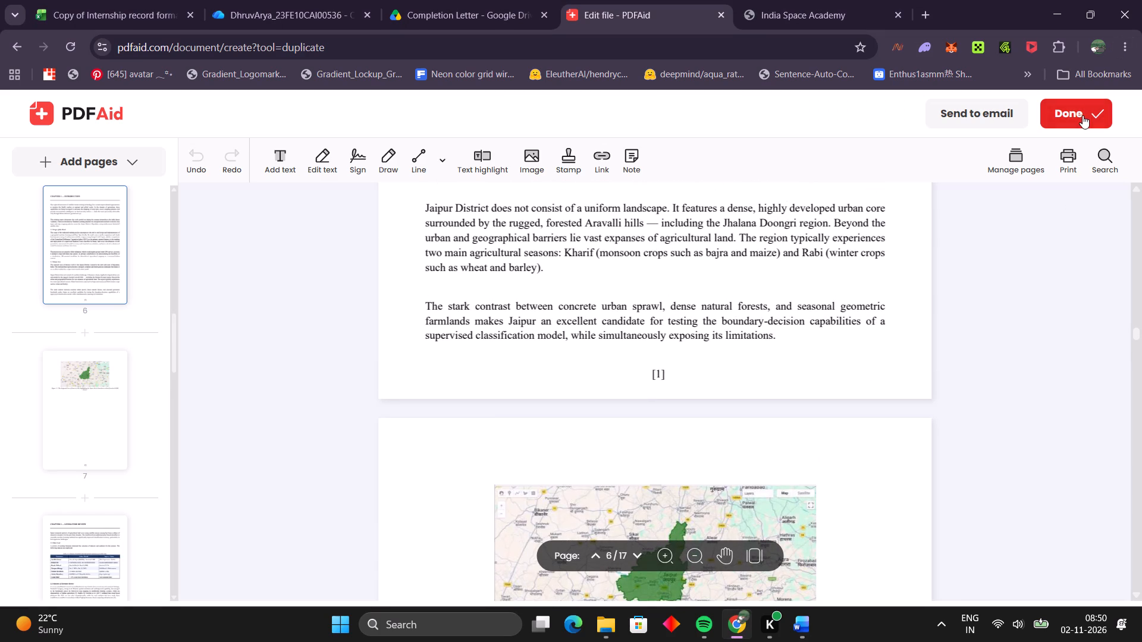
Finish the PDF edit and set the download file name to the student's name followed by _TrainingReport.
click(1083, 115)
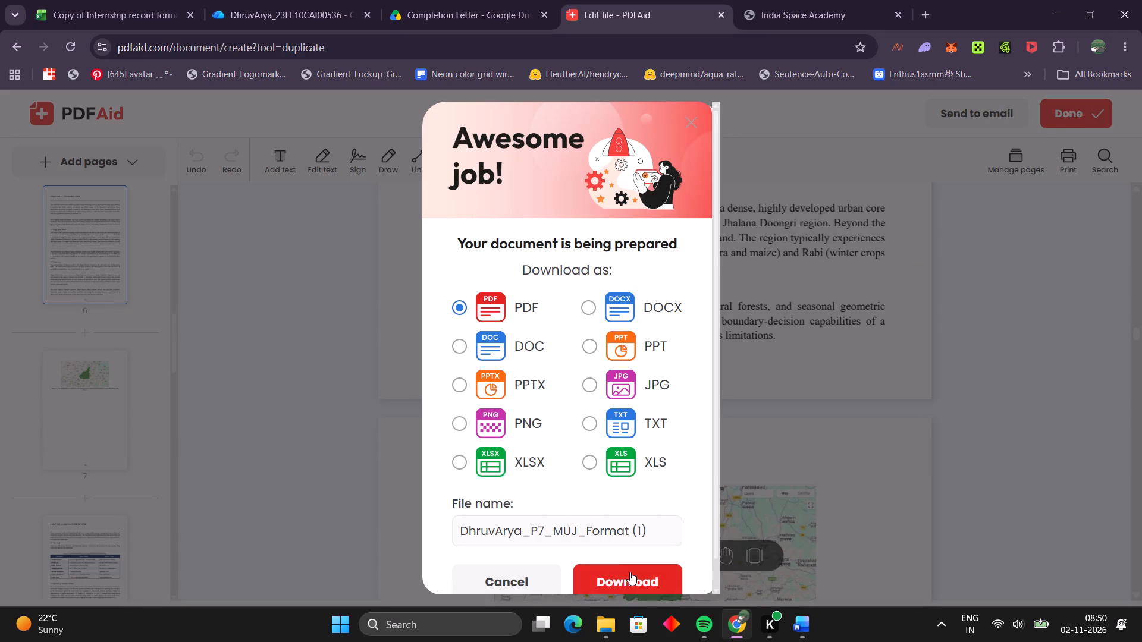
click(651, 531)
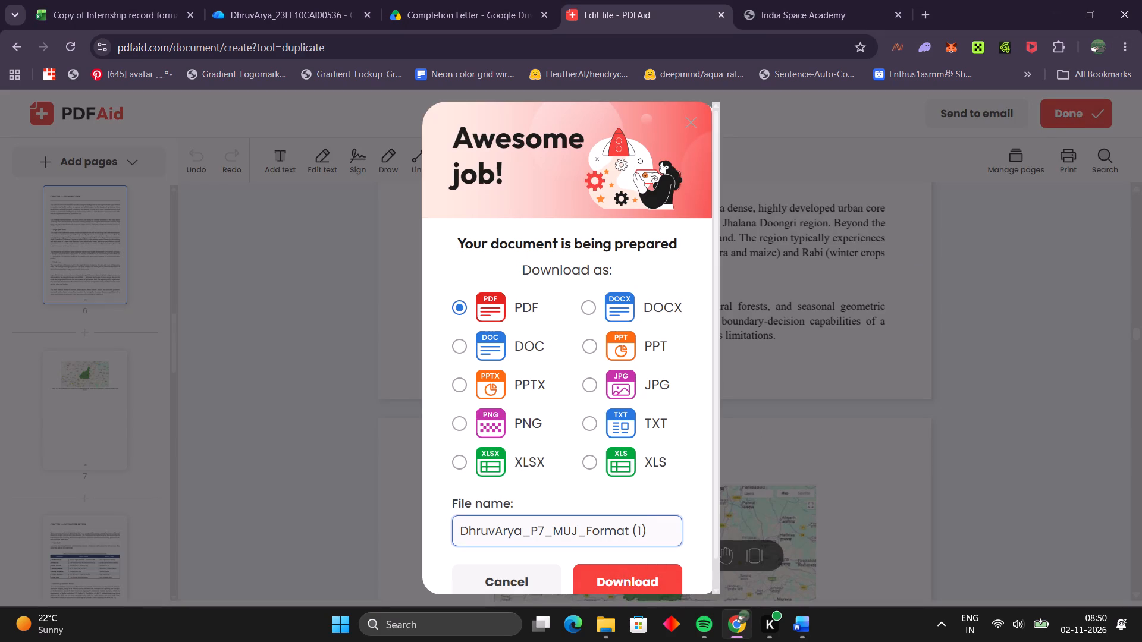
key(BackSpace)
key(BackSpace)
key(BackSpace)
key(BackSpace)
key(BackSpace)
key(BackSpace)
key(BackSpace)
key(BackSpace)
key(BackSpace)
key(BackSpace)
key(BackSpace)
key(BackSpace)
key(BackSpace)
key(BackSpace)
key(BackSpace)
key(BackSpace)
key(BackSpace)
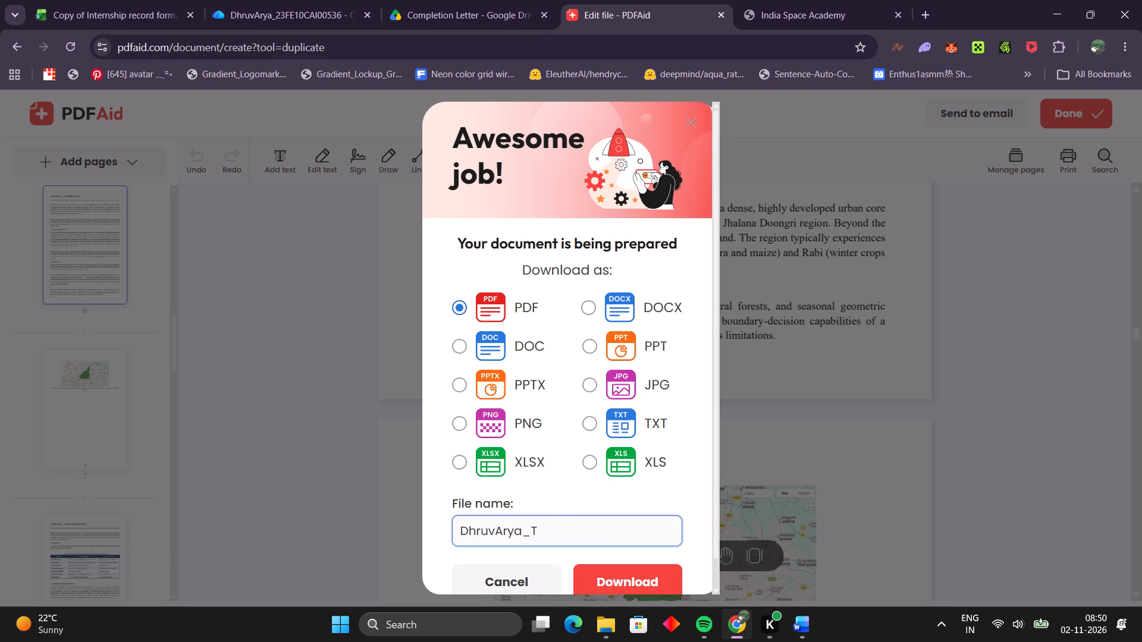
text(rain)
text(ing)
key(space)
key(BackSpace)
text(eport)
Check the file naming in the OneDrive folder and insert the student's registration number and an underscore before TrainingReport in the download name.
click(295, 0)
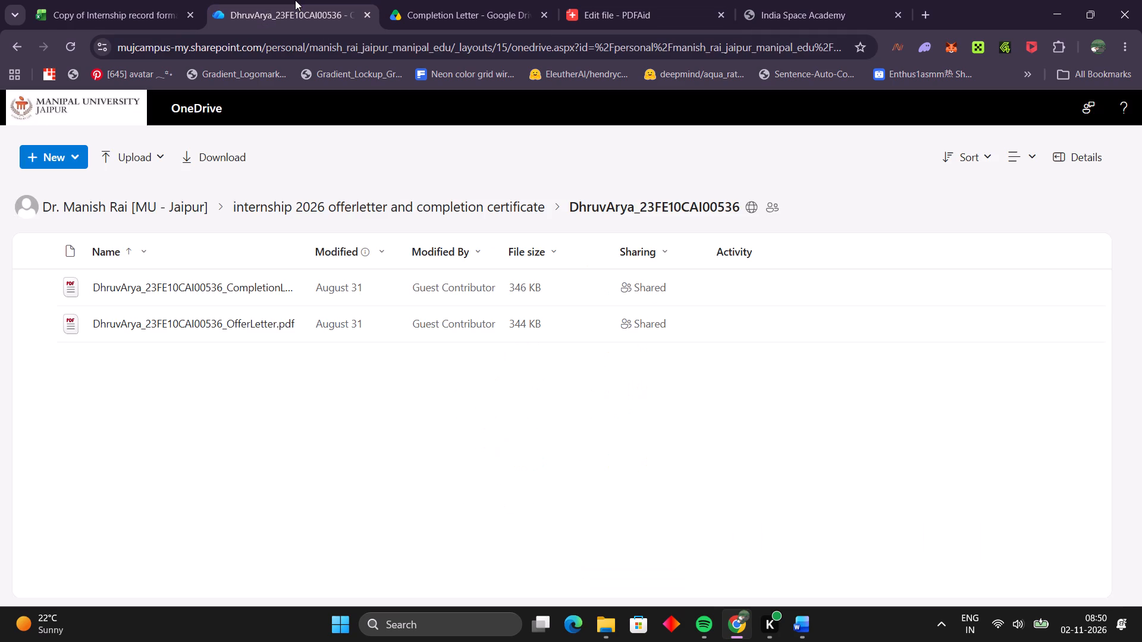
click(770, 0)
click(652, 0)
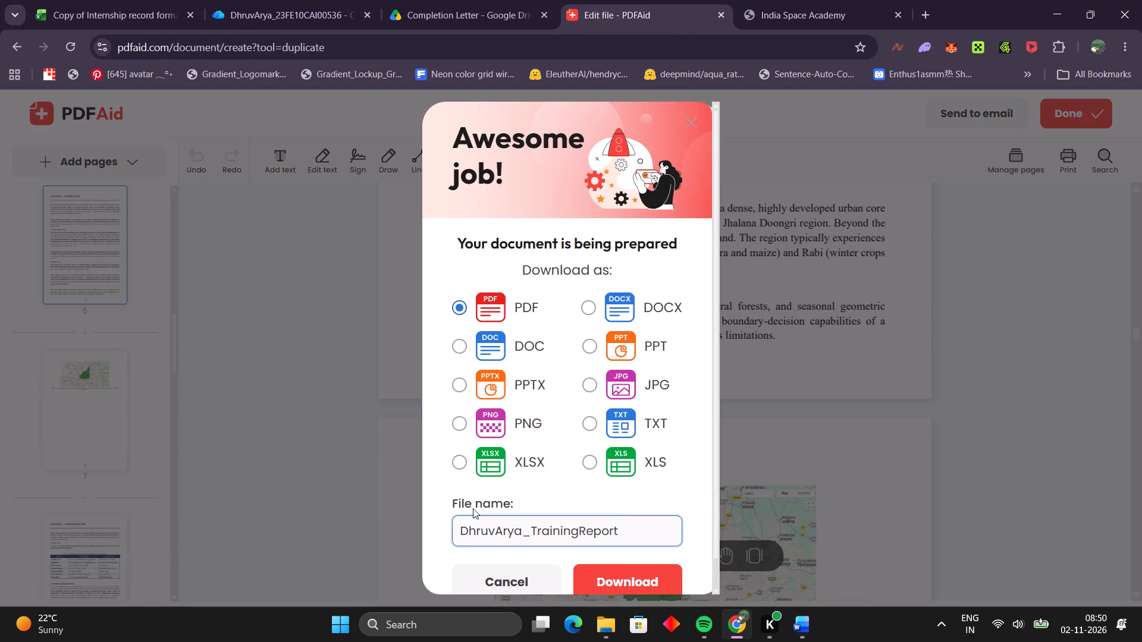
click(531, 533)
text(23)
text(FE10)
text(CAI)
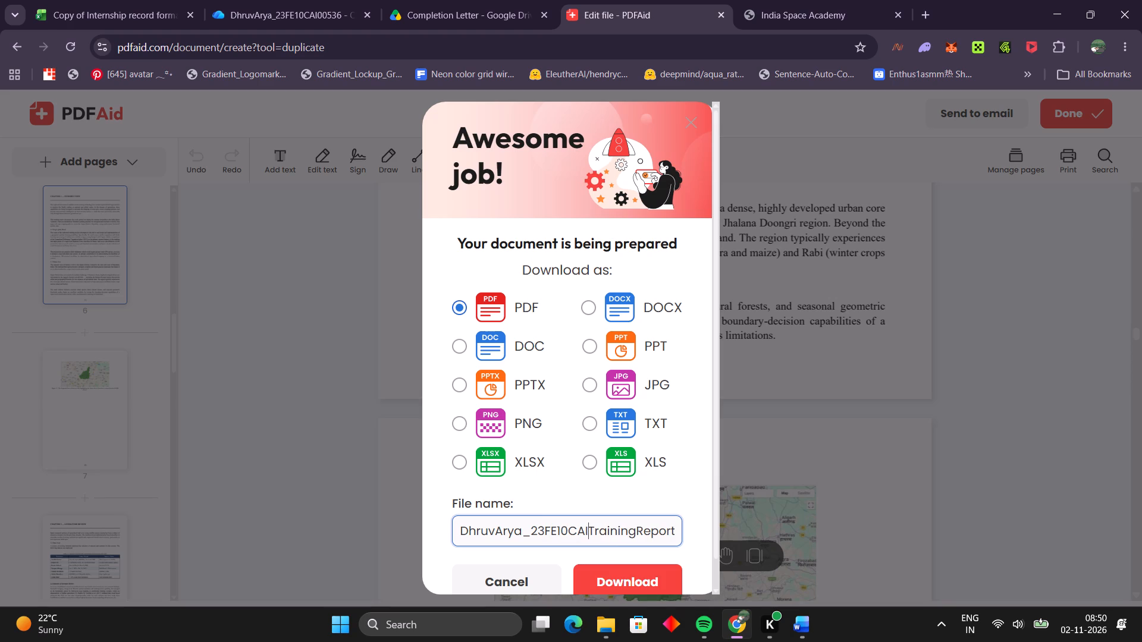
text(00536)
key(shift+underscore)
Move TrainingReport to the front of the file name, separated by an underscore from the student's name and registration number.
drag(636, 533, 706, 540)
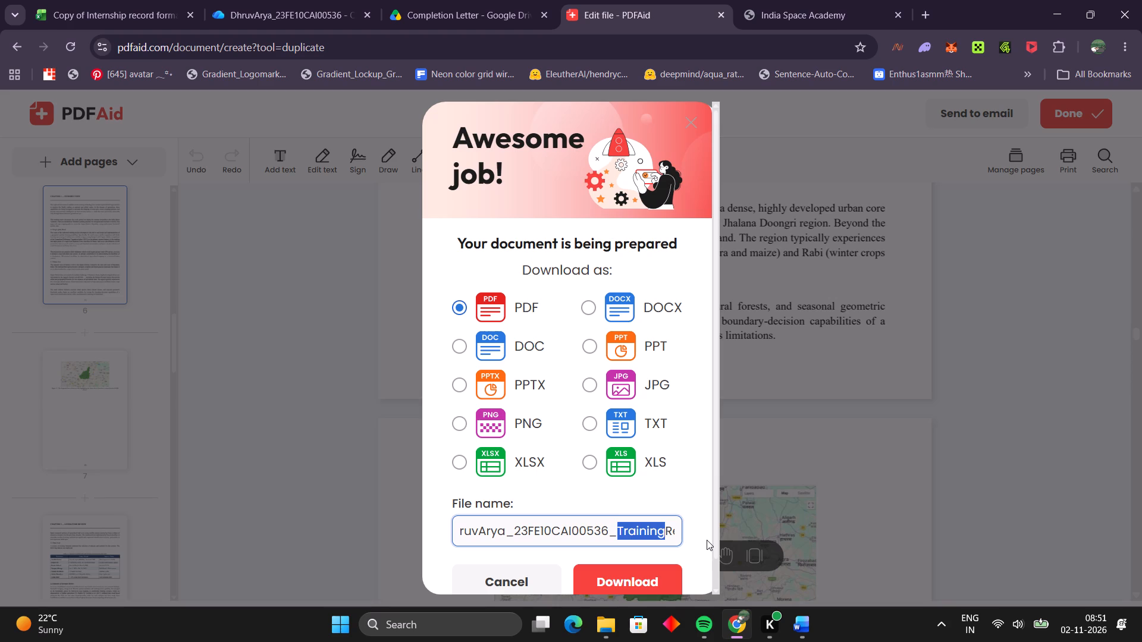
key(ctrl+c)
key(ctrl+x)
key(BackSpace)
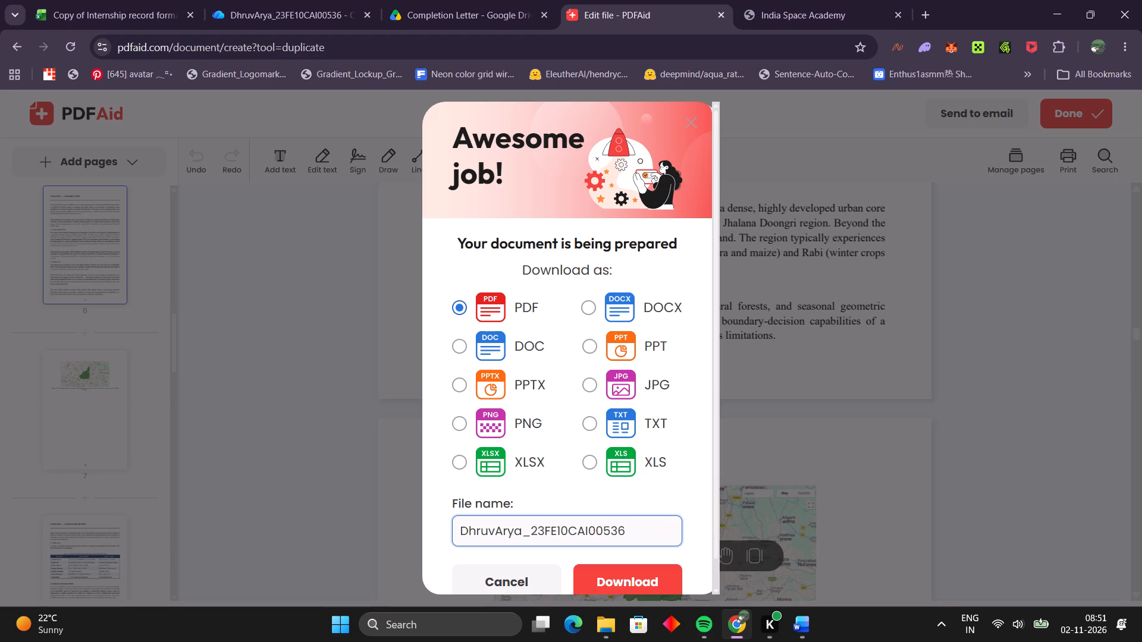
scroll(572, 540, left, 3)
click(462, 533)
key(ctrl+v)
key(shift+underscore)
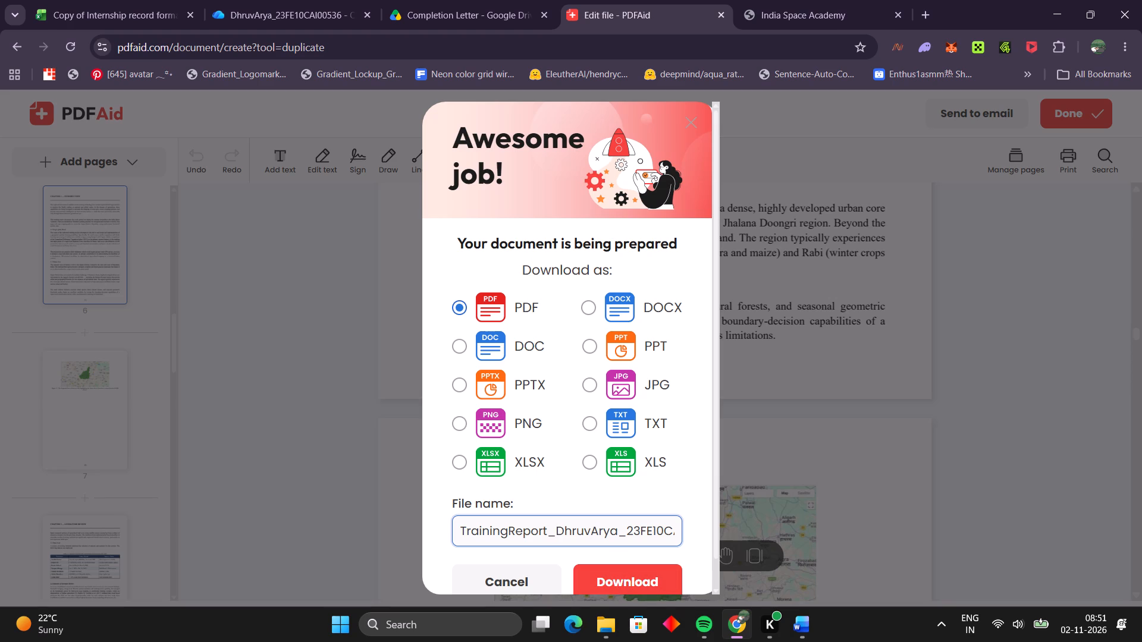
Start downloading the renamed report as a PDF and fill in a saved email address.
click(644, 579)
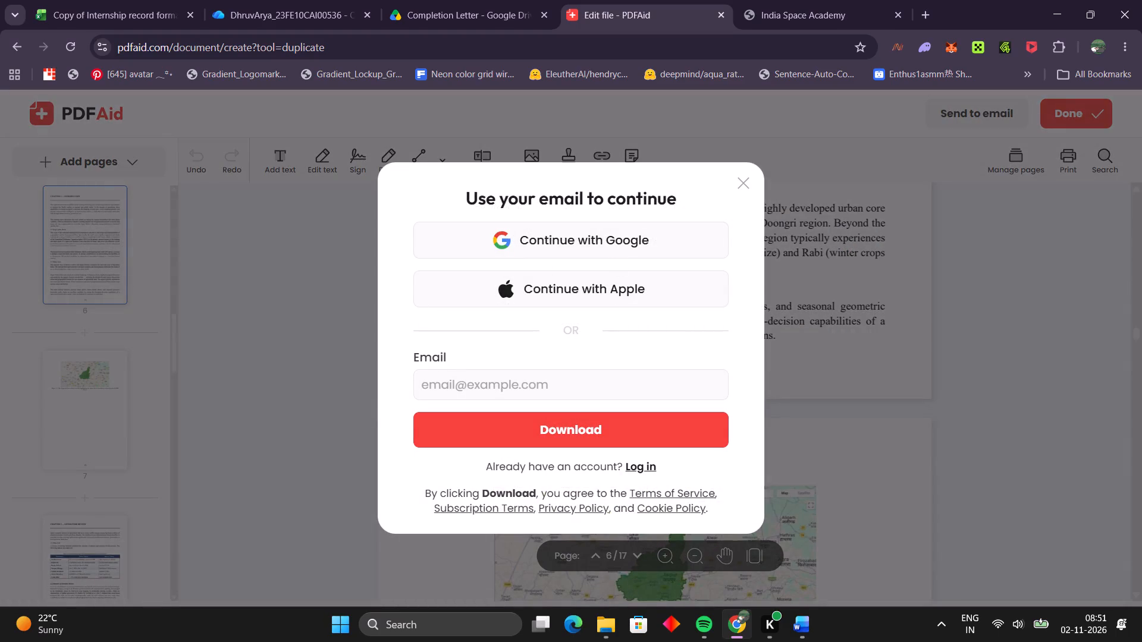
click(579, 423)
click(591, 374)
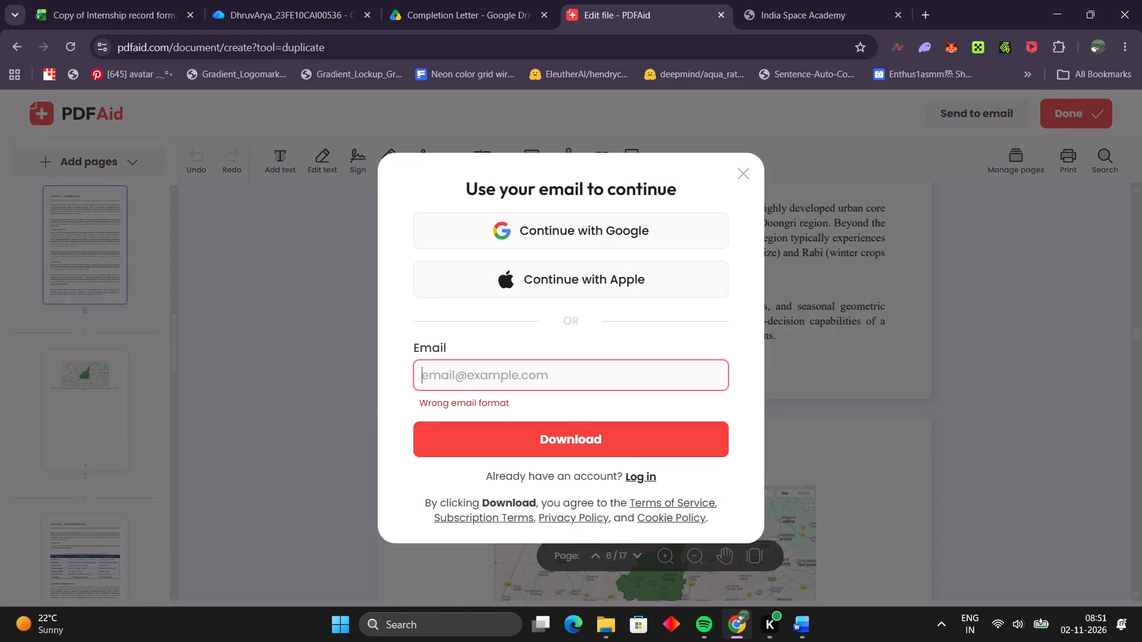
click(578, 410)
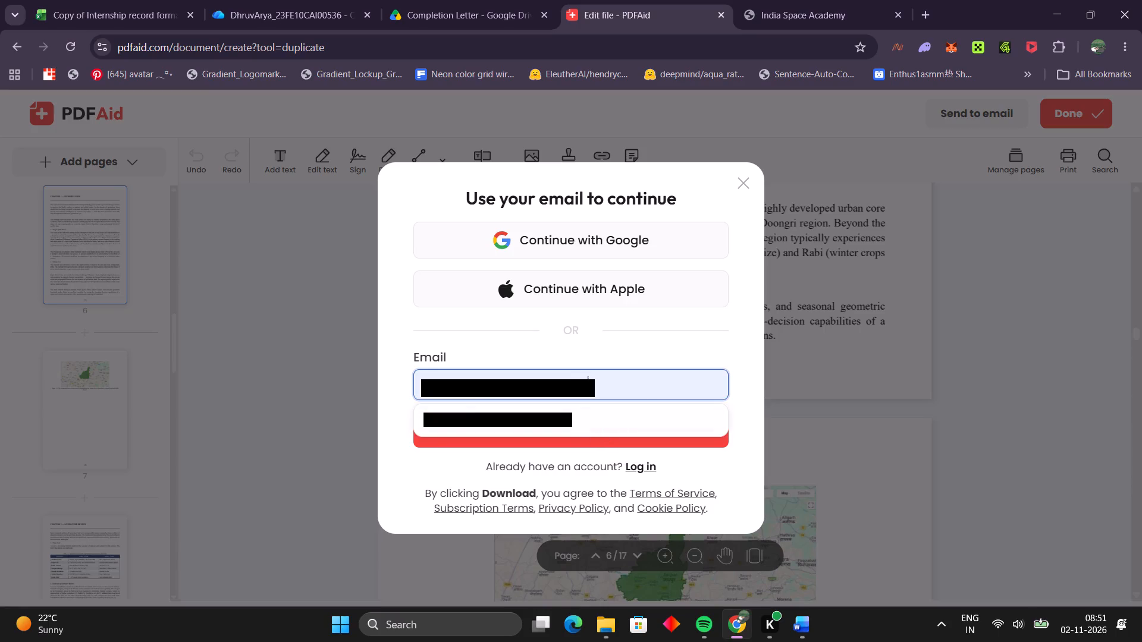
Replace the filled-in email with a different saved address and continue to the download.
drag(592, 385, 480, 374)
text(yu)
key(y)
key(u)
click(636, 377)
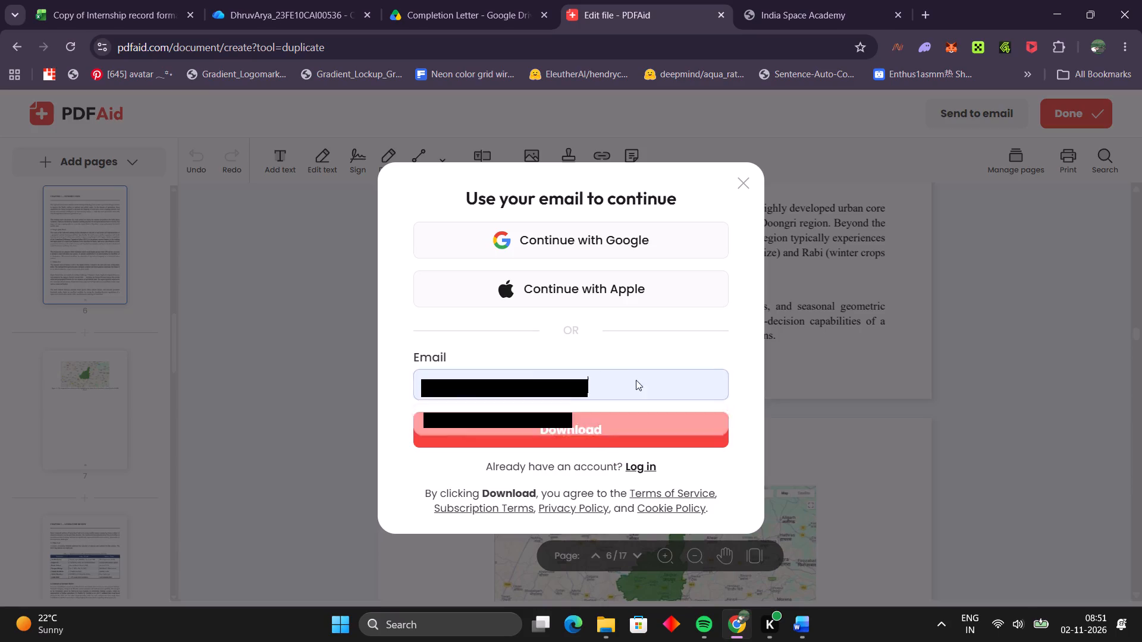
drag(632, 388, 438, 368)
key(BackSpace)
click(609, 389)
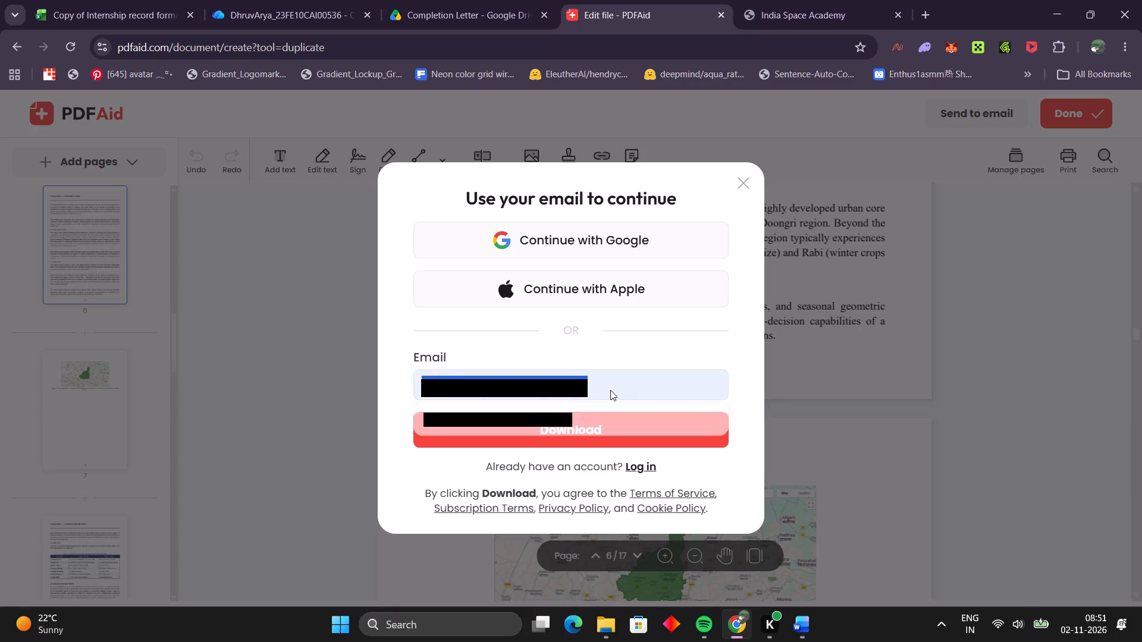
click(608, 389)
click(608, 389)
key(BackSpace)
key(BackSpace)
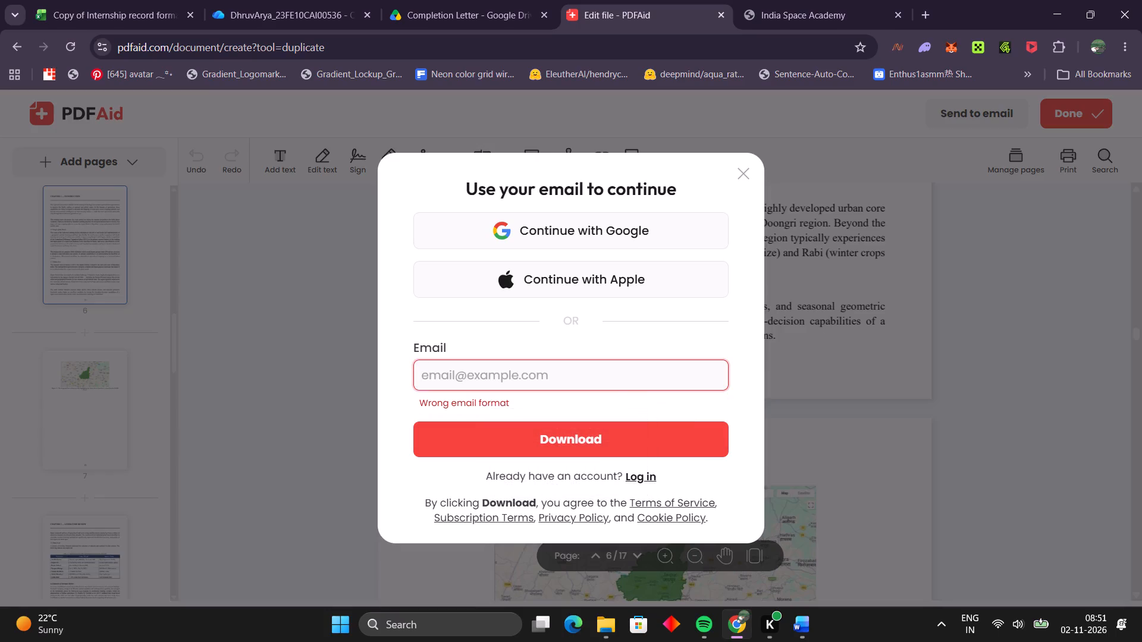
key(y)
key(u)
click(565, 405)
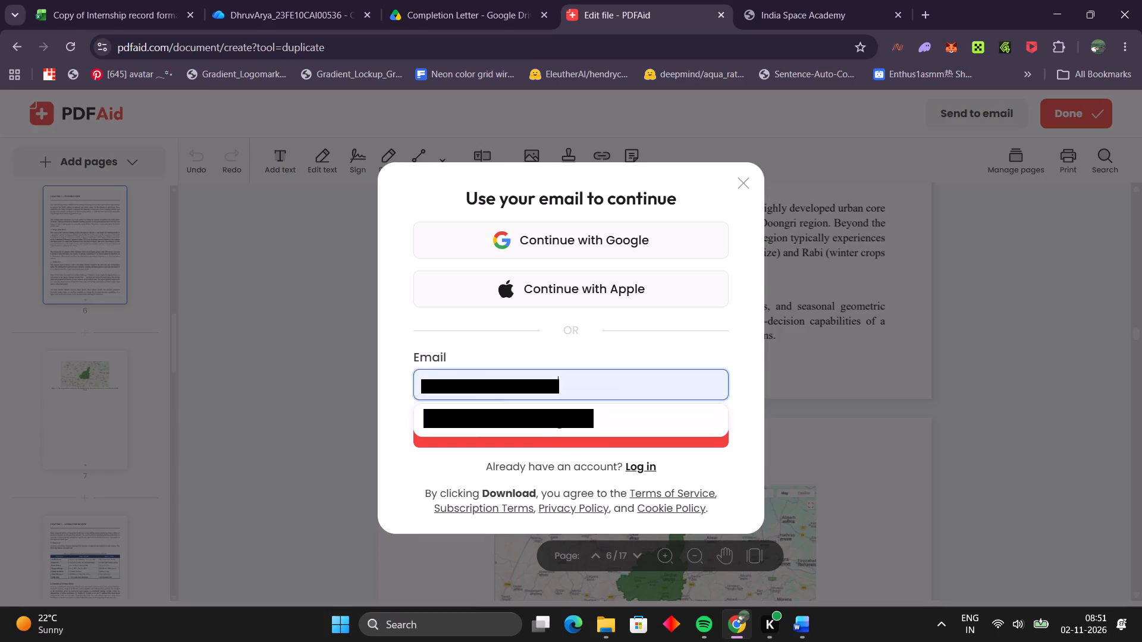
click(554, 418)
click(559, 427)
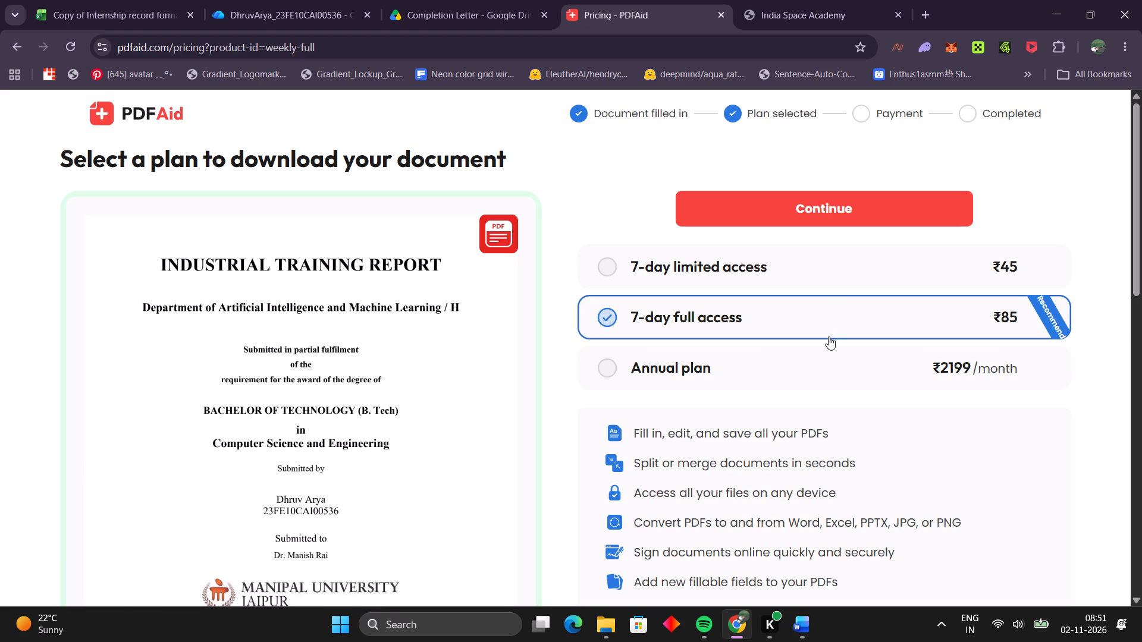
Review the download plans, their pricing and the free-access terms on the plan selection page.
scroll(829, 336, down, 5)
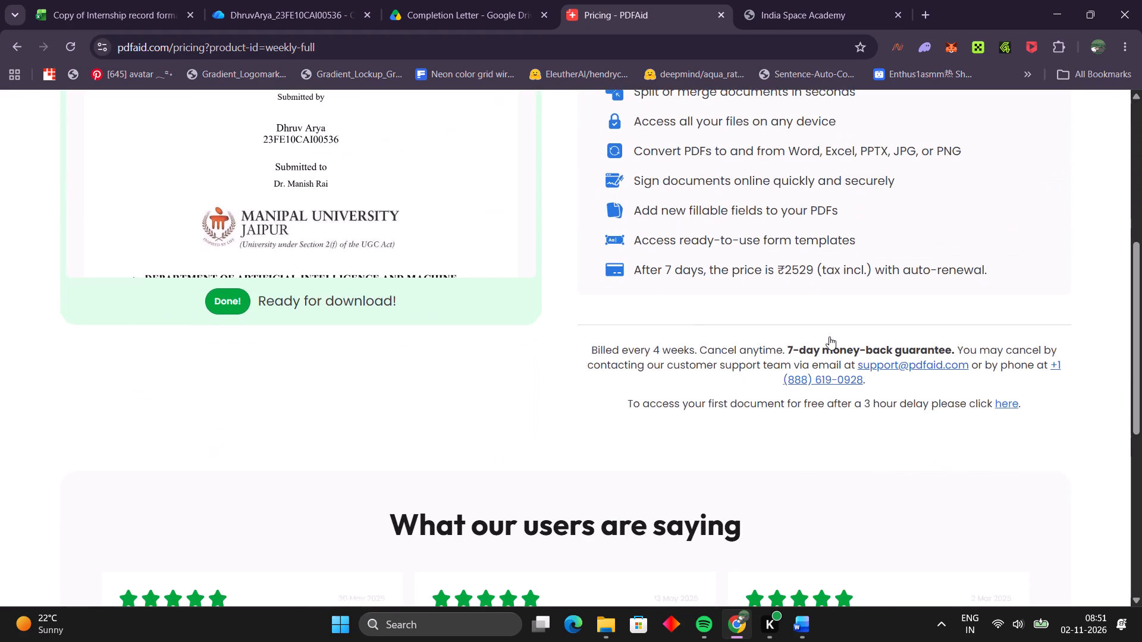
scroll(829, 336, up, 9)
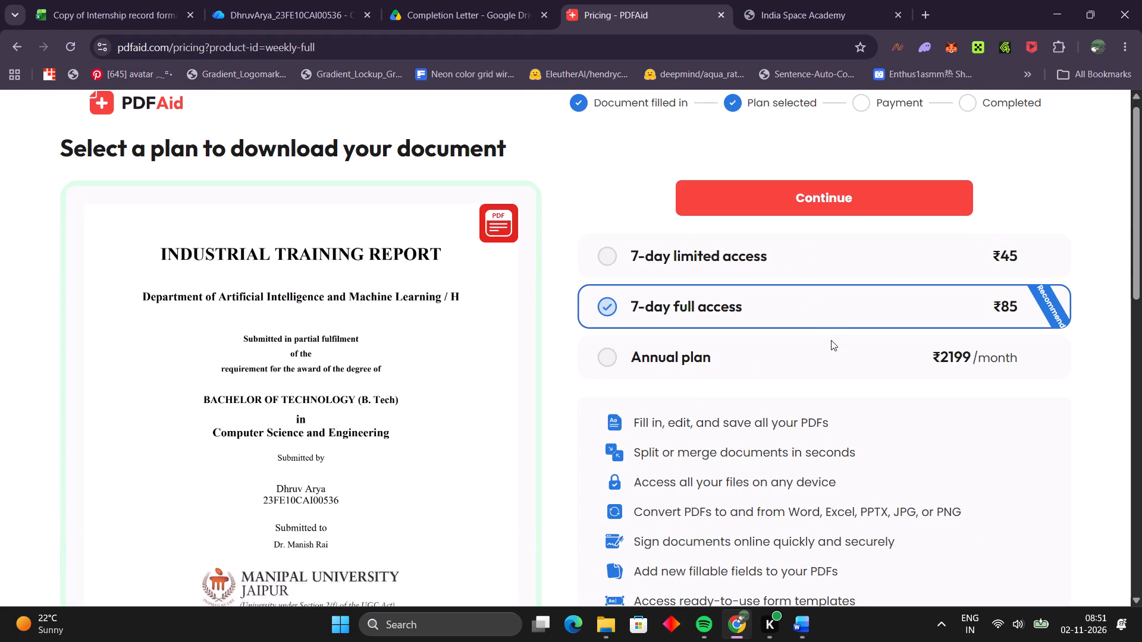
scroll(831, 340, down, 6)
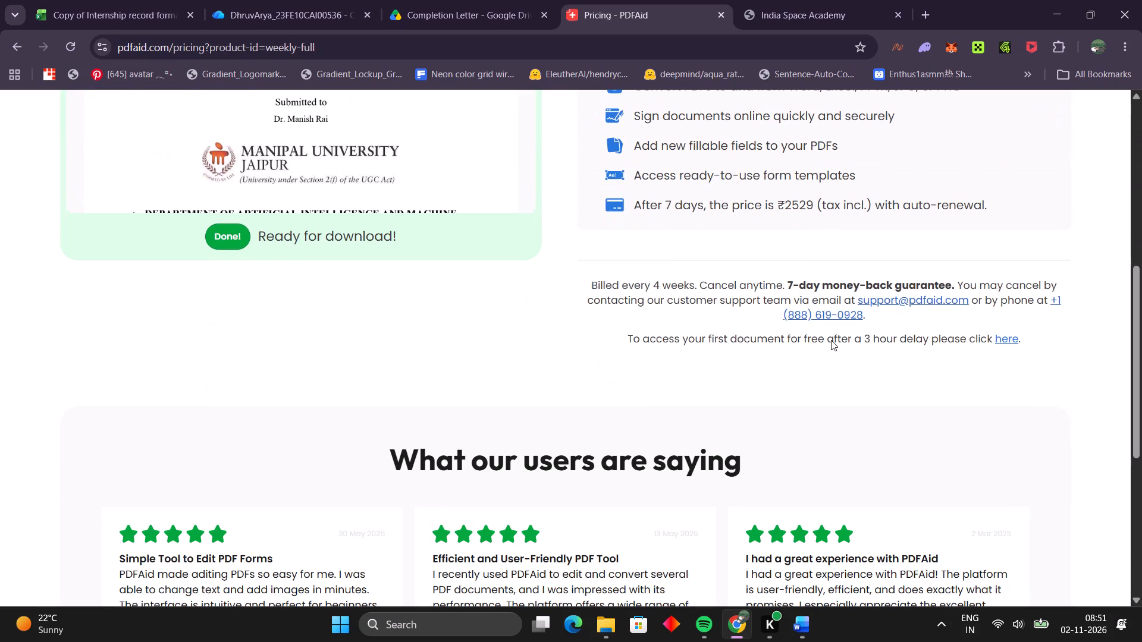
scroll(277, 227, up, 9)
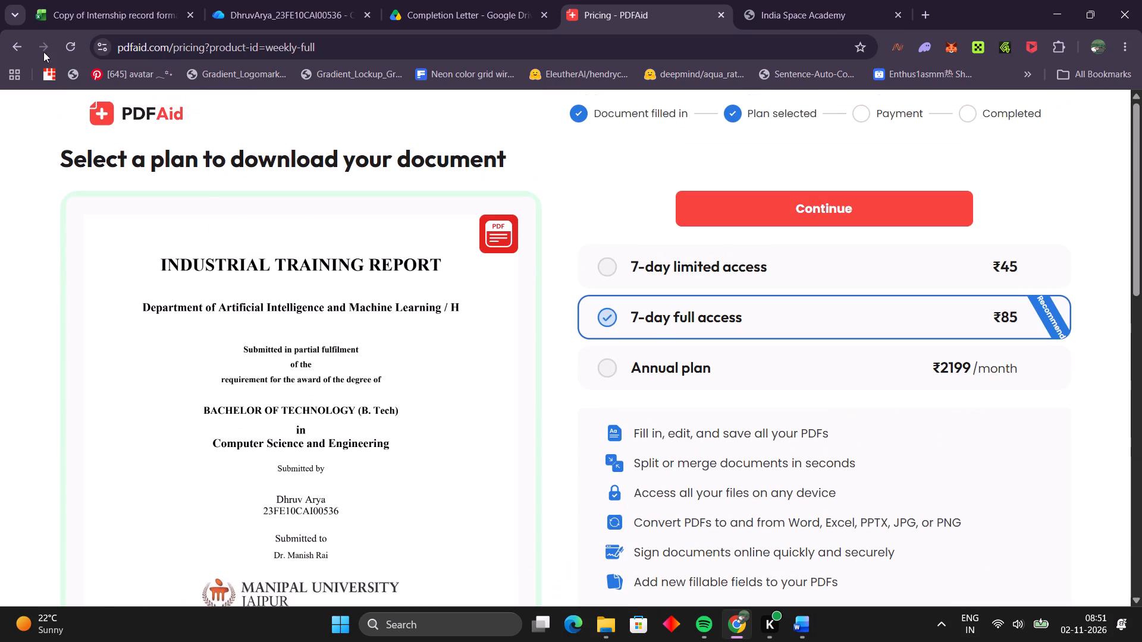
click(21, 48)
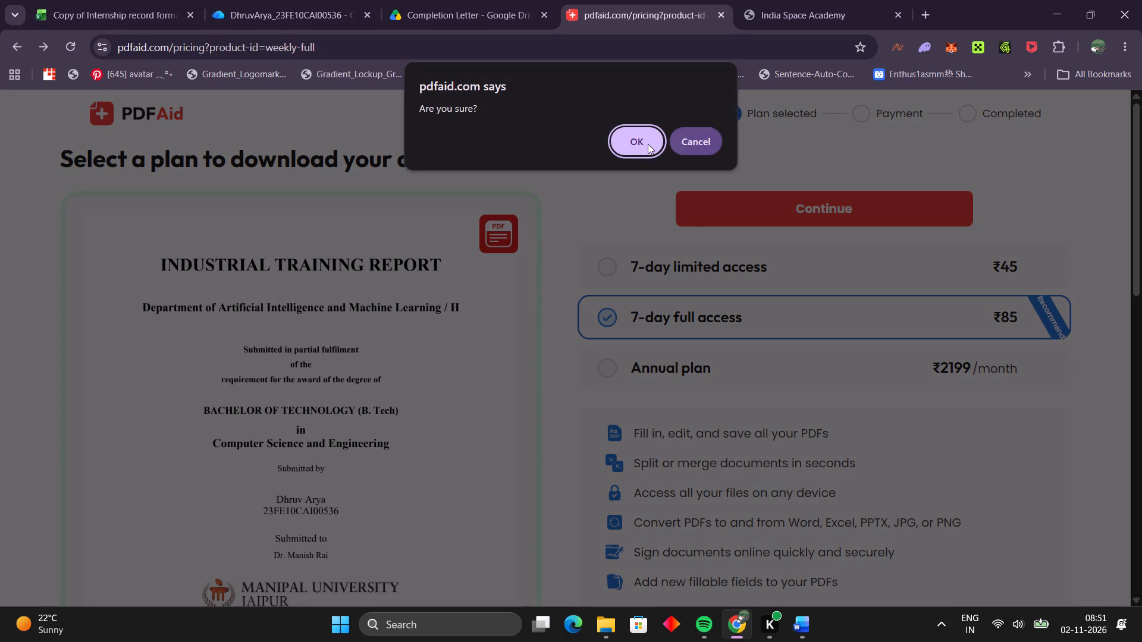
click(695, 146)
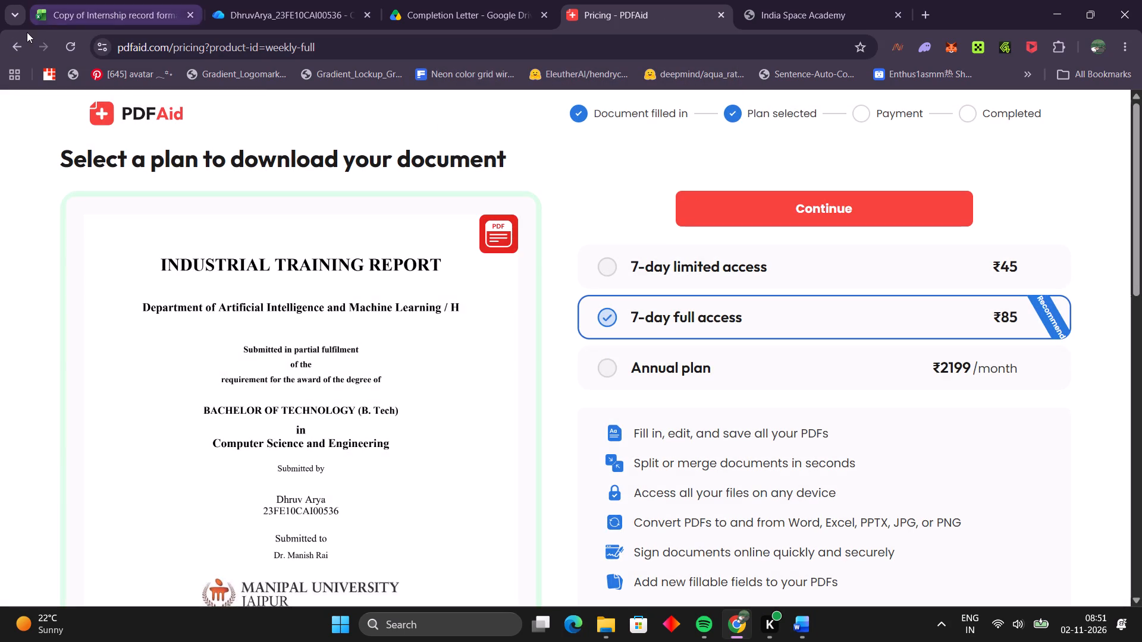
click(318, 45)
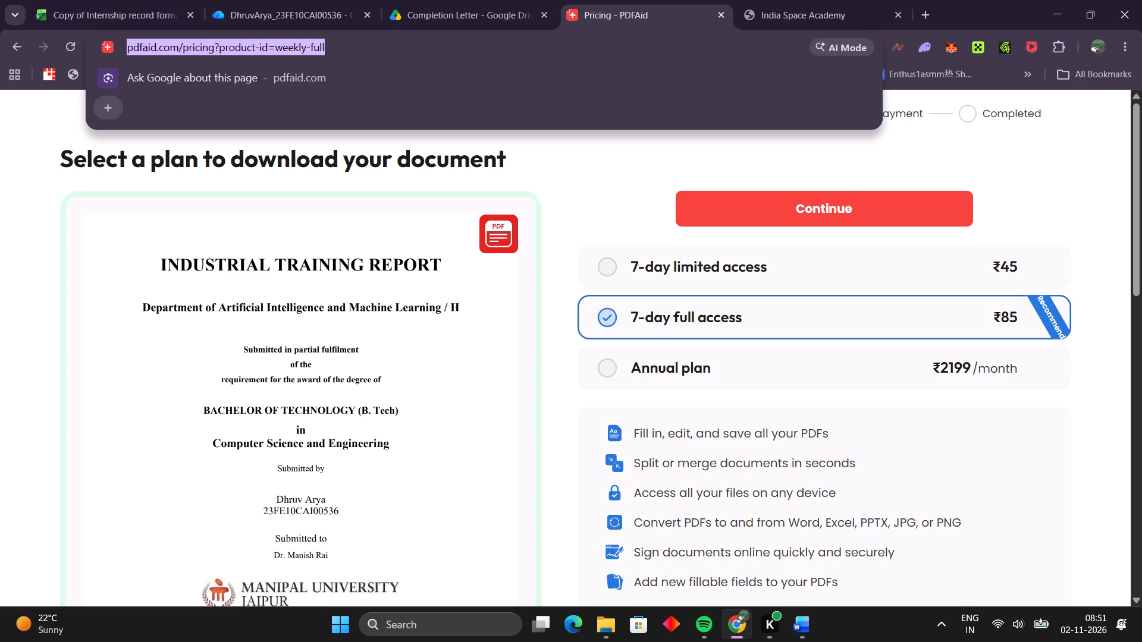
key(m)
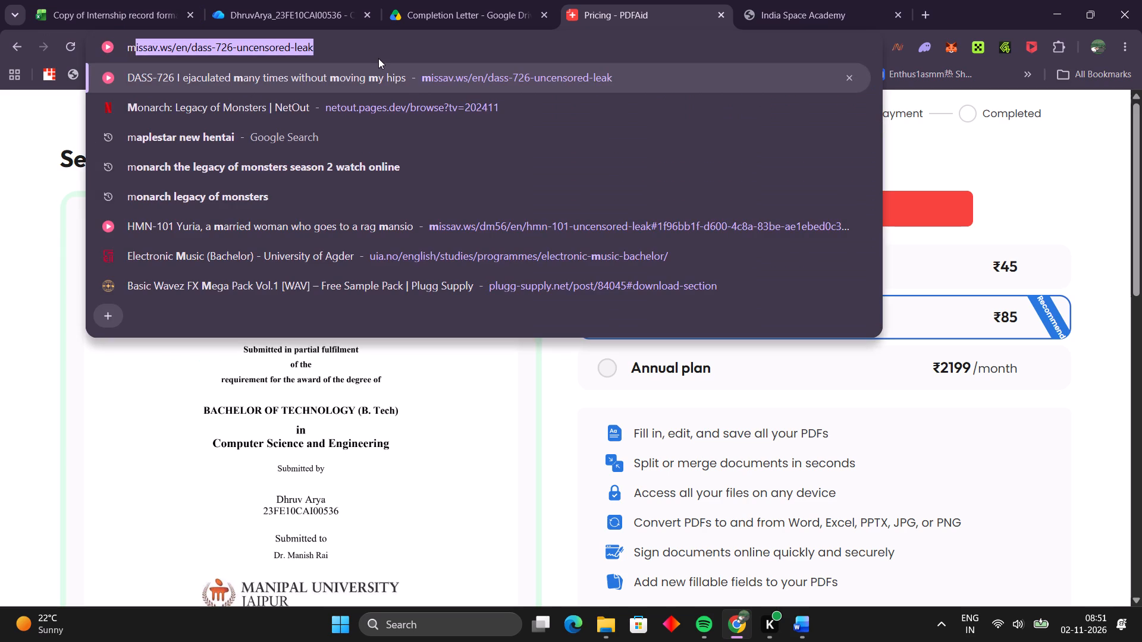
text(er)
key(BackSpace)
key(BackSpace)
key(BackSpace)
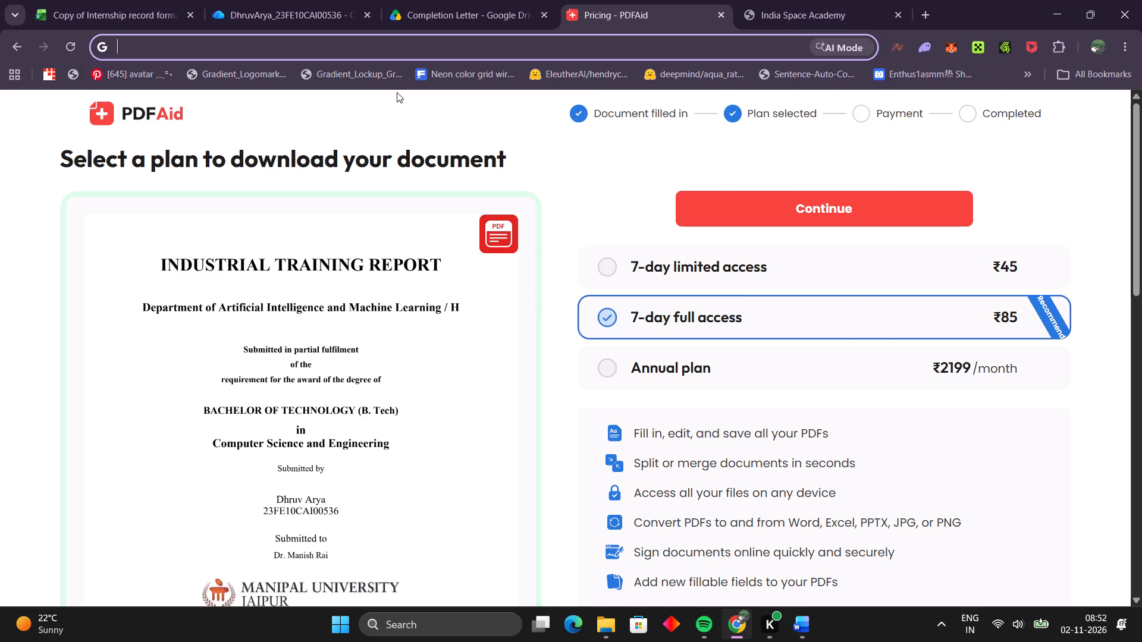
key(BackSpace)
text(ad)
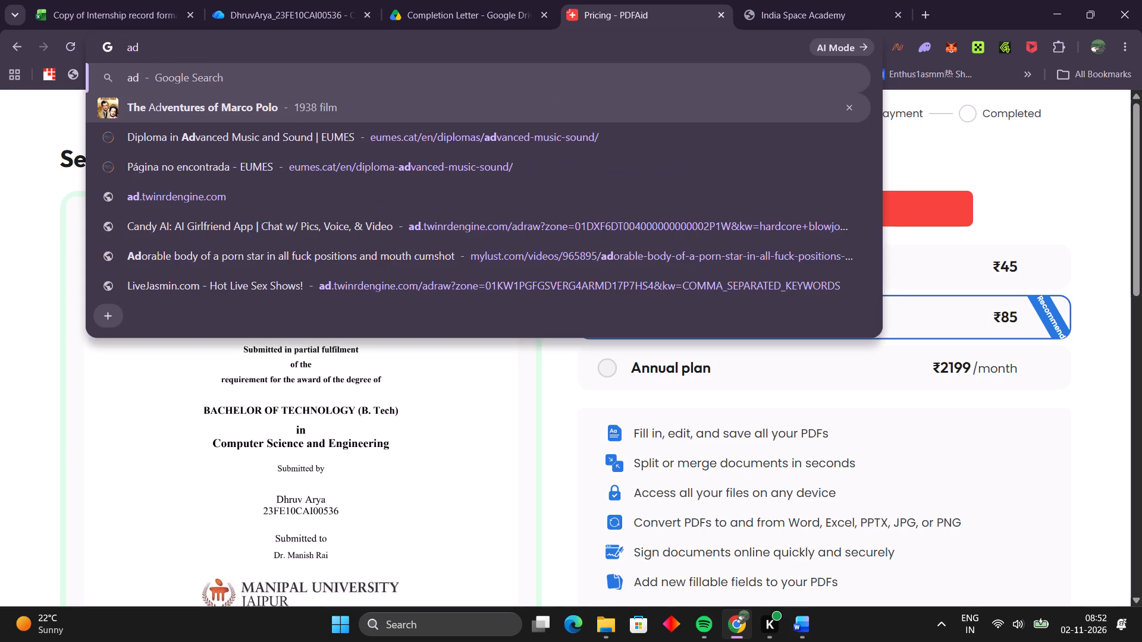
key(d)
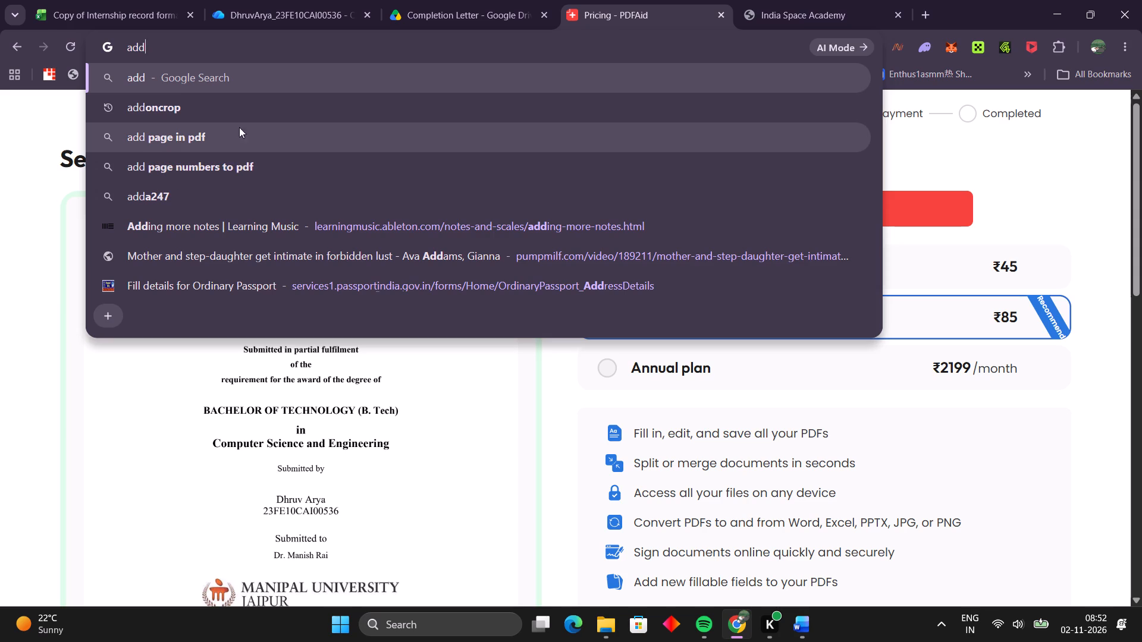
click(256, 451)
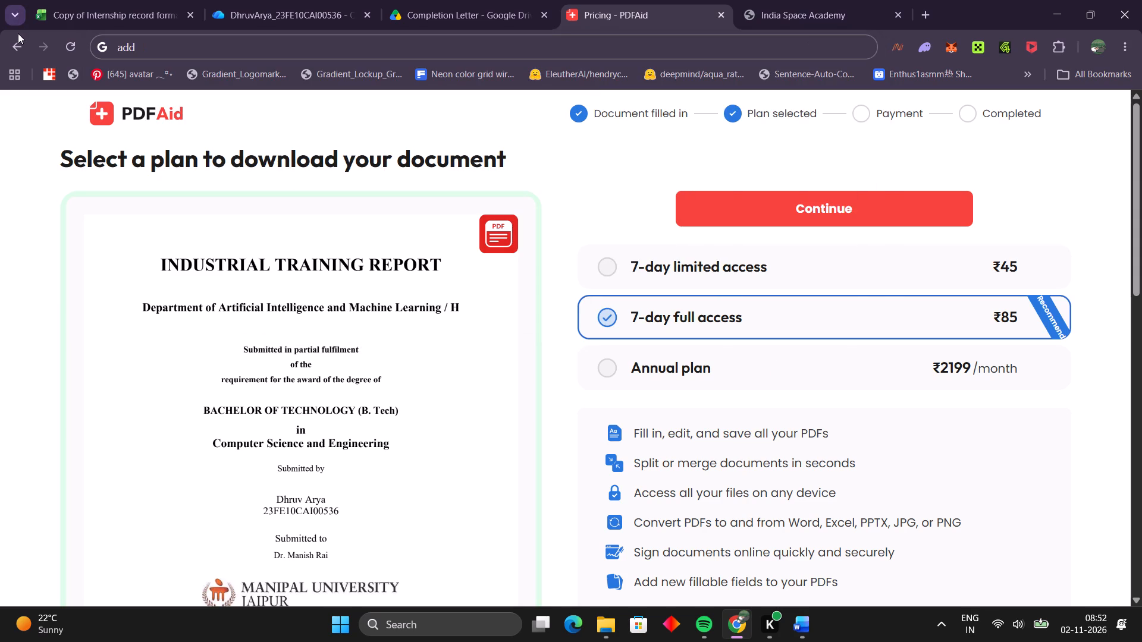
Leave the PDFAid pricing page and editor without saving and return to the Google results for inserting a page in a PDF.
click(18, 33)
click(18, 44)
click(629, 141)
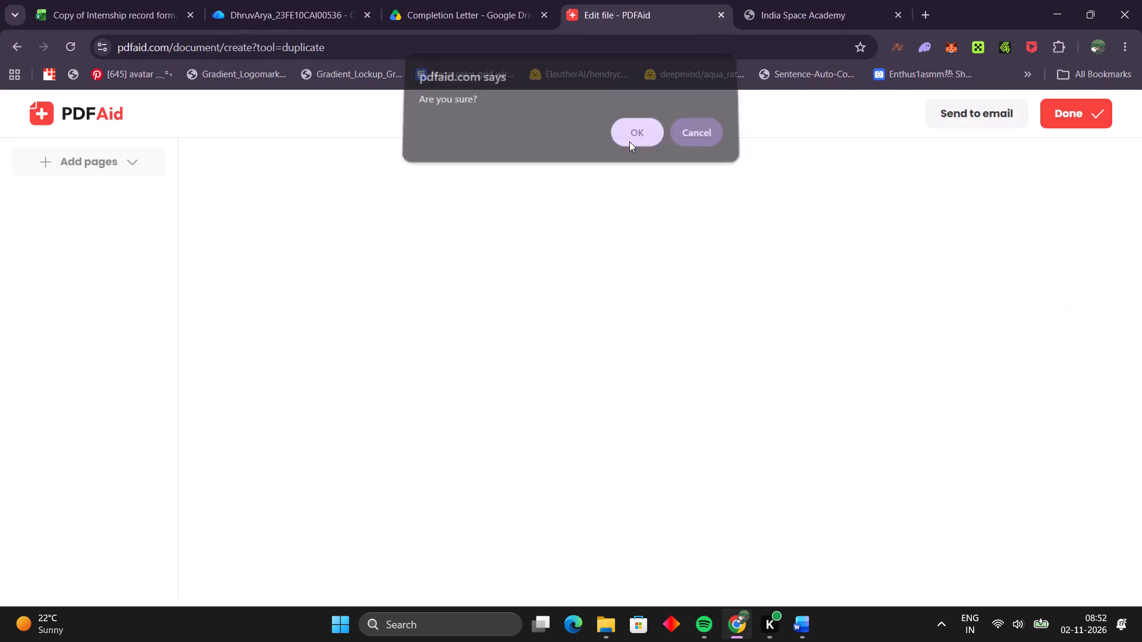
click(19, 43)
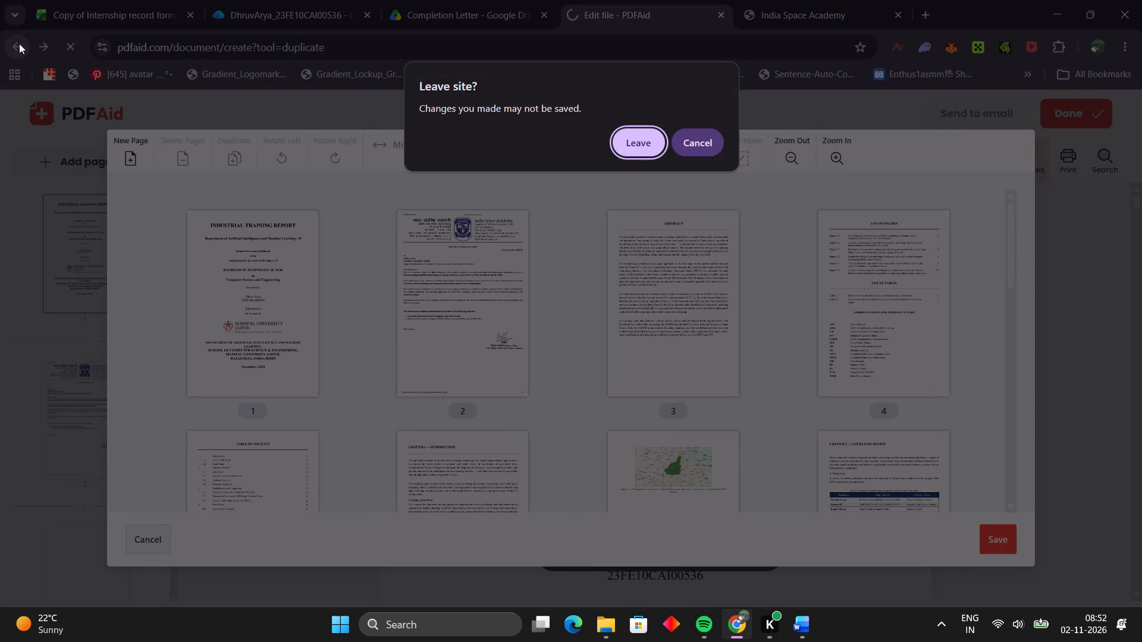
click(636, 144)
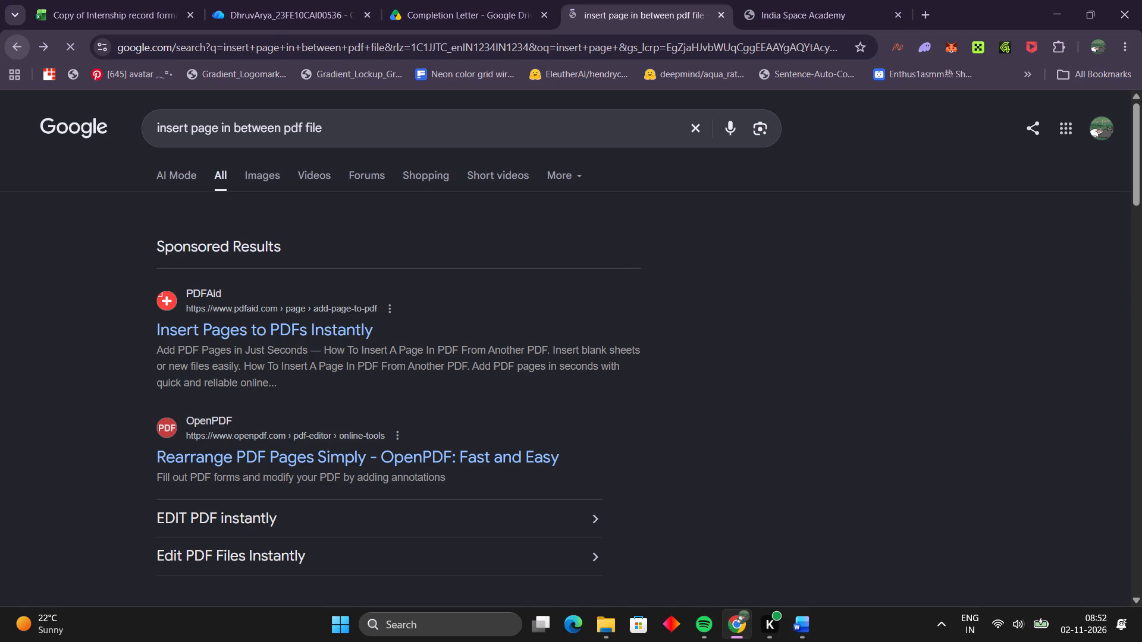
scroll(394, 244, down, 1)
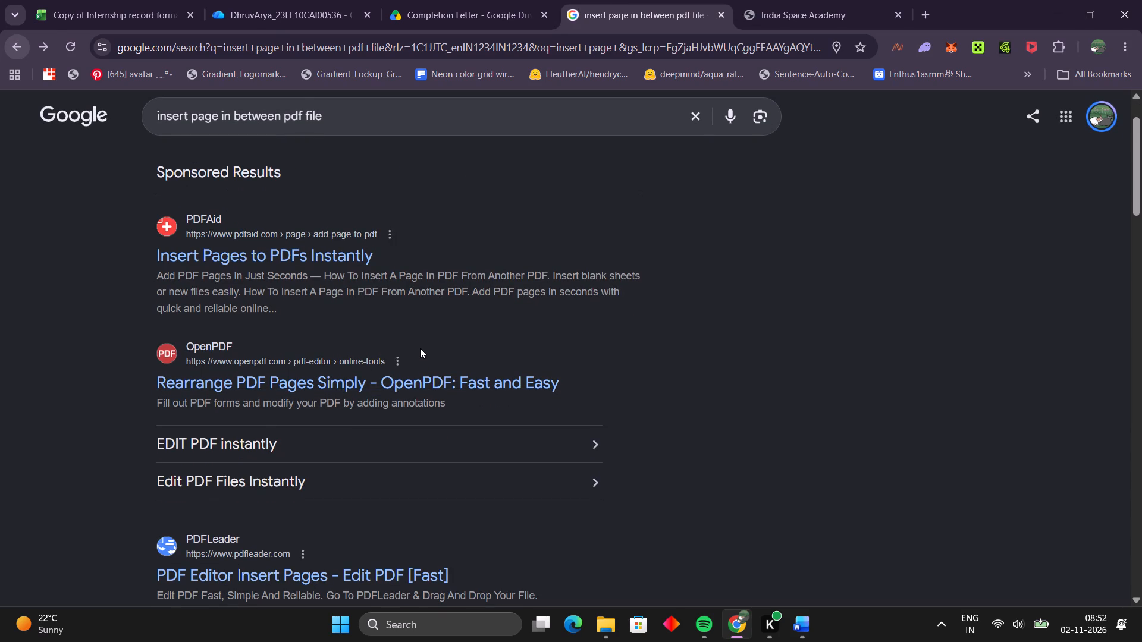
scroll(420, 348, up, 5)
Search Google for "rearrange pages in pdf" and open iLovePDF's Organize PDF tool.
click(424, 51)
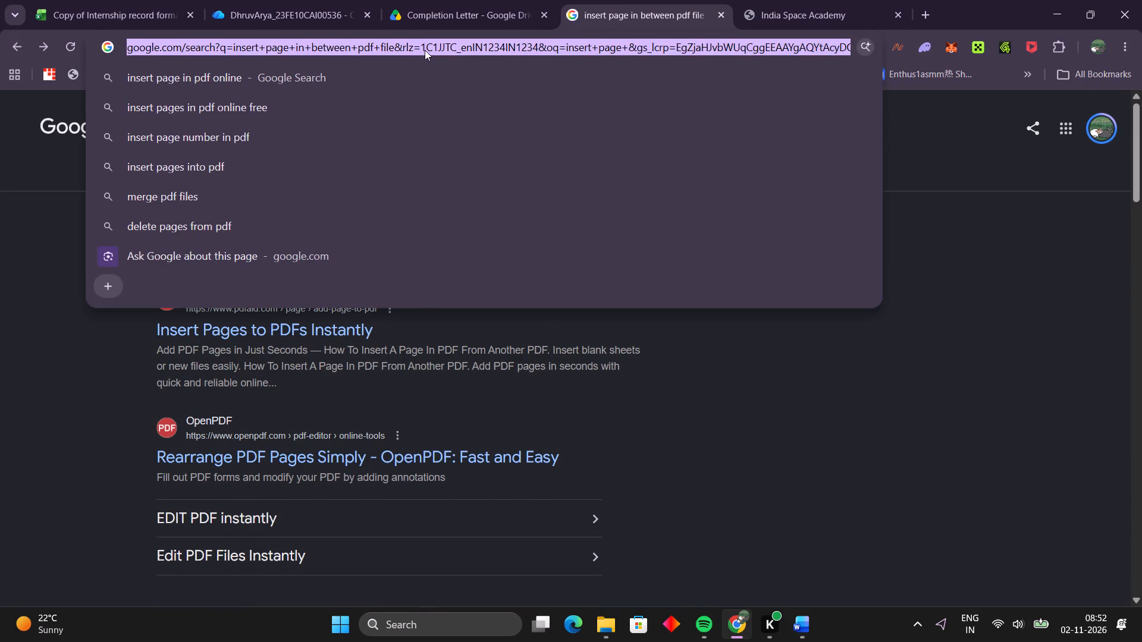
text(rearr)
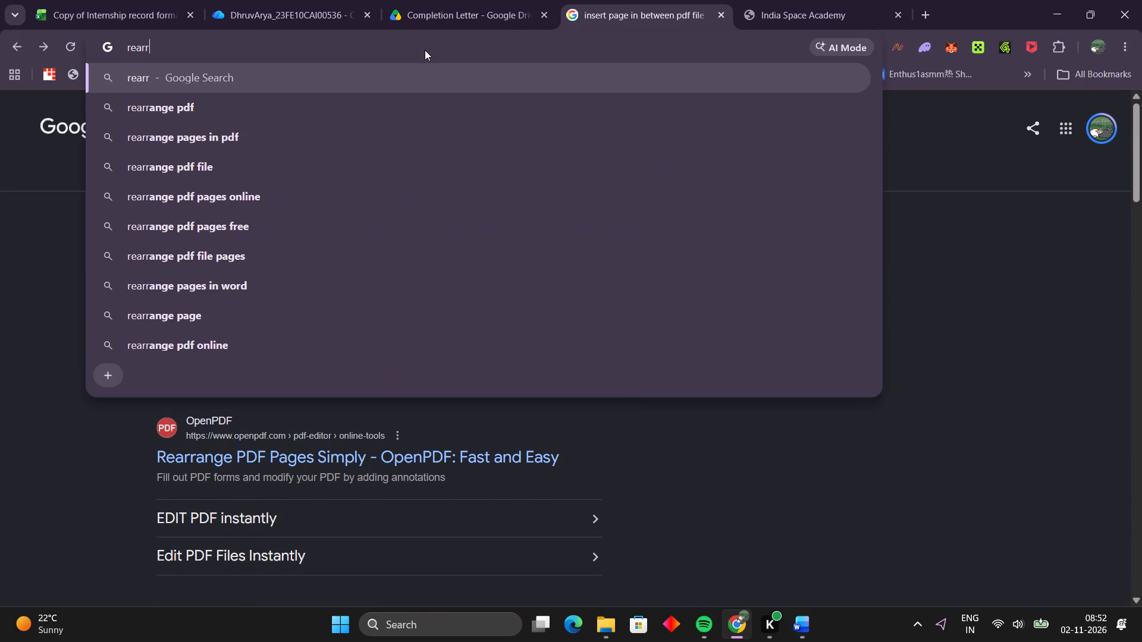
click(324, 137)
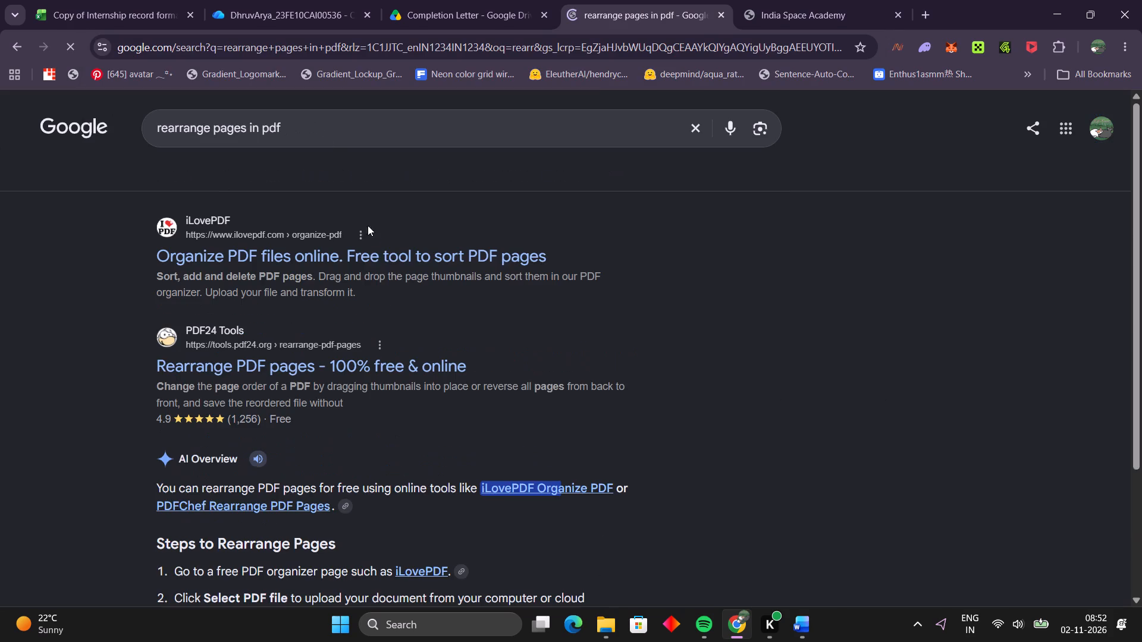
click(346, 256)
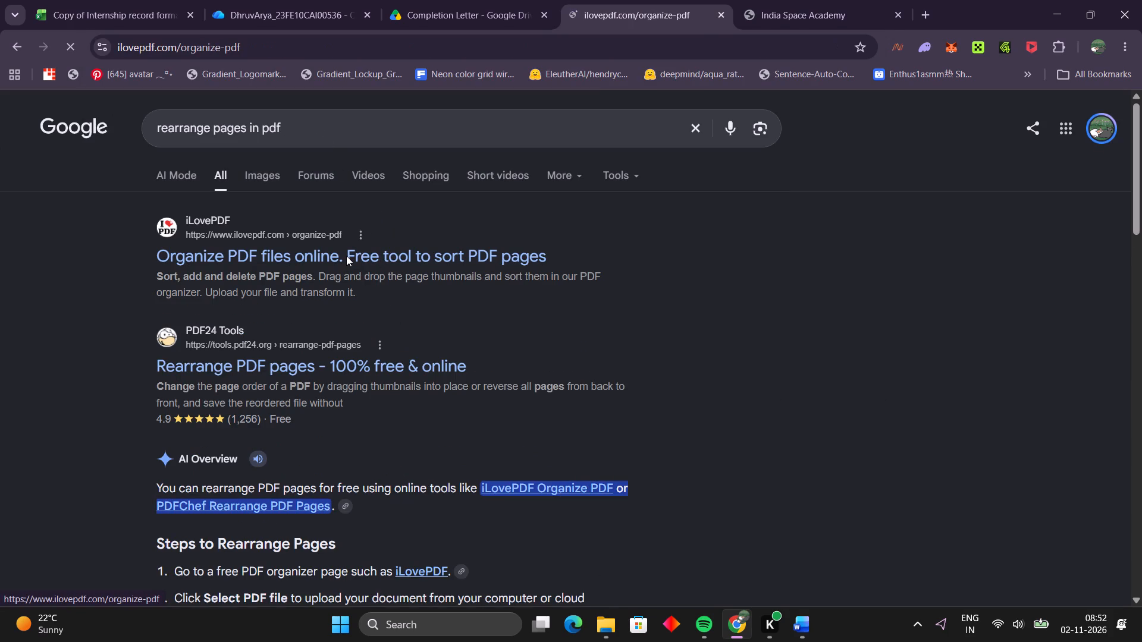
Load the student's P7_MUJ_Format (1) report PDF from Downloads into the page organizer.
click(624, 328)
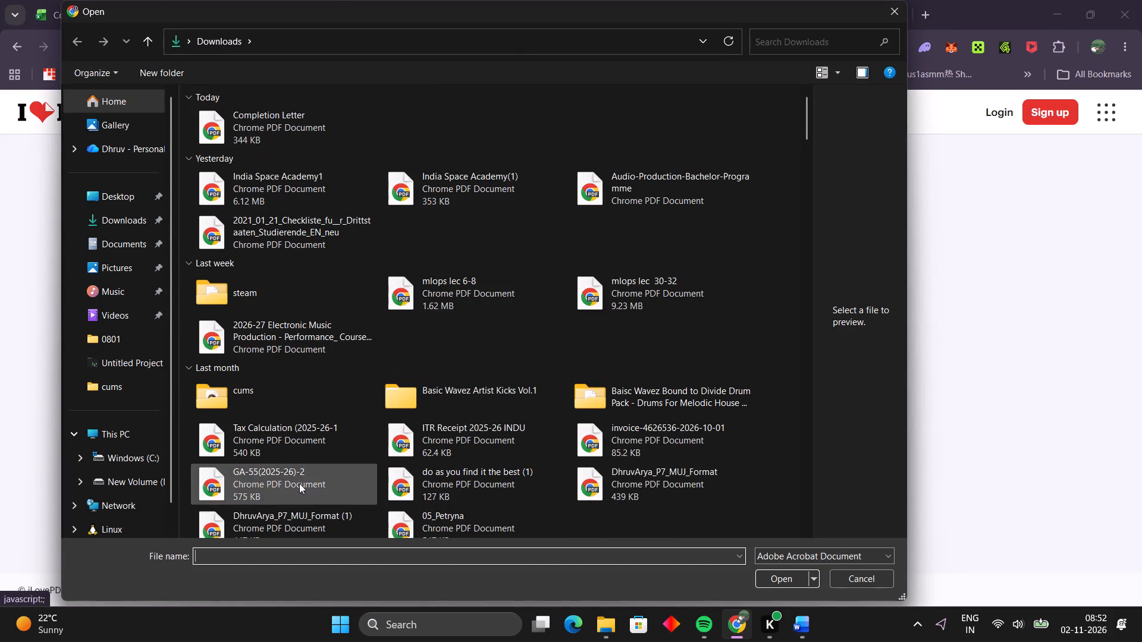
click(313, 519)
click(785, 577)
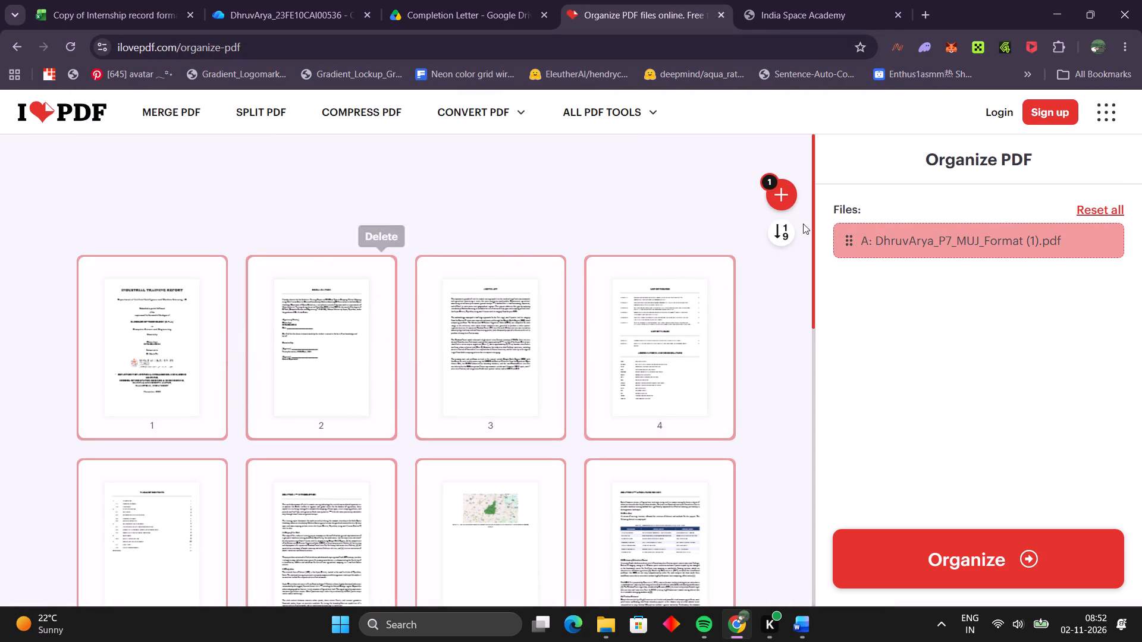
Delete the declaration page, page 2, from the report.
click(331, 353)
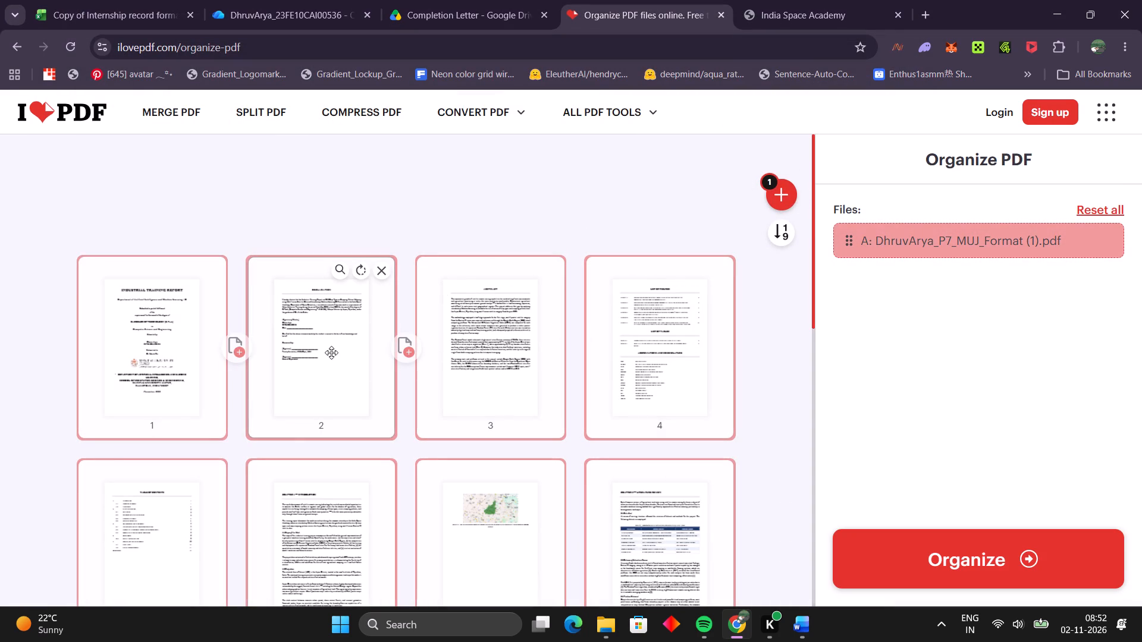
click(381, 276)
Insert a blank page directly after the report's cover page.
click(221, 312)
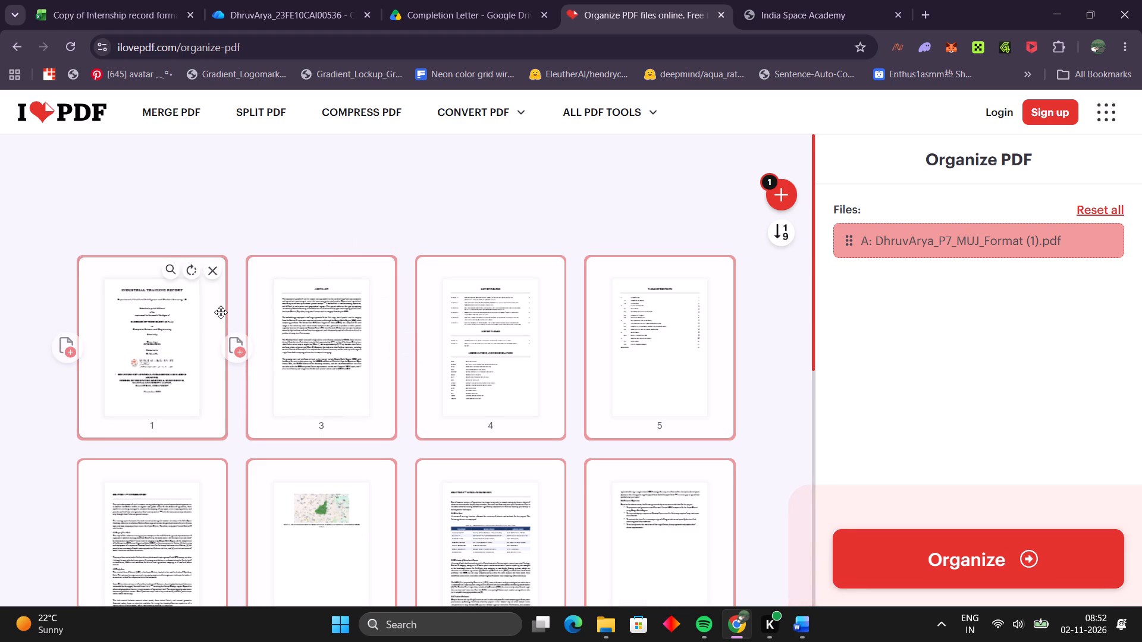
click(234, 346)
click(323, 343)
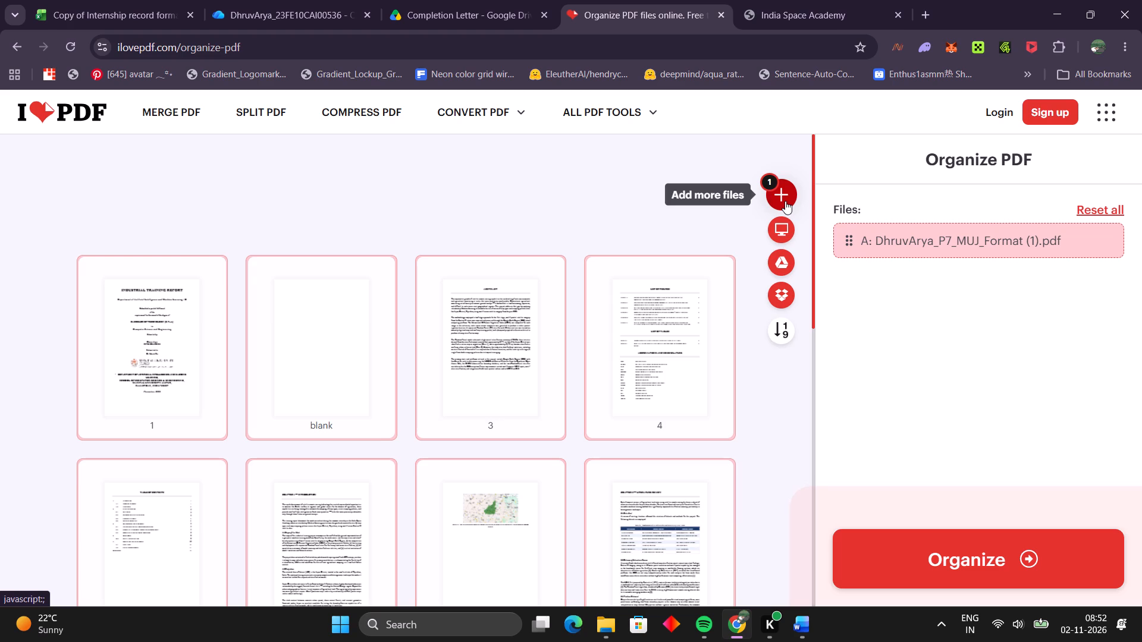
Add the Completion Letter PDF from Downloads to the report being organized.
click(785, 201)
click(283, 133)
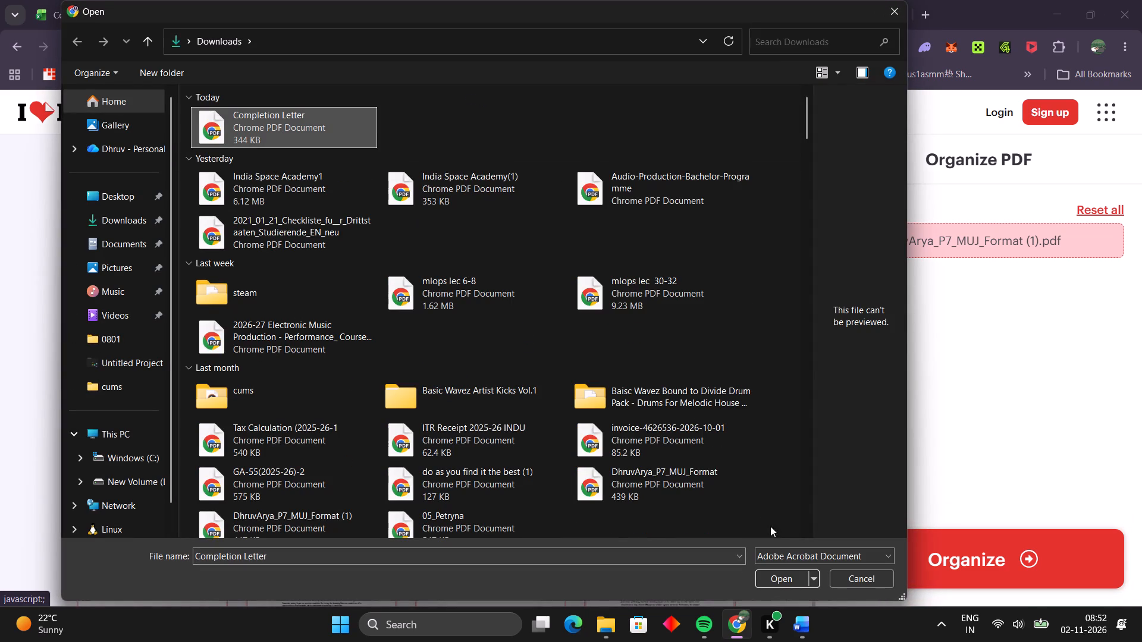
click(793, 575)
Move the completion letter page from the end of the report to just after the blank page near the front.
scroll(696, 447, down, 2)
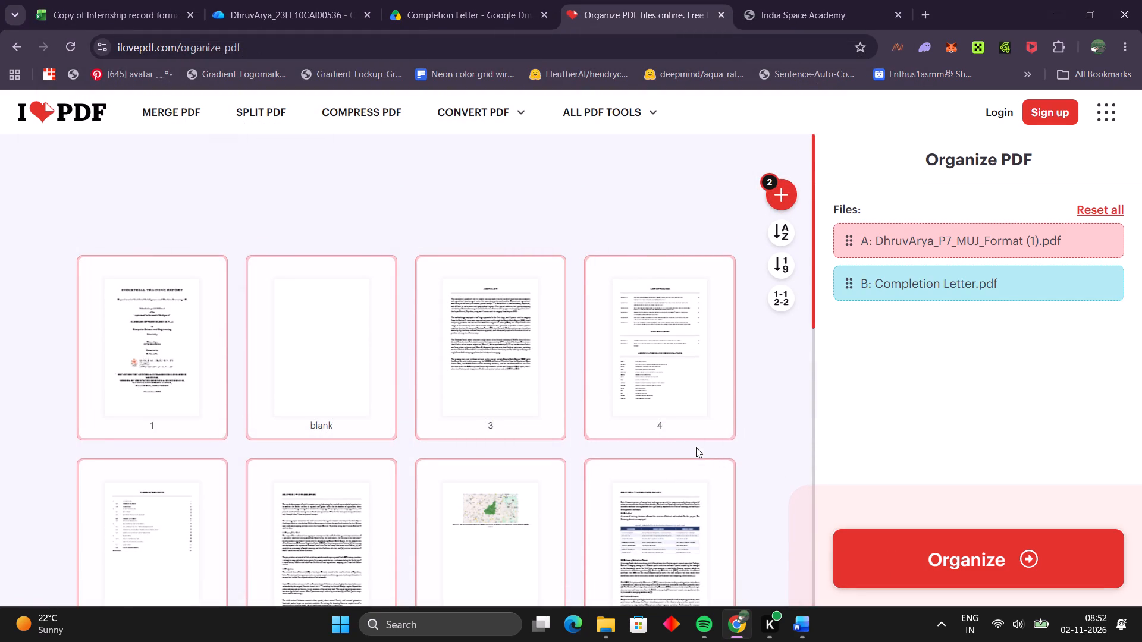
scroll(696, 447, down, 17)
drag(497, 489, 457, 264)
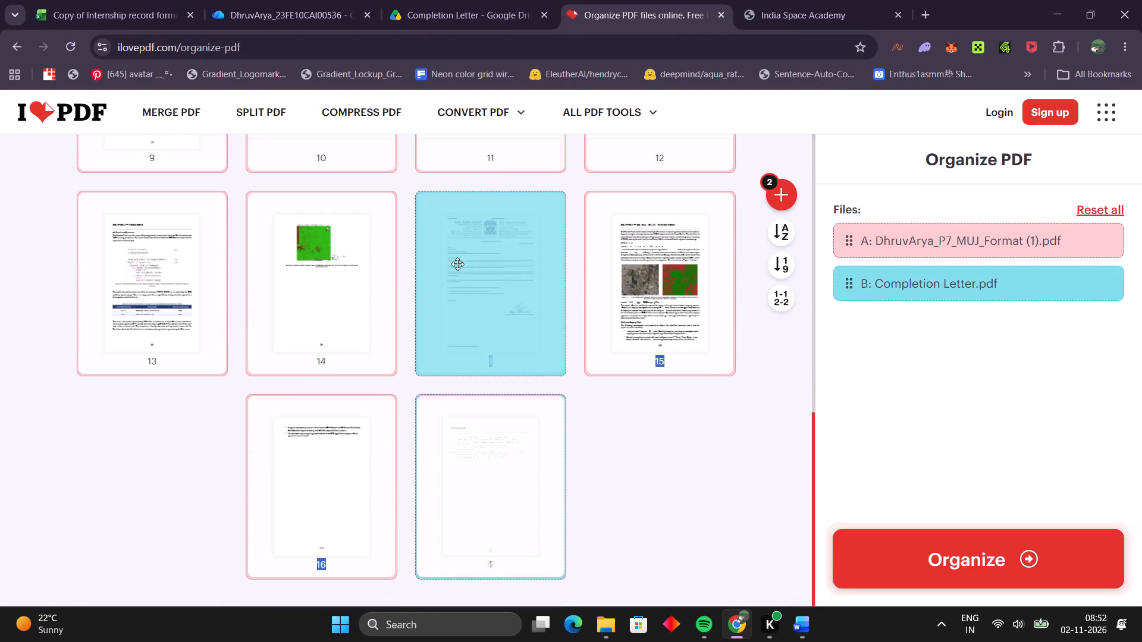
drag(457, 264, 411, 332)
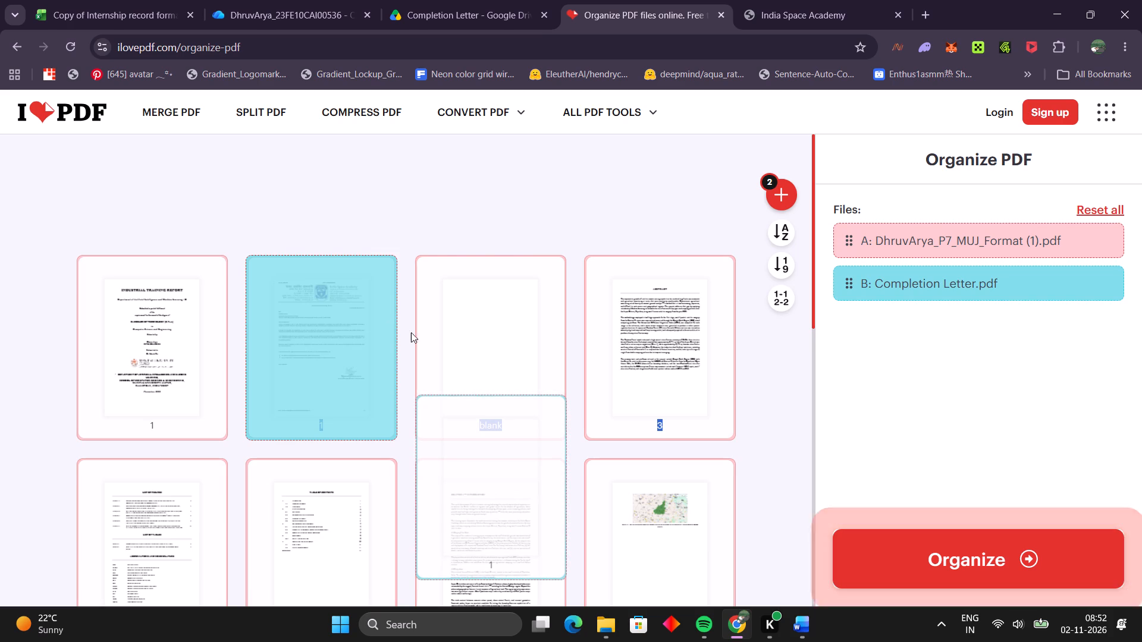
drag(411, 332, 447, 336)
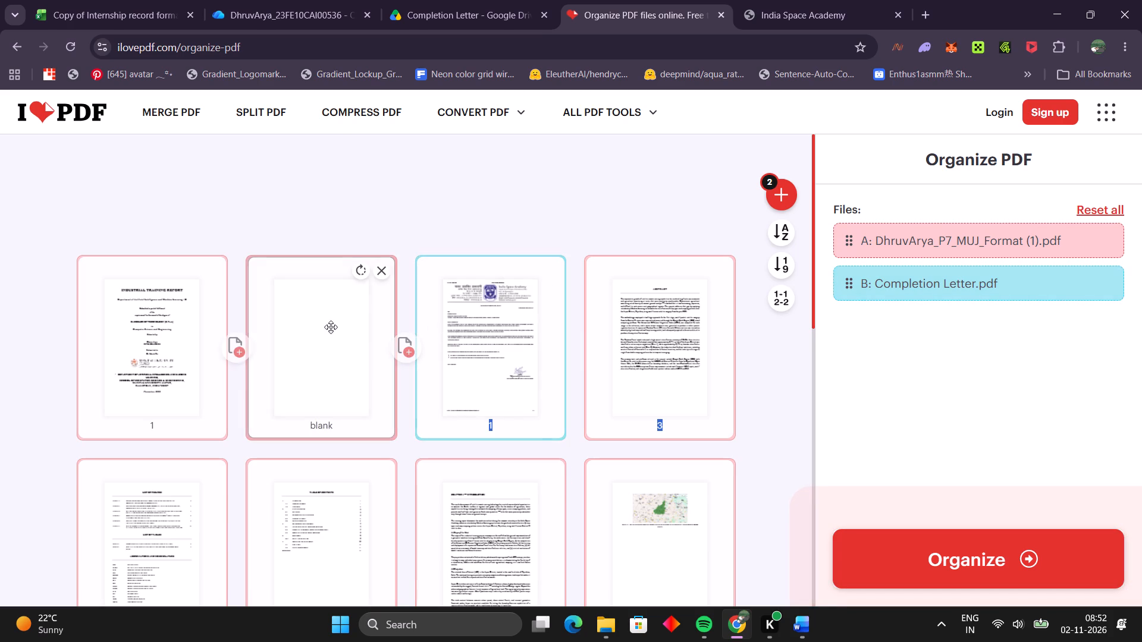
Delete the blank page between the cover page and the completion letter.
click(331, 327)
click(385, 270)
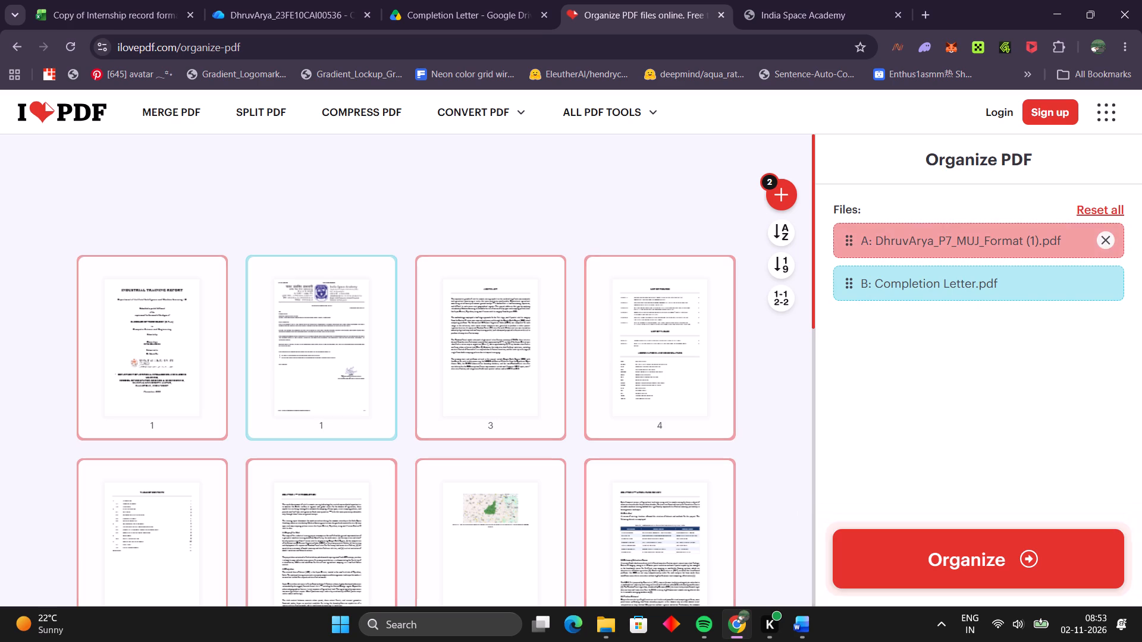
Process the reorganized report and download the resulting PDF.
click(1009, 552)
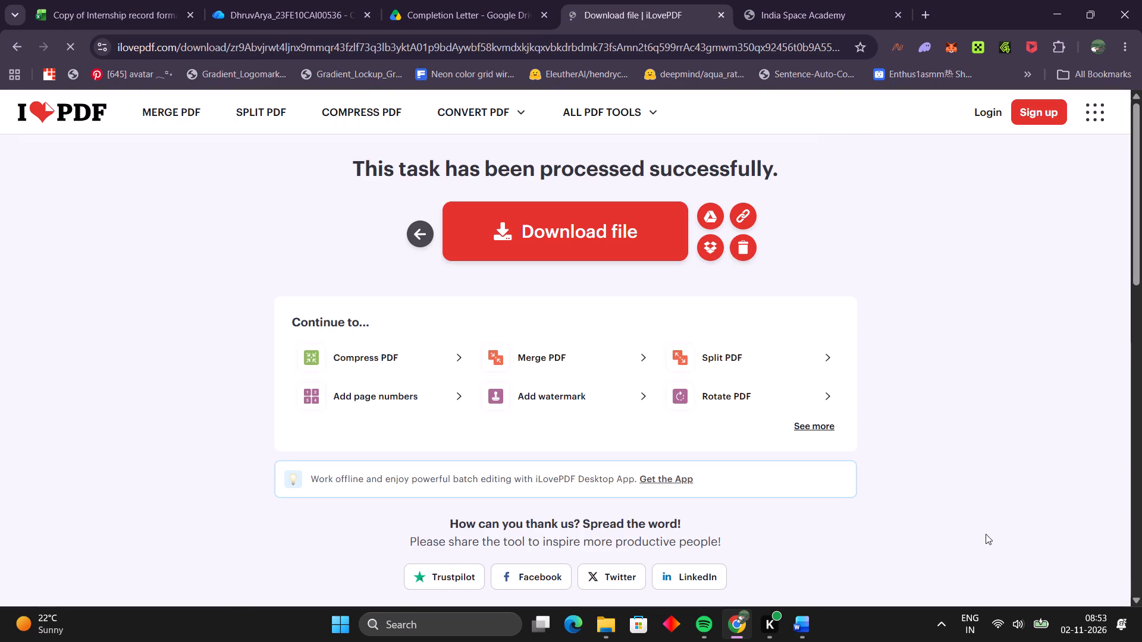
click(597, 220)
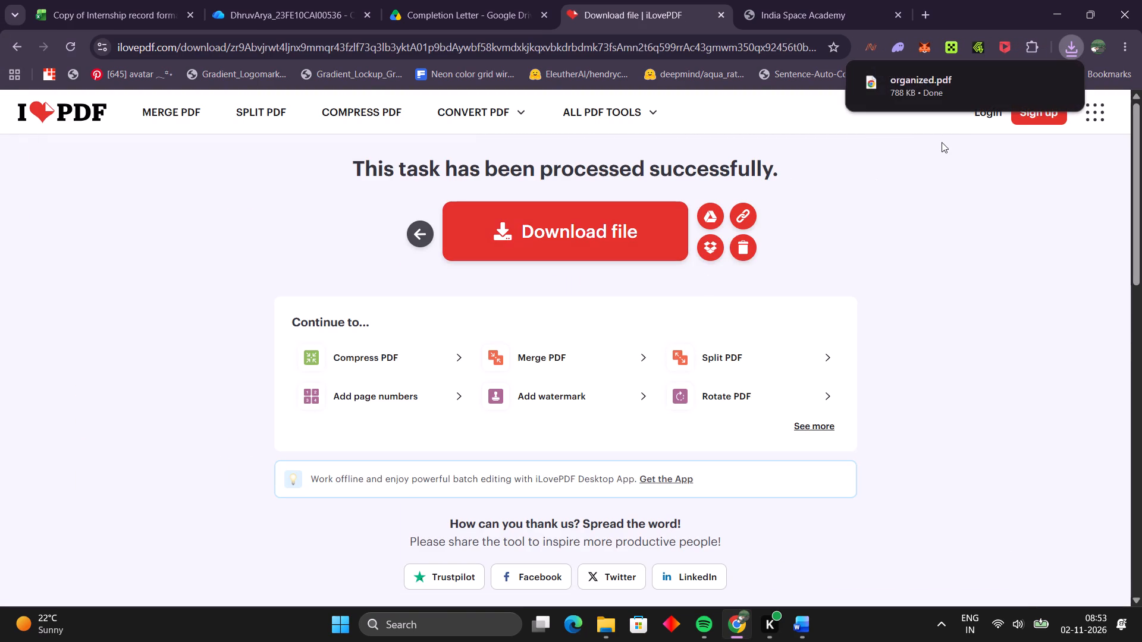
In the Downloads folder, rename the organized PDF as TrainingReport_ followed by the student's name and registration number, separated by an underscore.
click(608, 632)
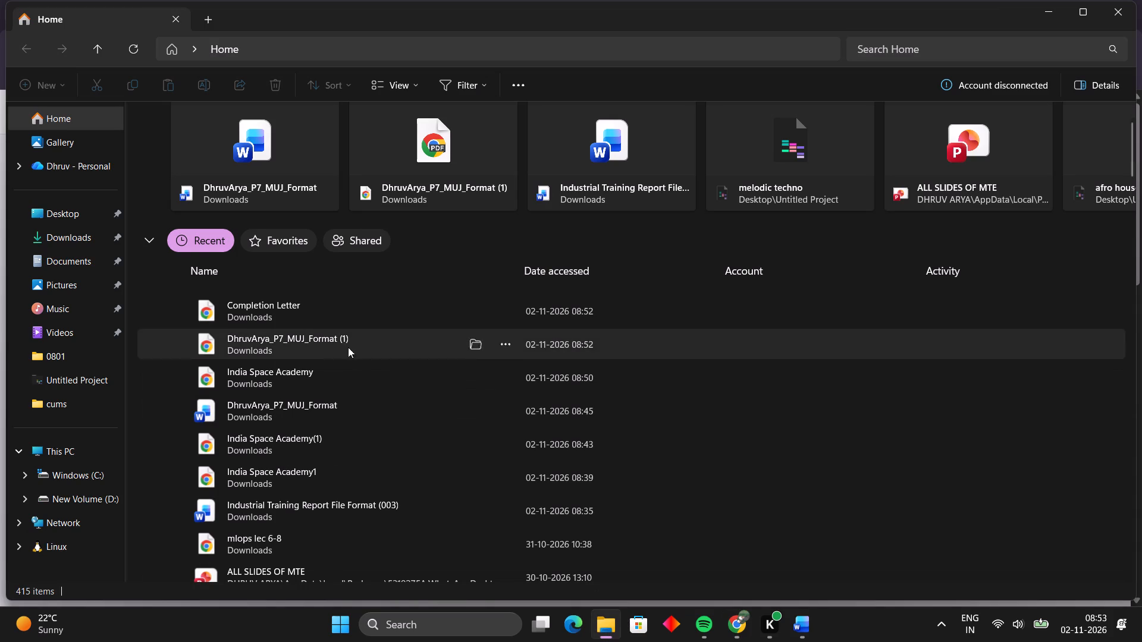
click(54, 239)
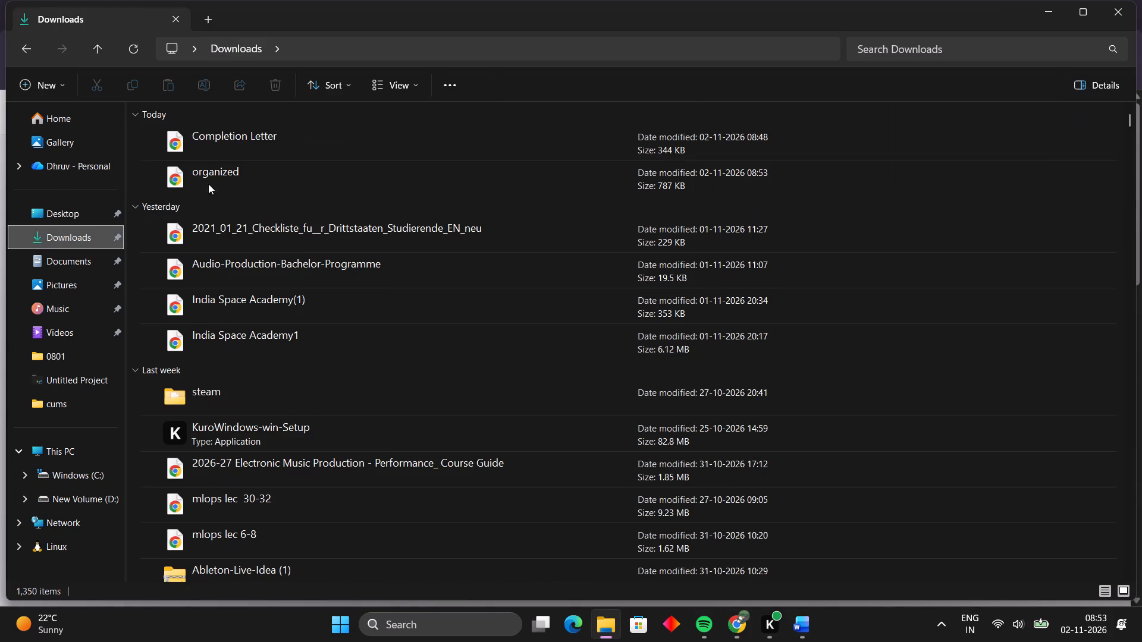
click(229, 169)
click(229, 169)
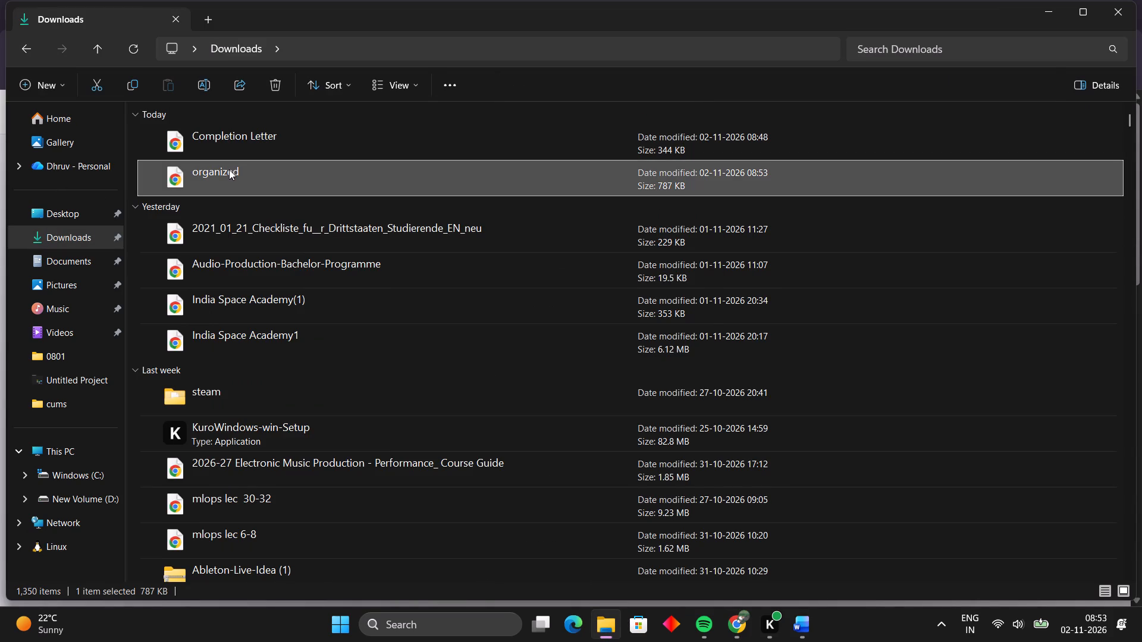
click(229, 169)
click(249, 174)
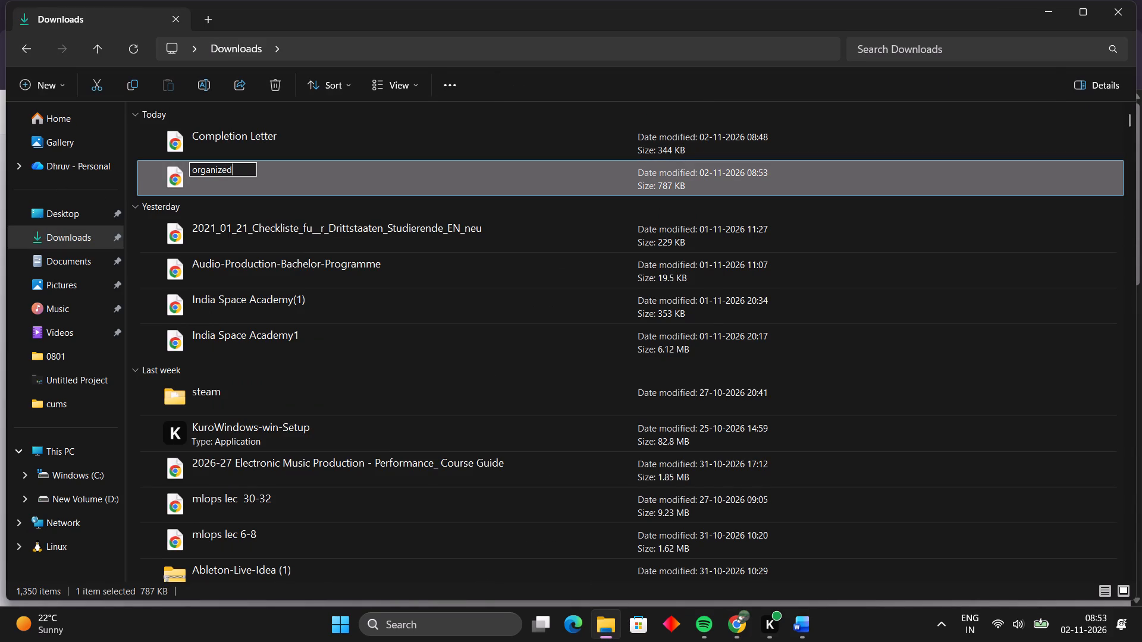
key(BackSpace)
key(BackSpace)
key(BackSpace)
key(BackSpace)
key(BackSpace)
key(BackSpace)
key(BackSpace)
key(BackSpace)
key(BackSpace)
key(BackSpace)
key(BackSpace)
key(BackSpace)
key(BackSpace)
key(BackSpace)
key(BackSpace)
key(BackSpace)
key(BackSpace)
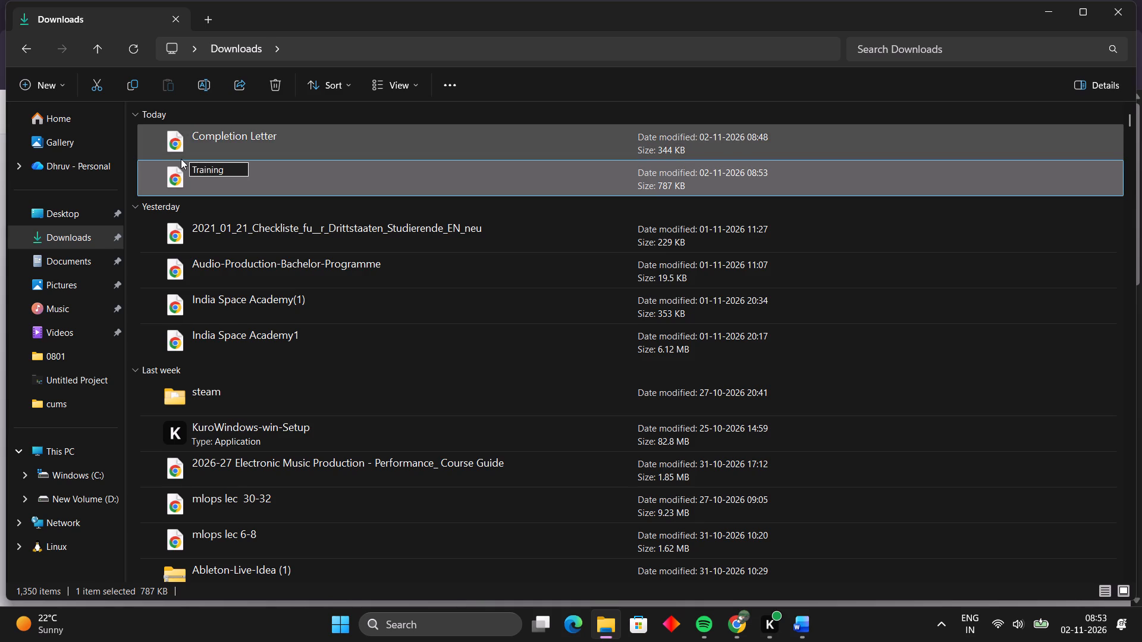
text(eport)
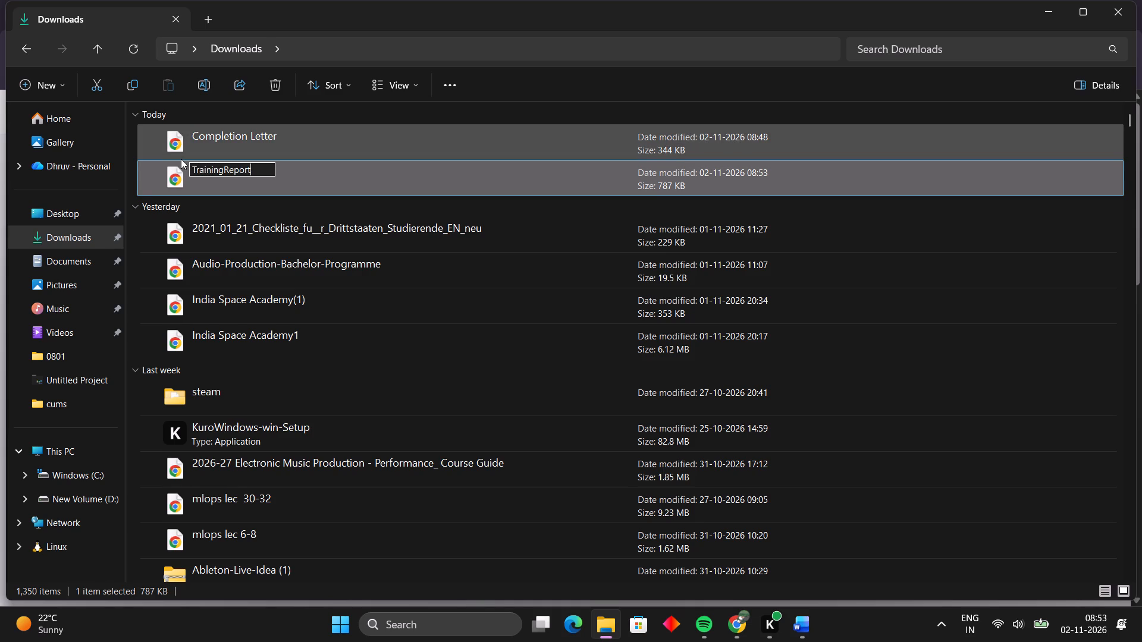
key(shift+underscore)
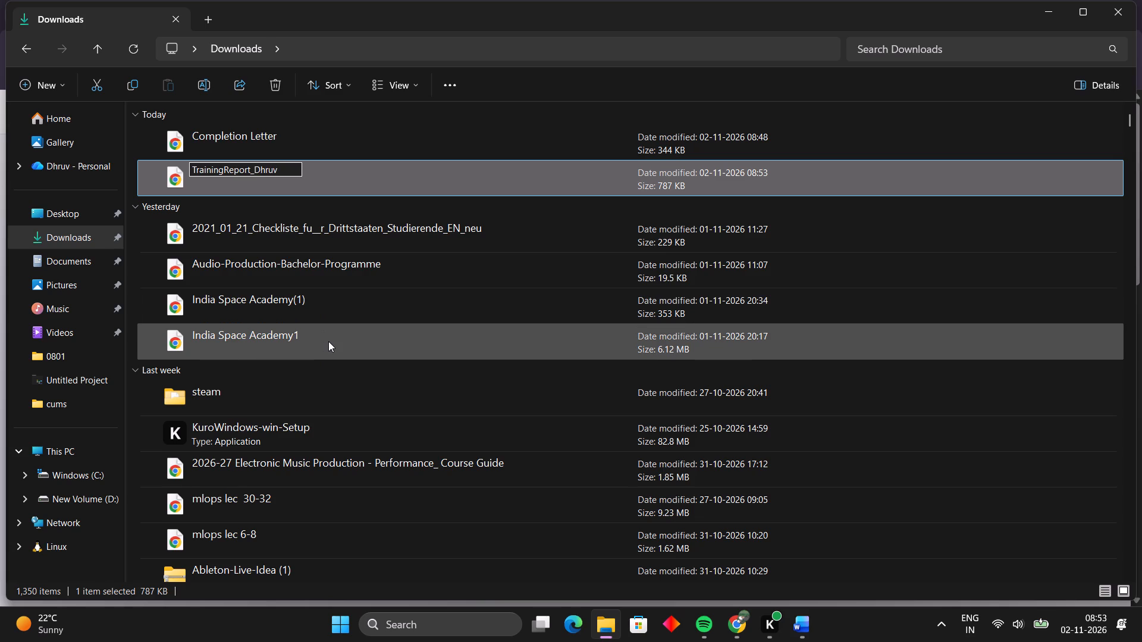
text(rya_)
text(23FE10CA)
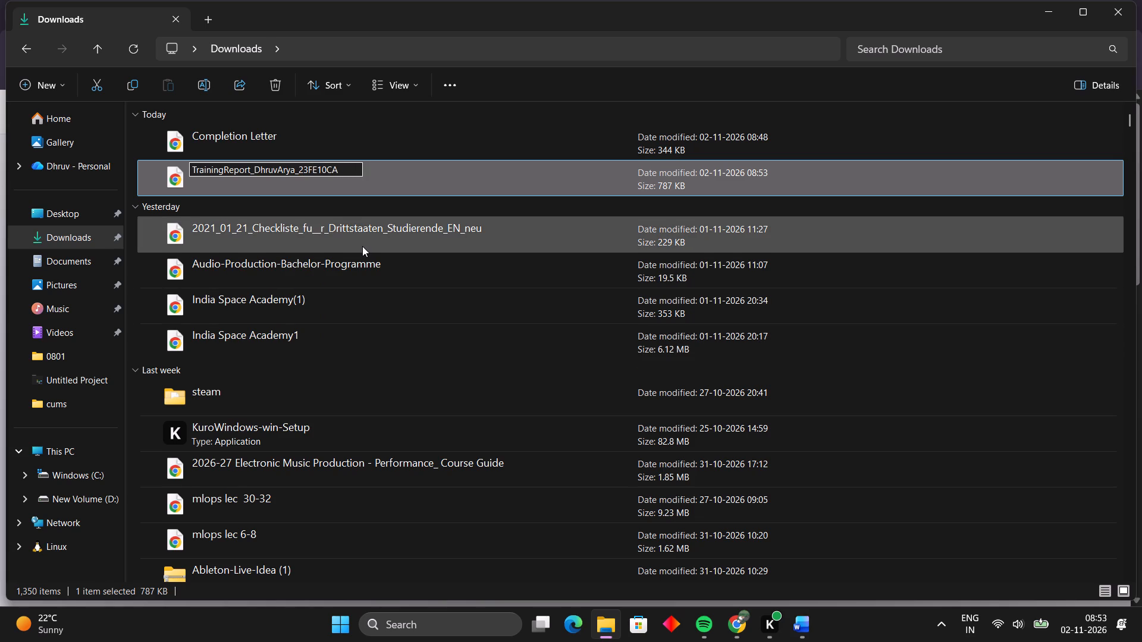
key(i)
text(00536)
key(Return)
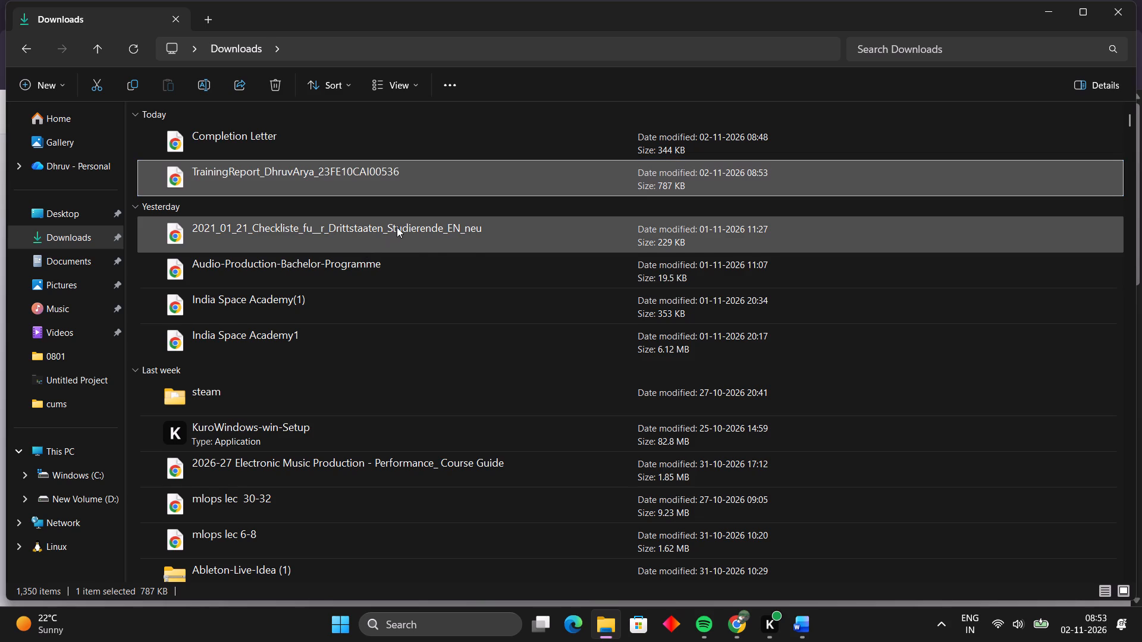
Open the renamed training report PDF and check the order of the cover page, completion letter and abstract.
double_click(338, 175)
scroll(537, 362, down, 2)
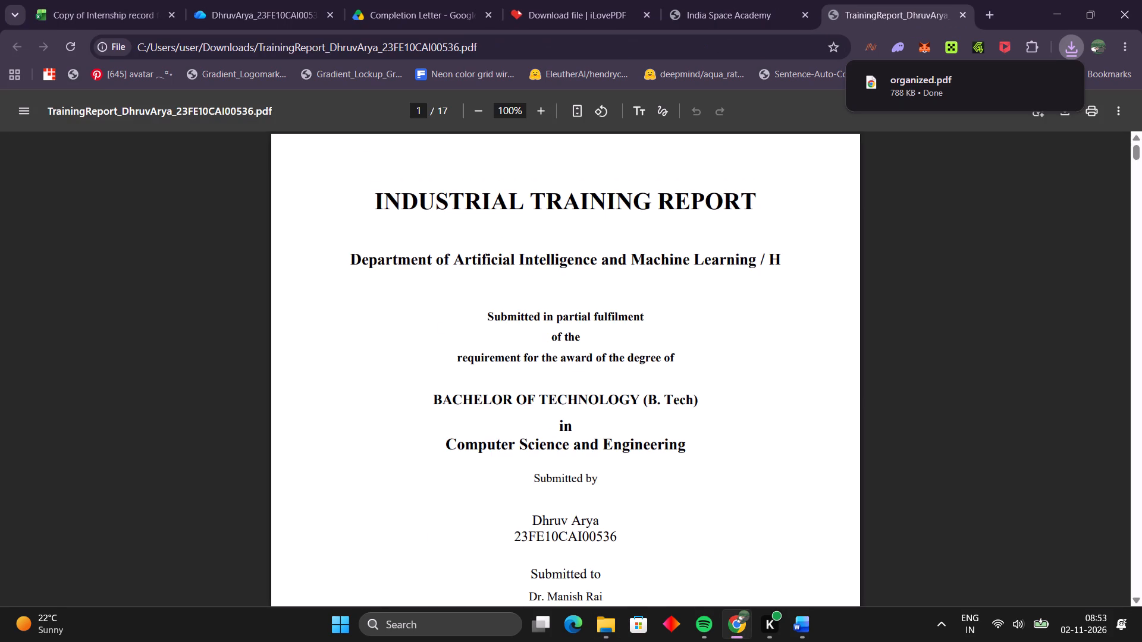
scroll(537, 362, down, 20)
scroll(537, 363, up, 3)
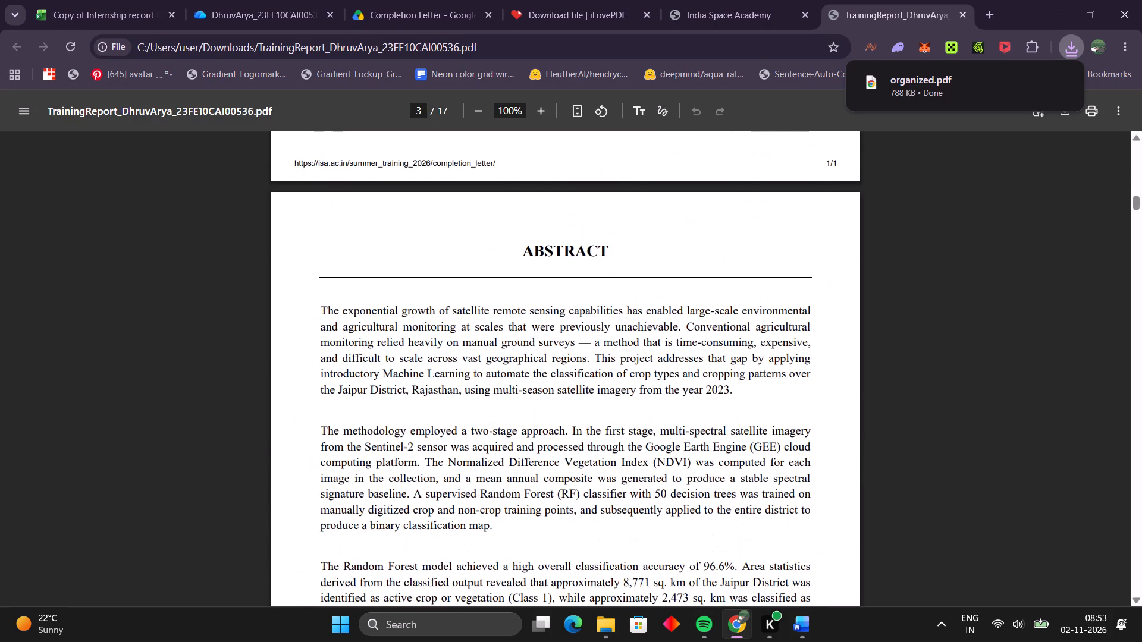
scroll(537, 363, up, 7)
scroll(537, 363, down, 4)
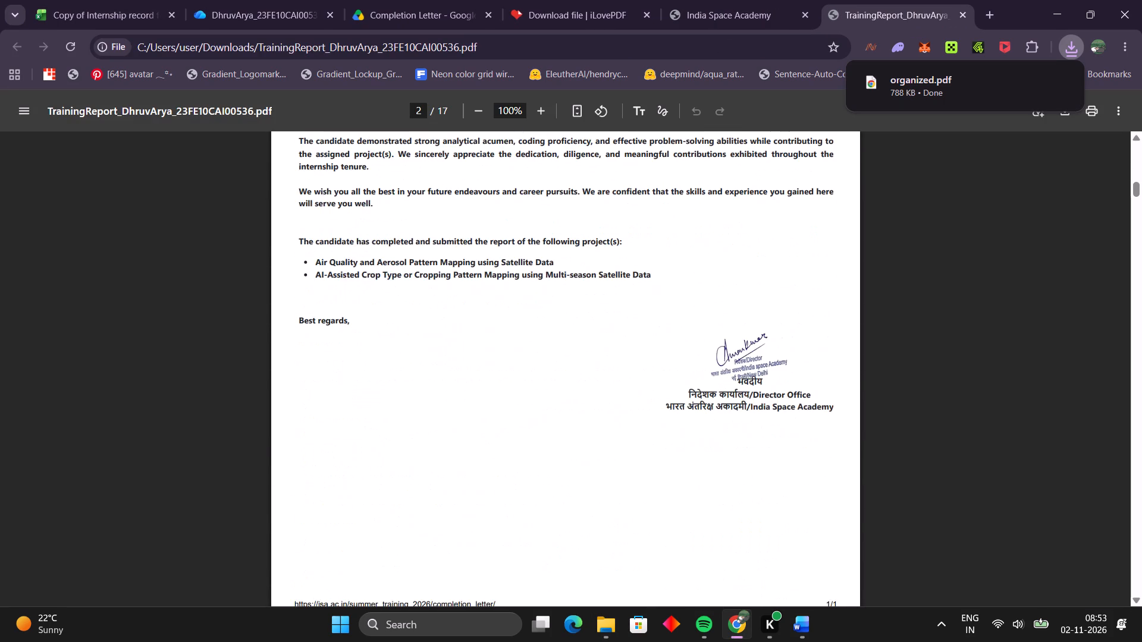
scroll(537, 363, down, 4)
scroll(537, 363, up, 9)
scroll(537, 366, down, 15)
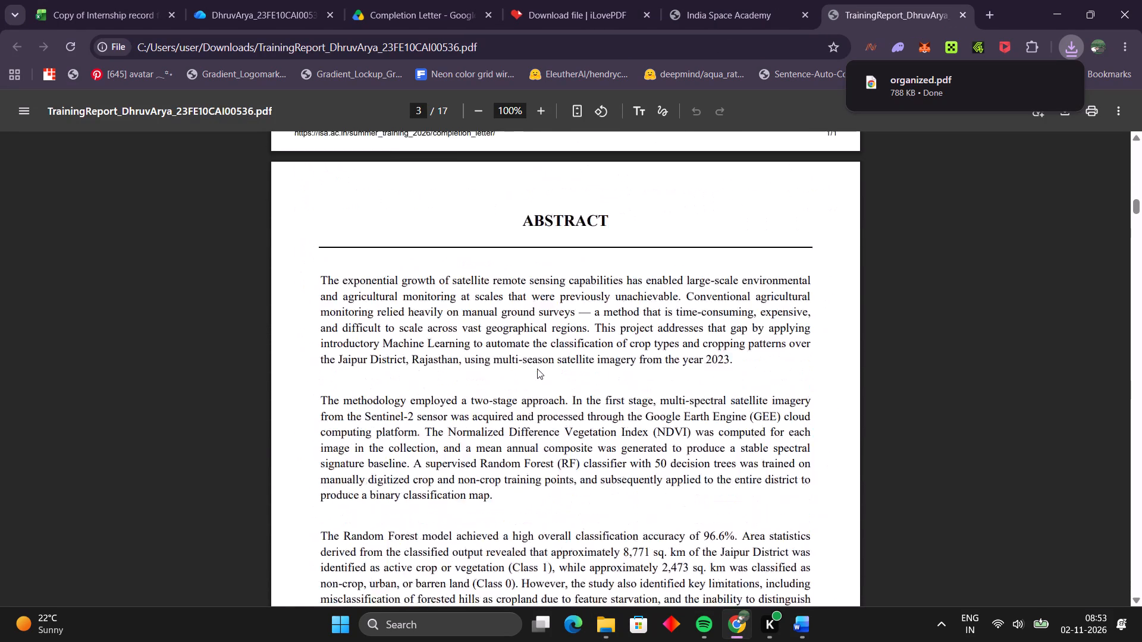
scroll(537, 369, up, 5)
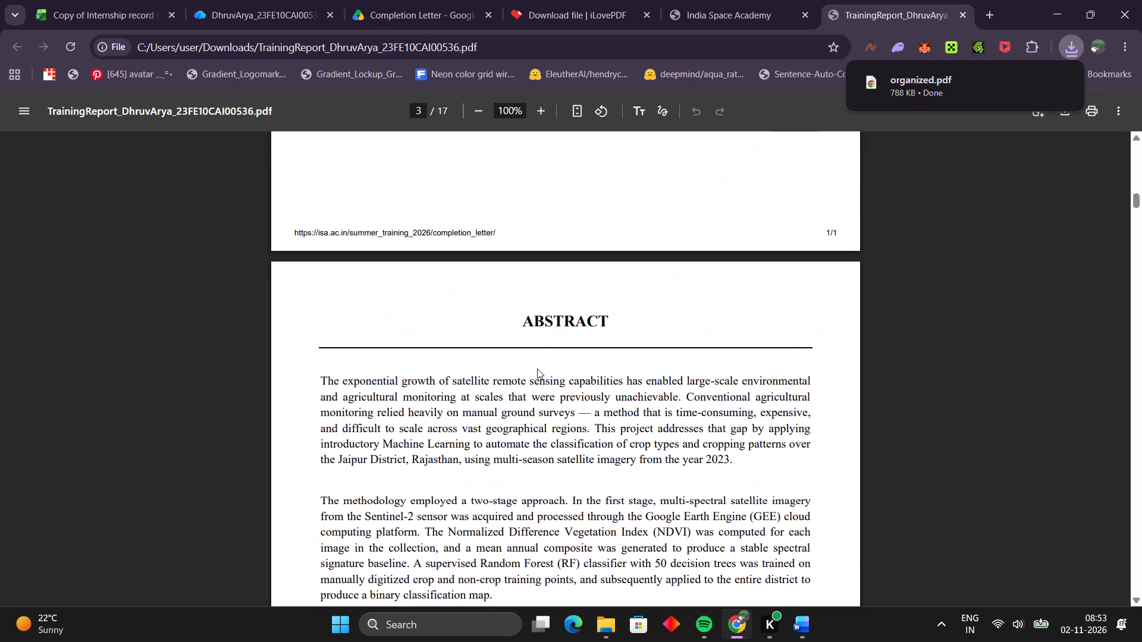
scroll(537, 369, up, 7)
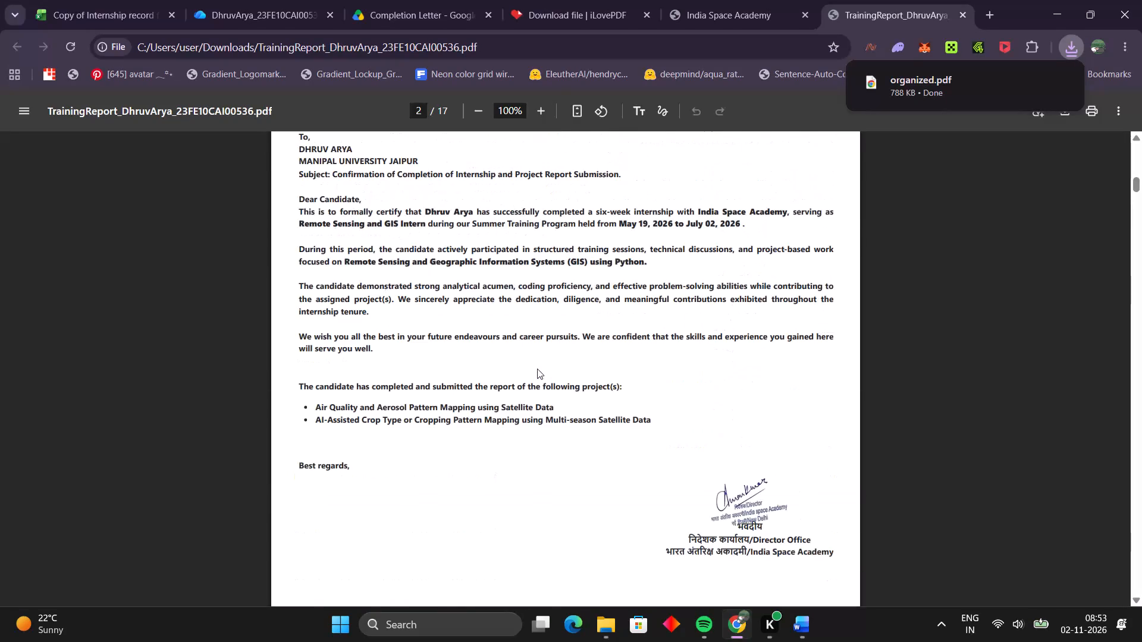
scroll(697, 380, up, 3)
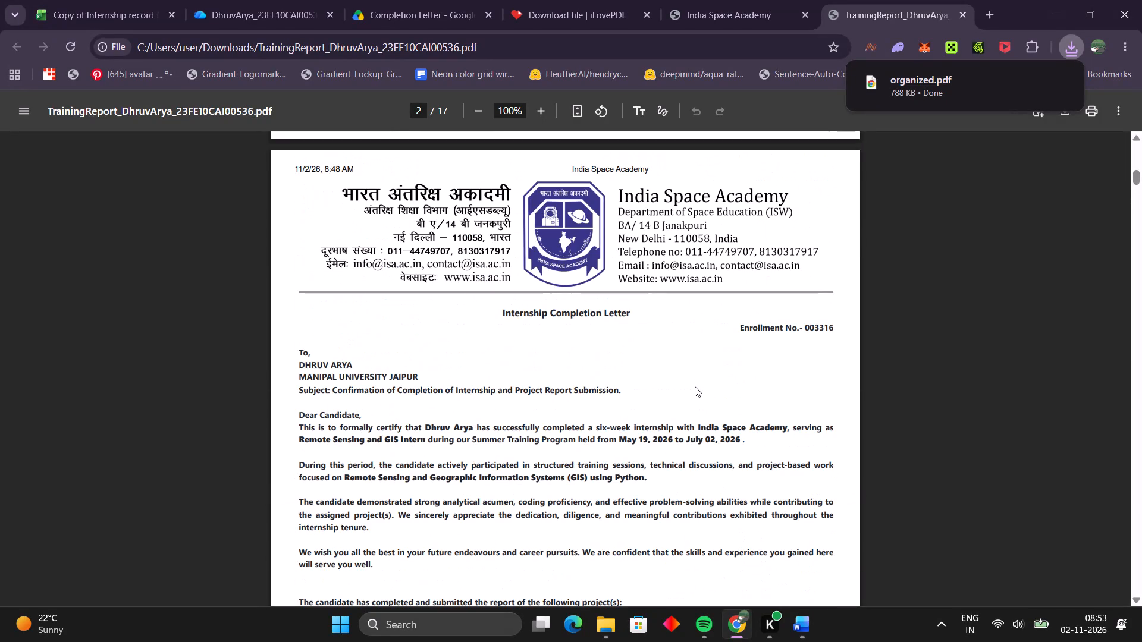
click(700, 380)
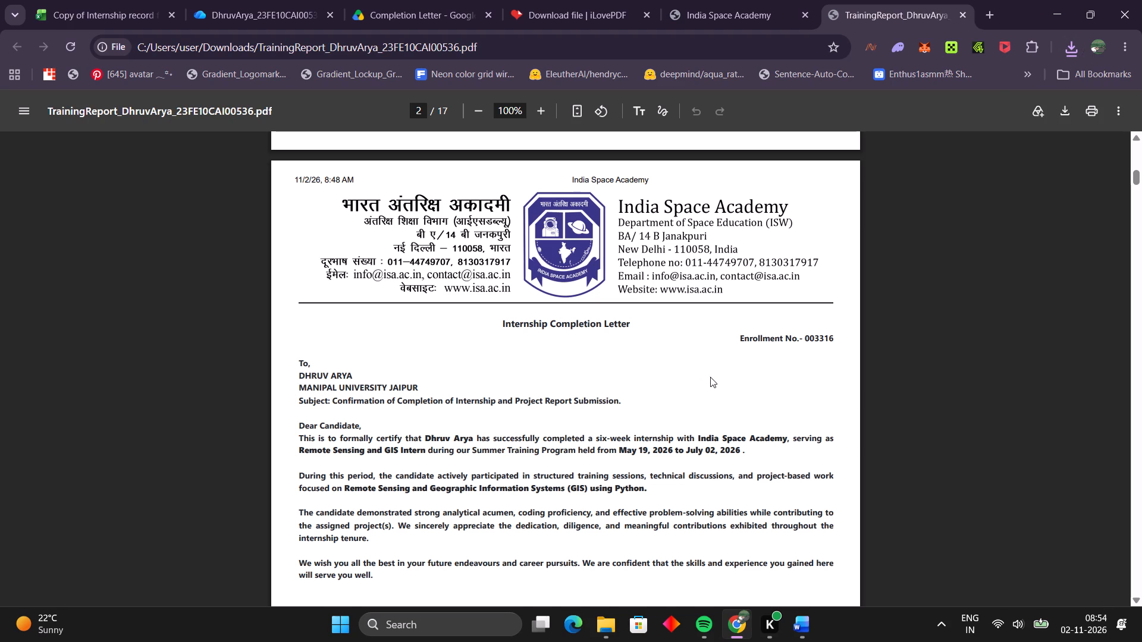
Open the India Space Academy internship certificate download page in a new browser tab.
click(984, 19)
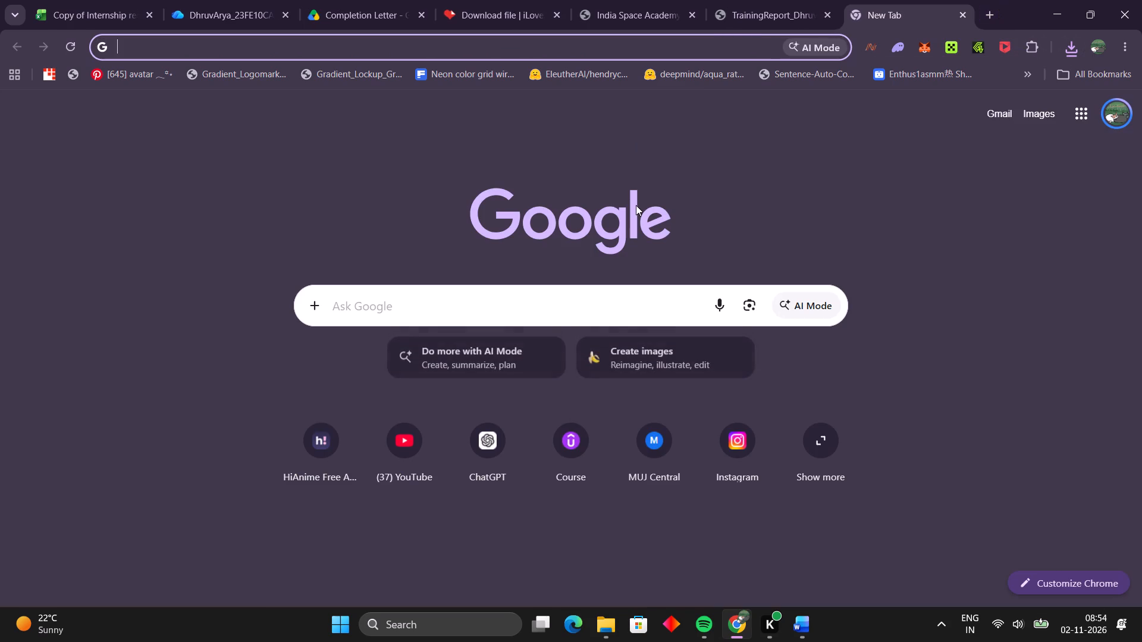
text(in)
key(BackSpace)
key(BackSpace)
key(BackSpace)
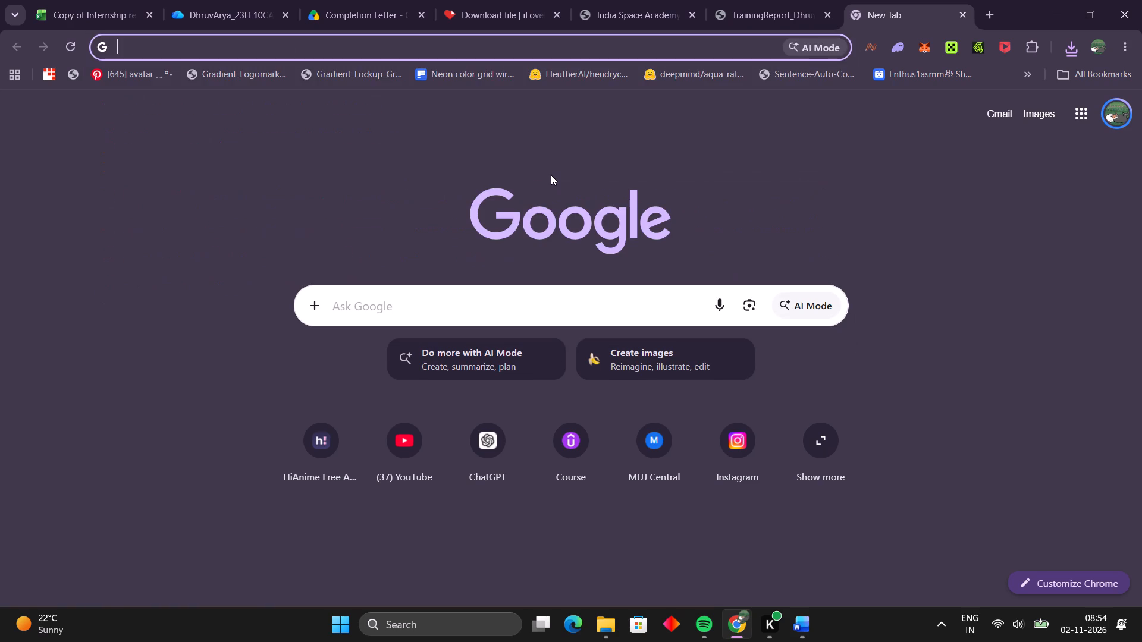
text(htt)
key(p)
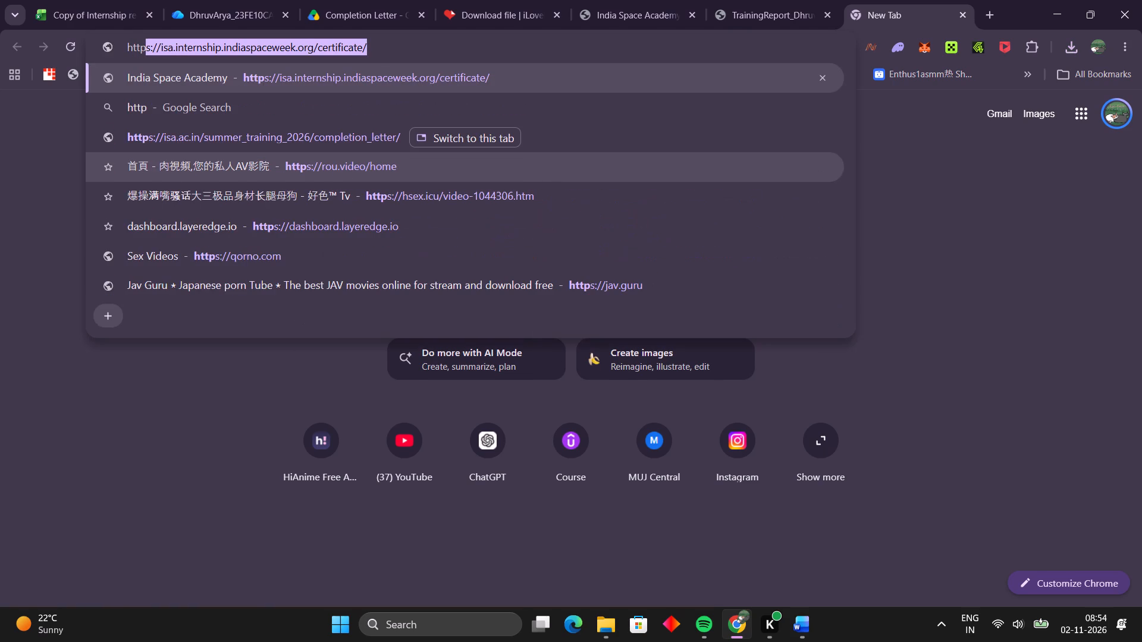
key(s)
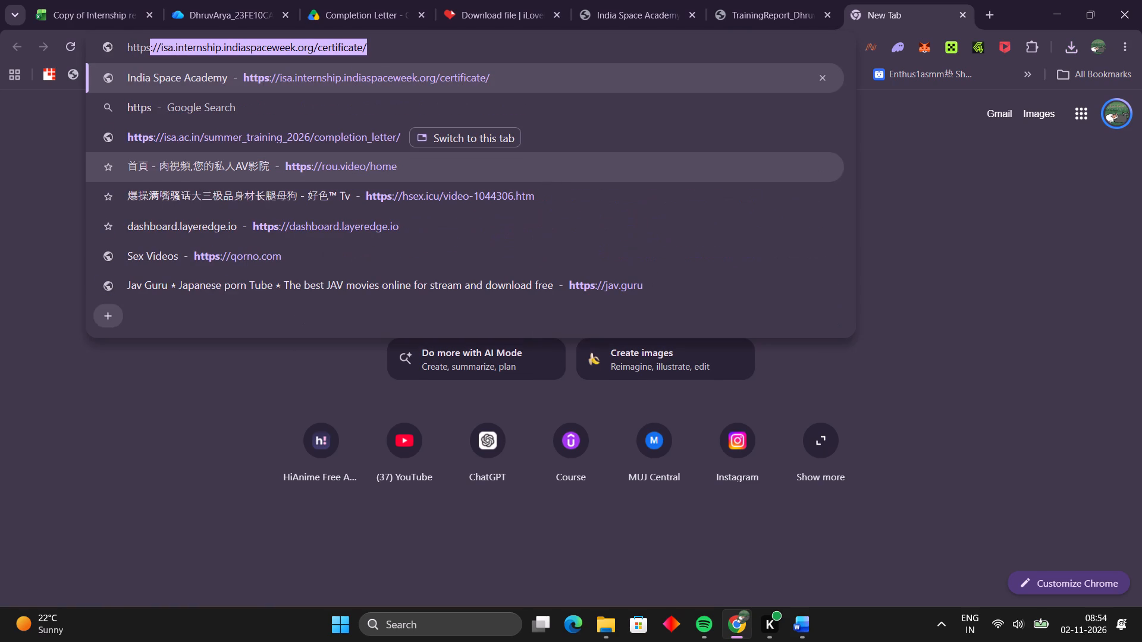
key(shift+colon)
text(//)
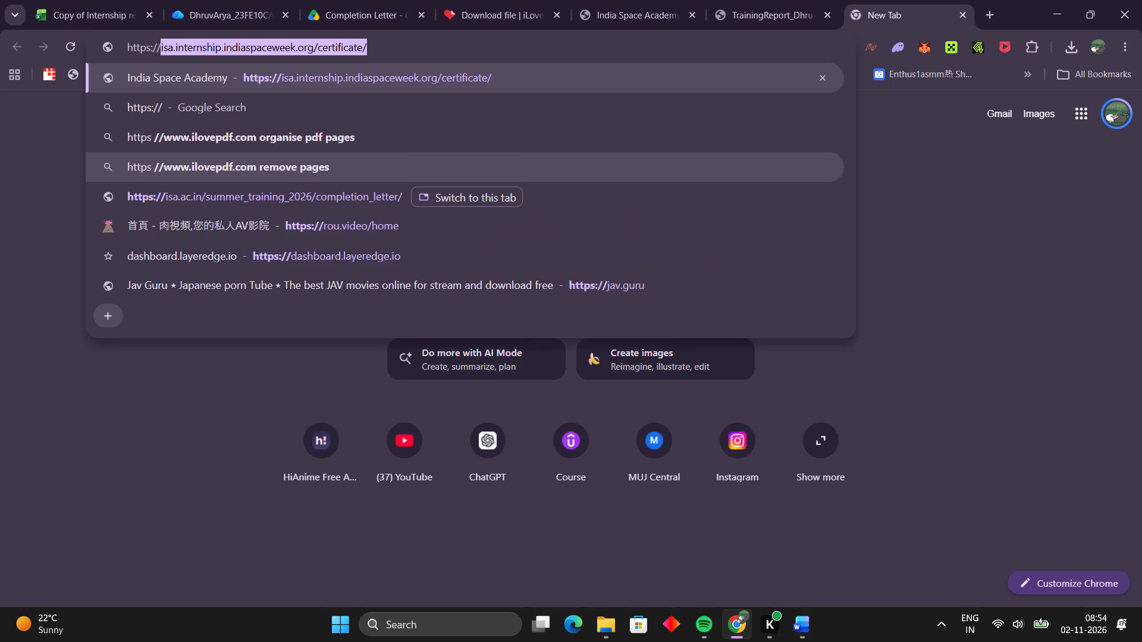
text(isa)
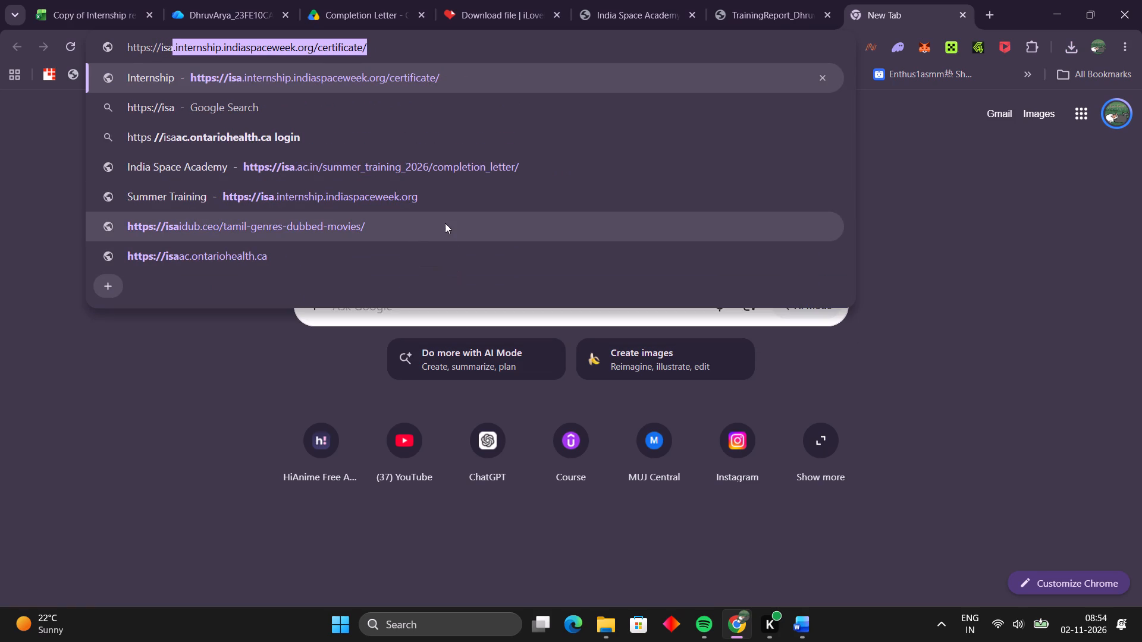
click(448, 84)
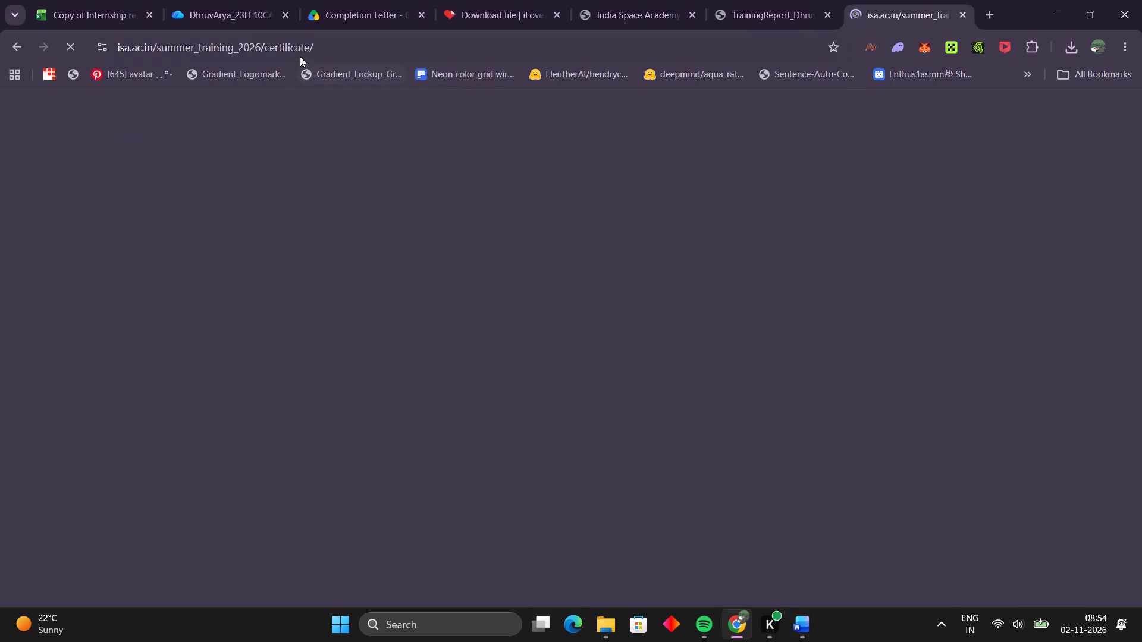
Try to open the enrollment letter page by changing the address to isa.ac.in/summer_training_2026/enrollment_letter/.
click(309, 49)
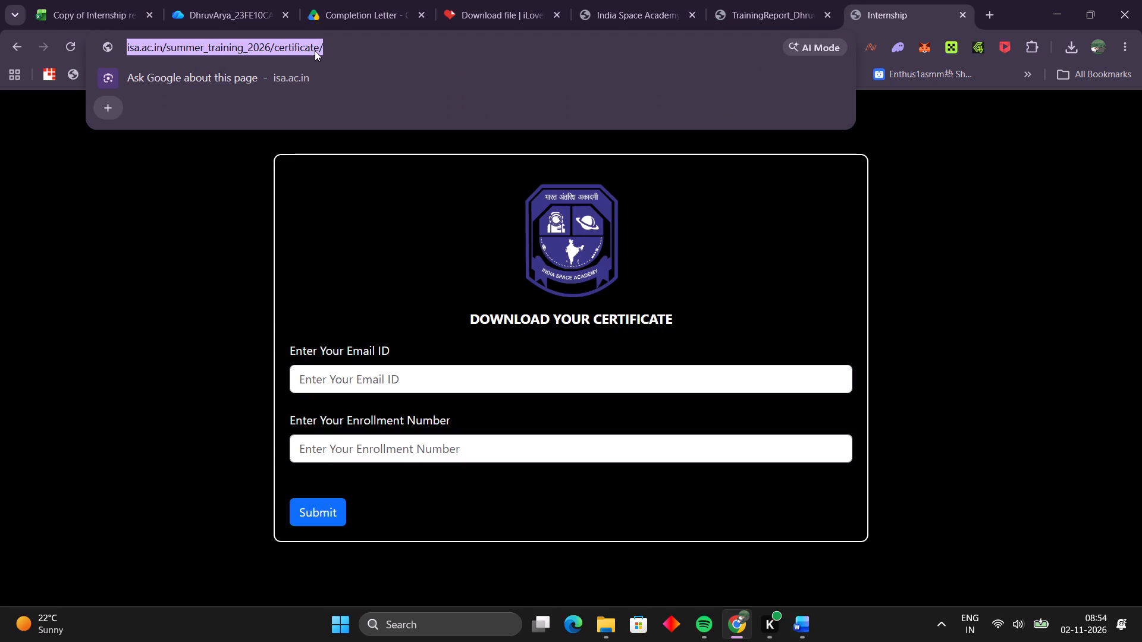
click(315, 51)
click(351, 50)
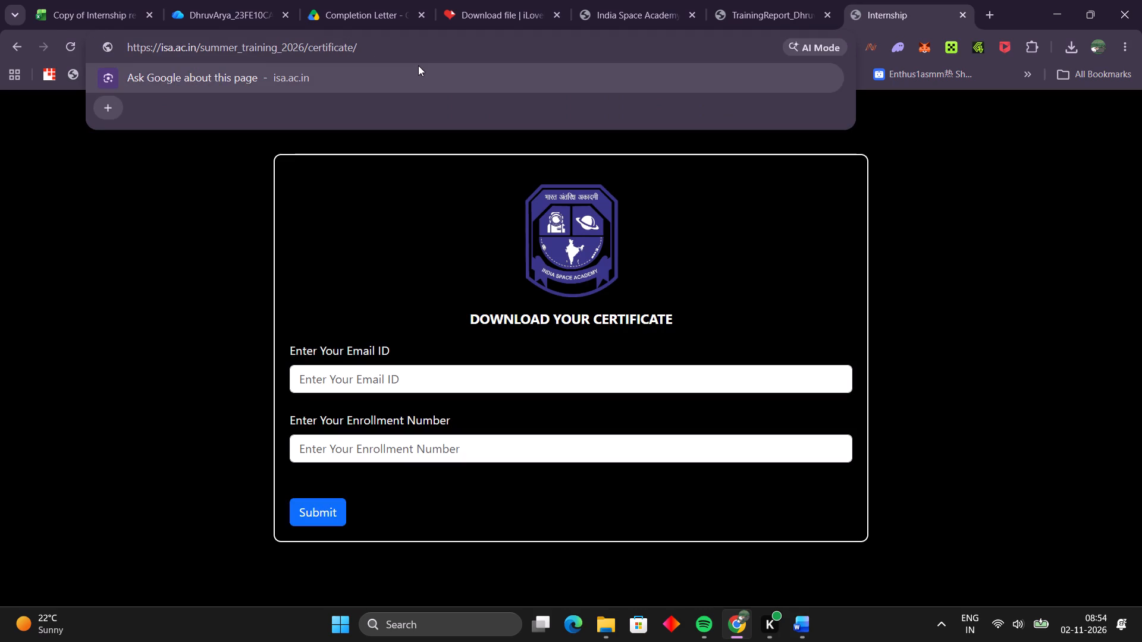
key(BackSpace)
key(BackSpace)
key(BackSpace)
key(BackSpace)
key(BackSpace)
key(BackSpace)
key(BackSpace)
key(BackSpace)
key(BackSpace)
key(BackSpace)
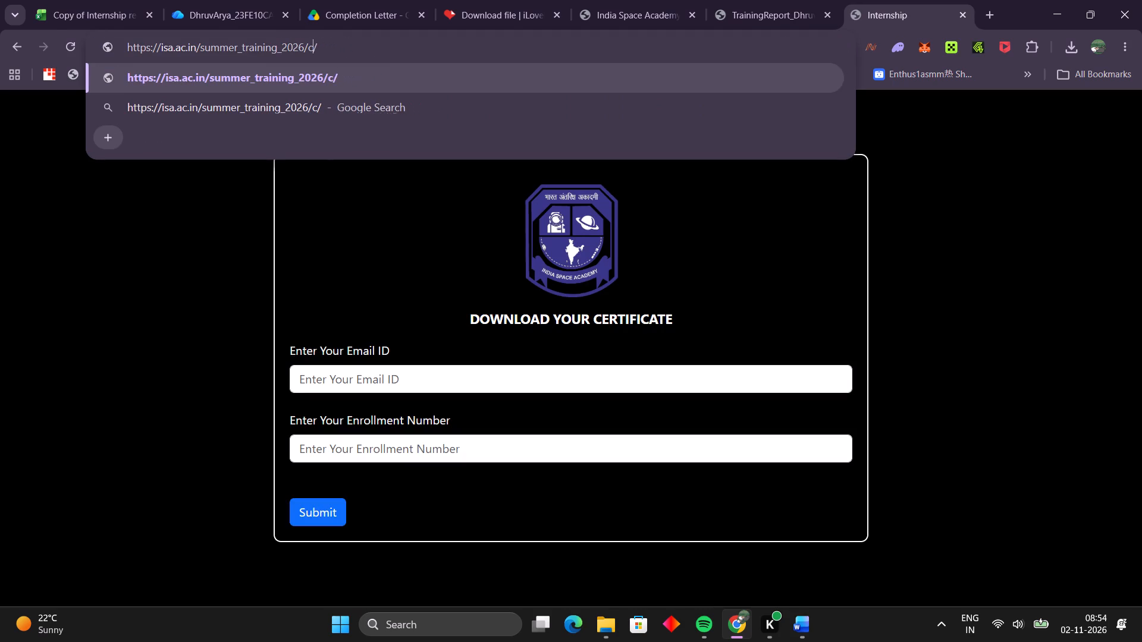
key(BackSpace)
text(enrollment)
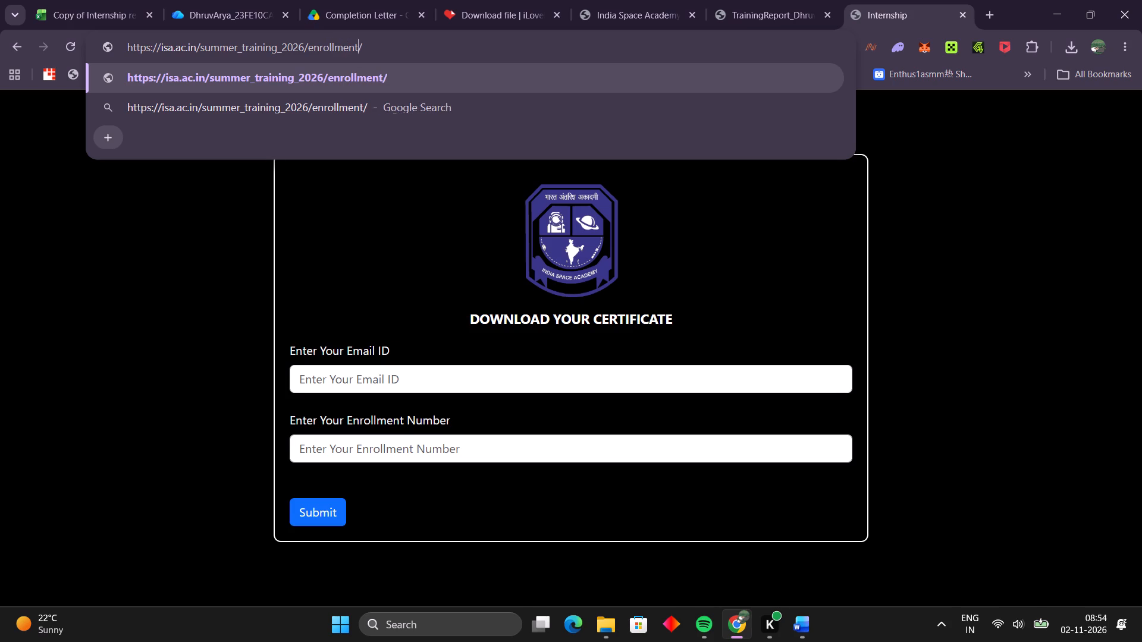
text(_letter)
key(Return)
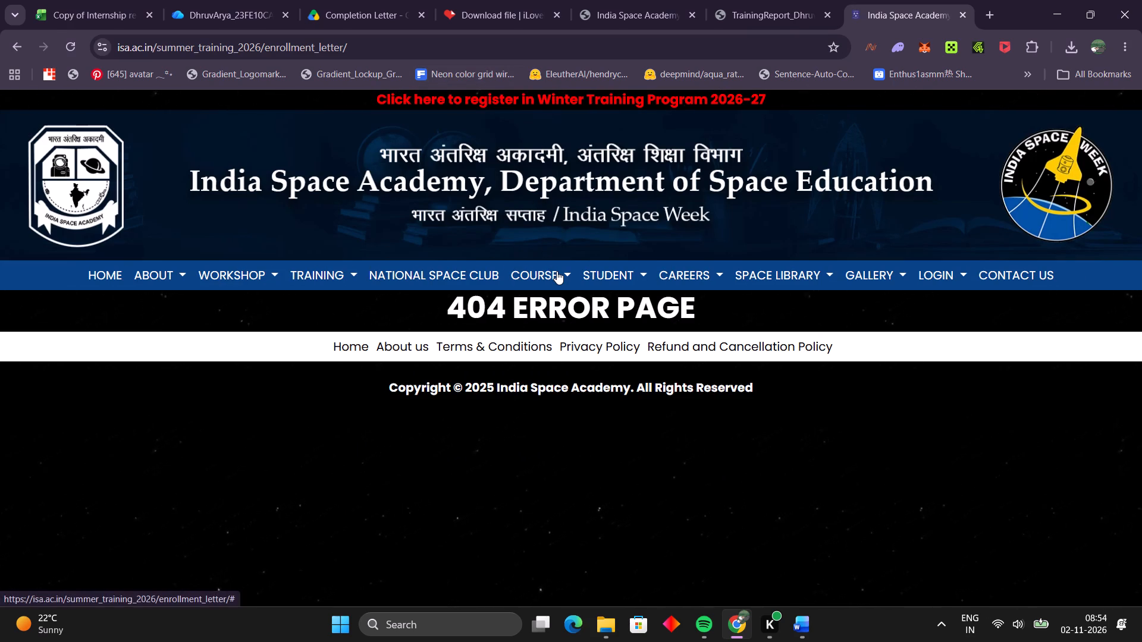
scroll(557, 271, down, 3)
scroll(557, 271, up, 4)
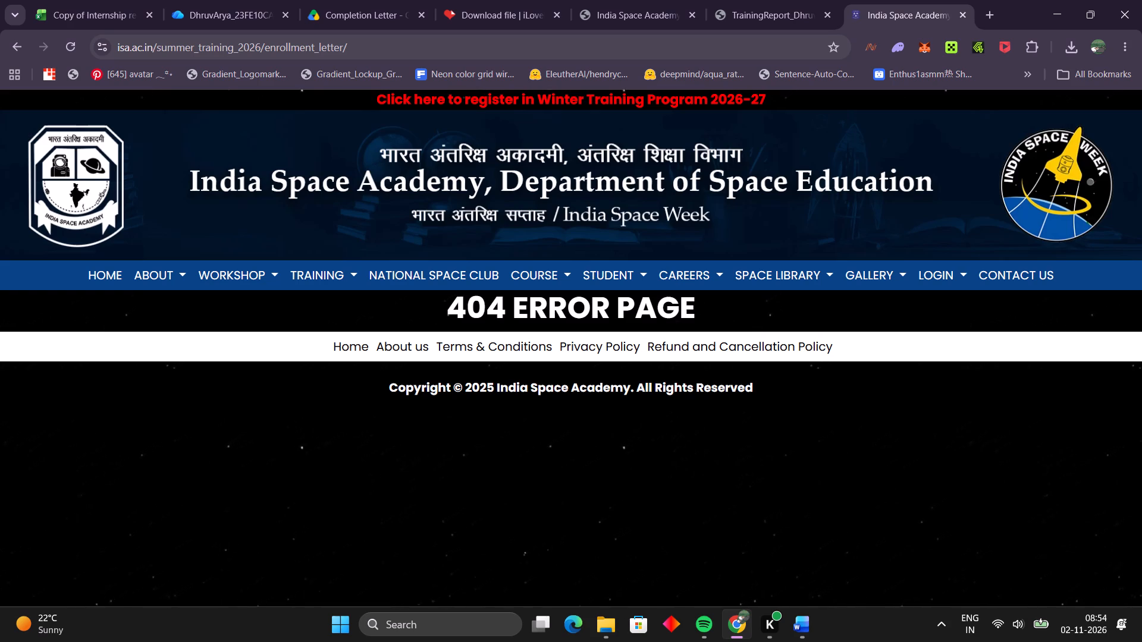
Go to the Winter Training Program 2026-27 page and open its enrolment letter download form.
click(519, 100)
scroll(494, 226, down, 7)
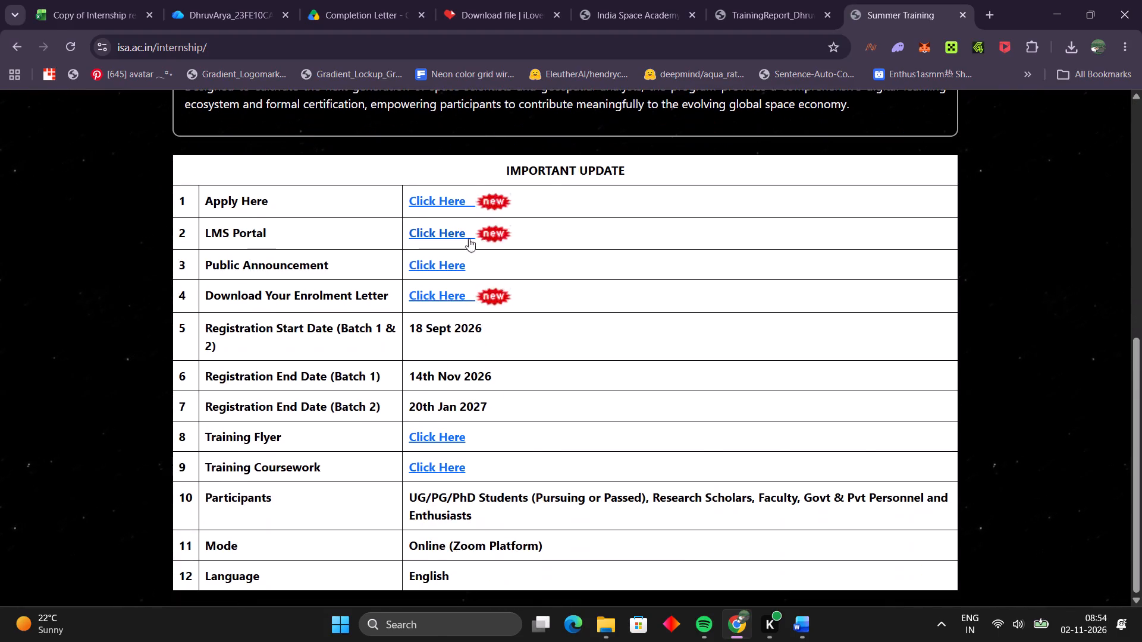
click(427, 295)
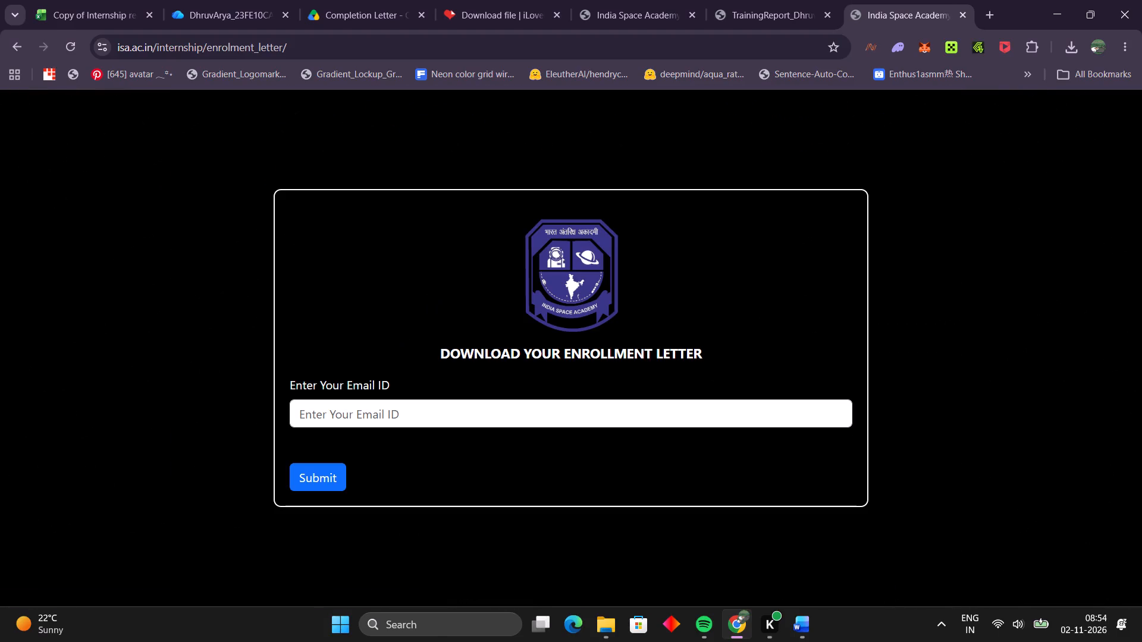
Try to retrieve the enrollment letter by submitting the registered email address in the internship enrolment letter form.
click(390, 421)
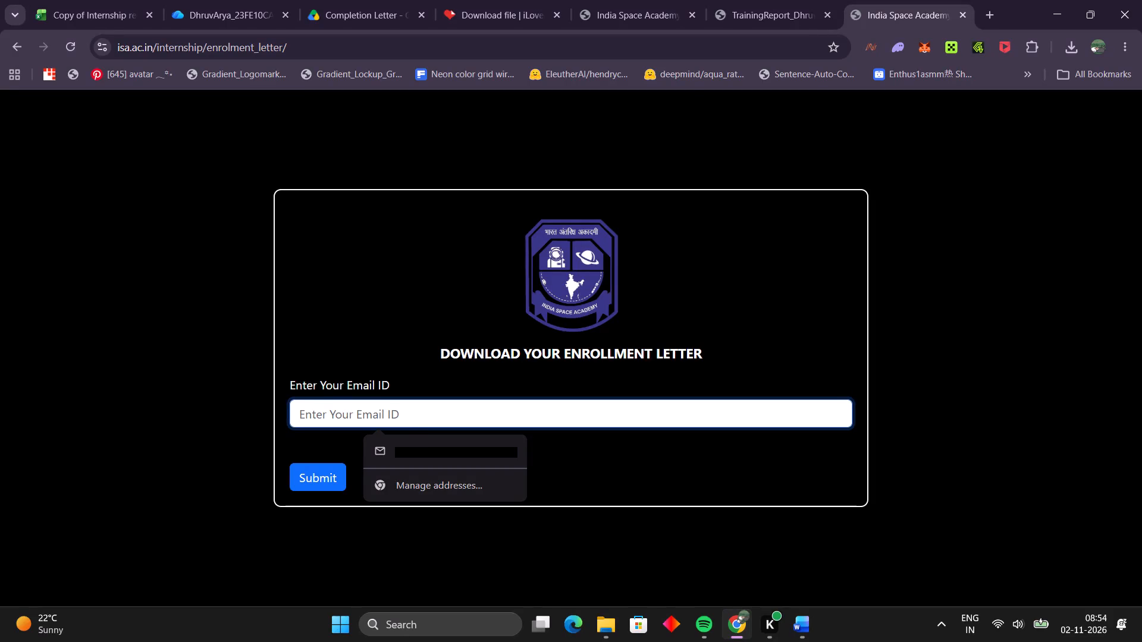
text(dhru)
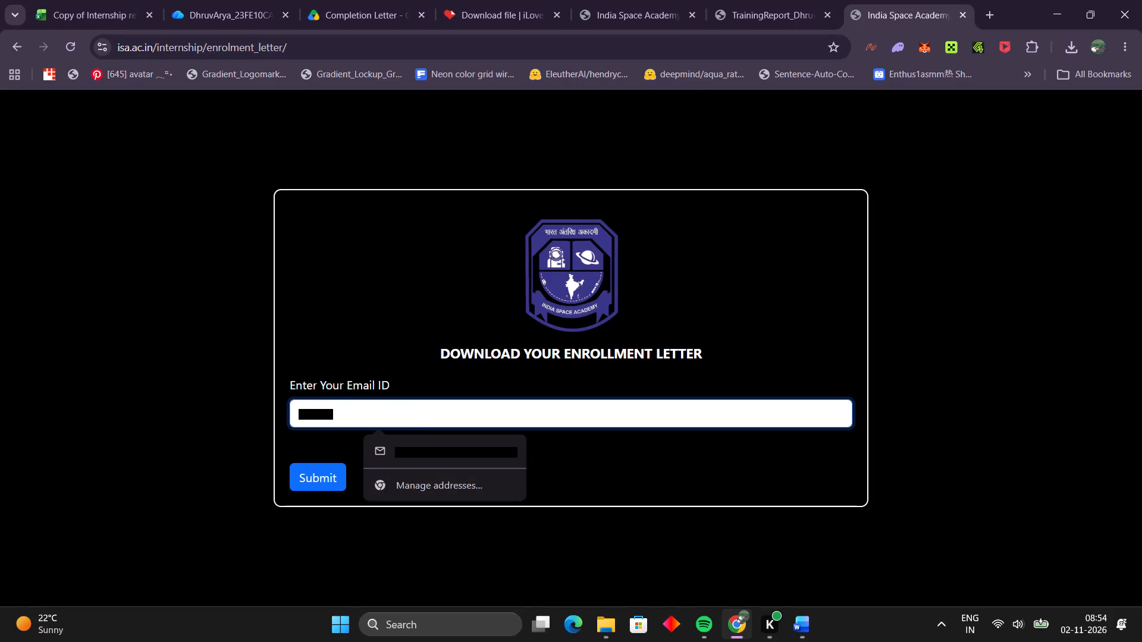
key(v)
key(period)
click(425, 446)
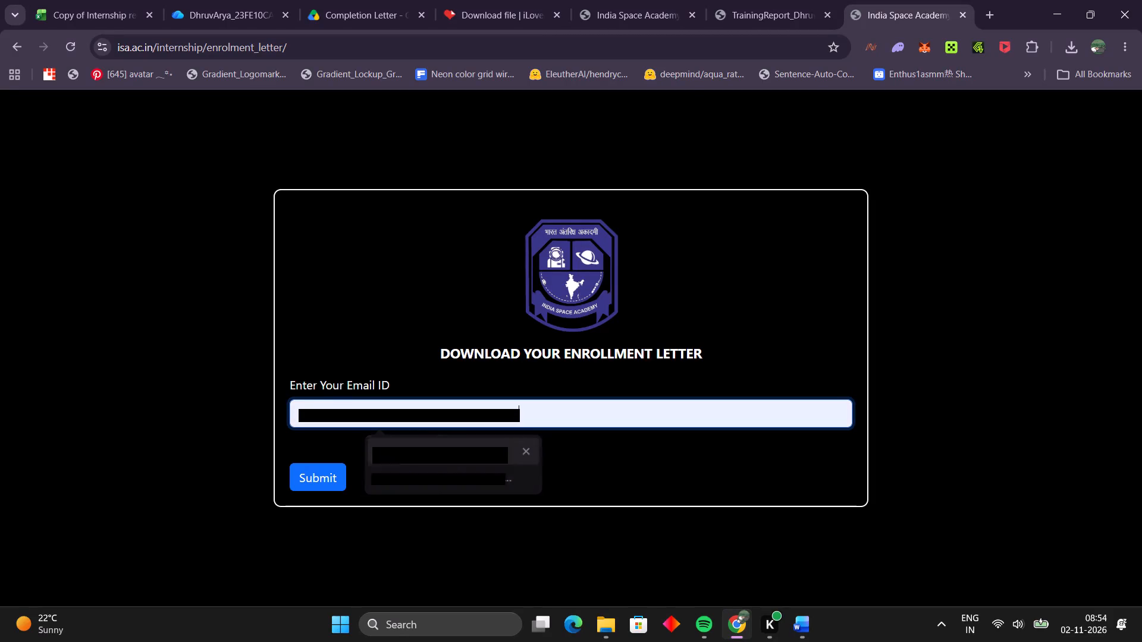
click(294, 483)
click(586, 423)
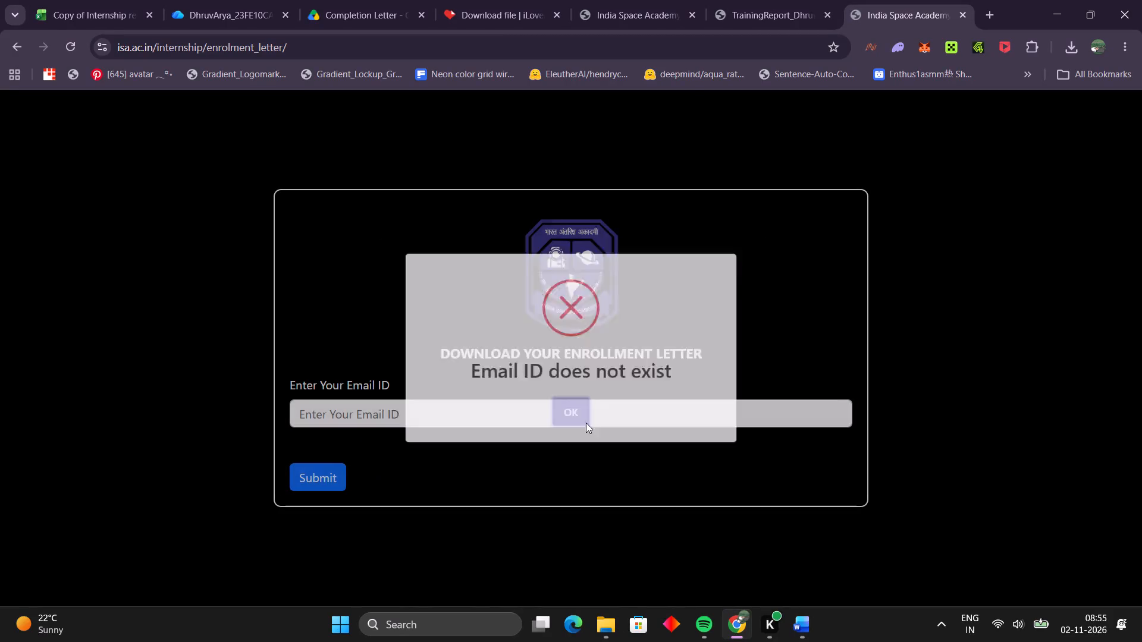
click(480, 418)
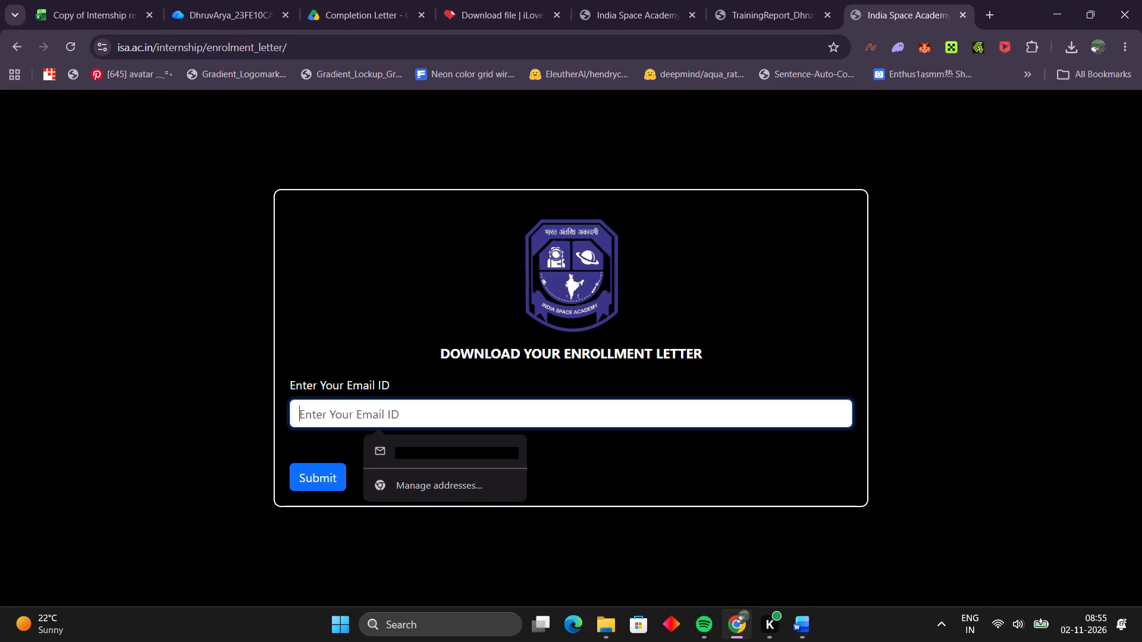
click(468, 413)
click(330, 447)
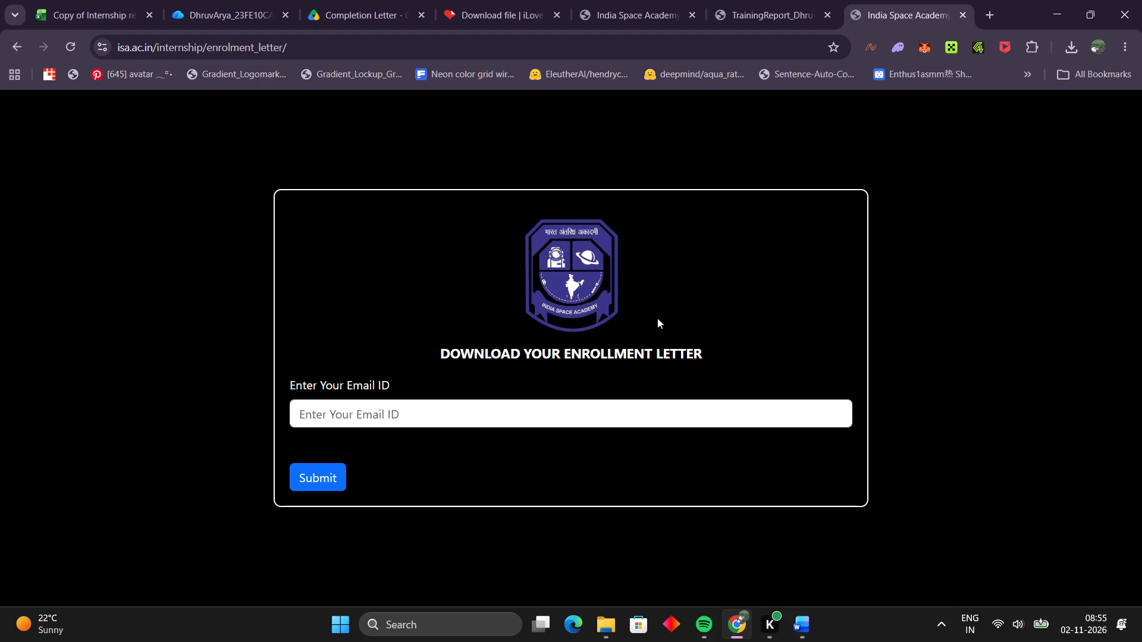
Check the completion letter in the training report, and open the enrolment letter form at isa.ac.in/summer_training_2026/enrolment_letter/.
click(774, 10)
scroll(702, 355, down, 1)
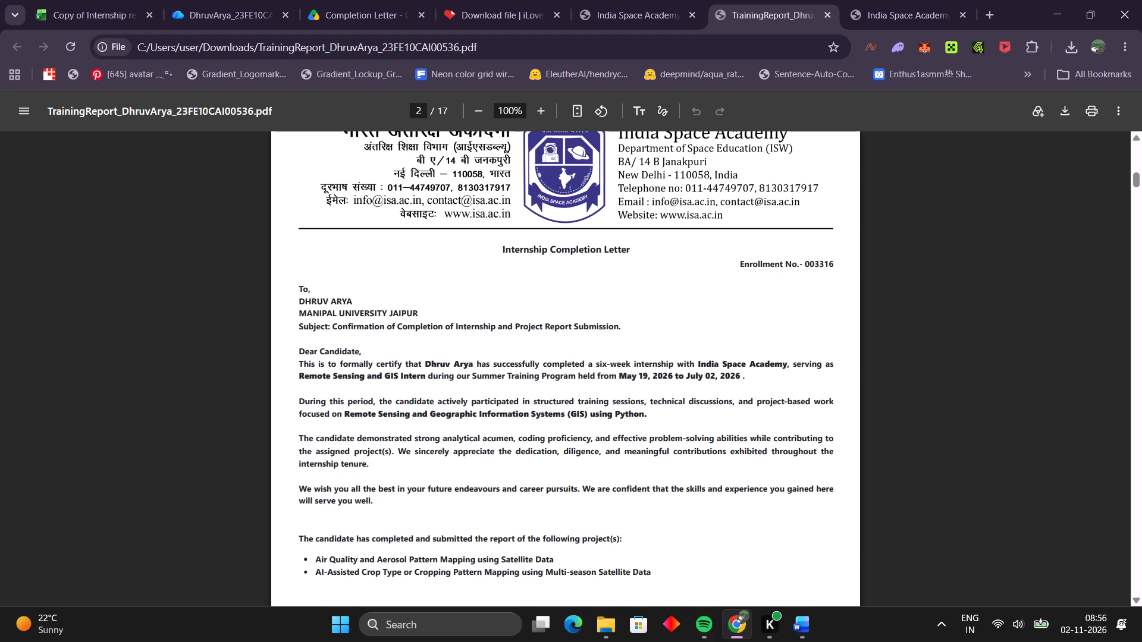
click(891, 8)
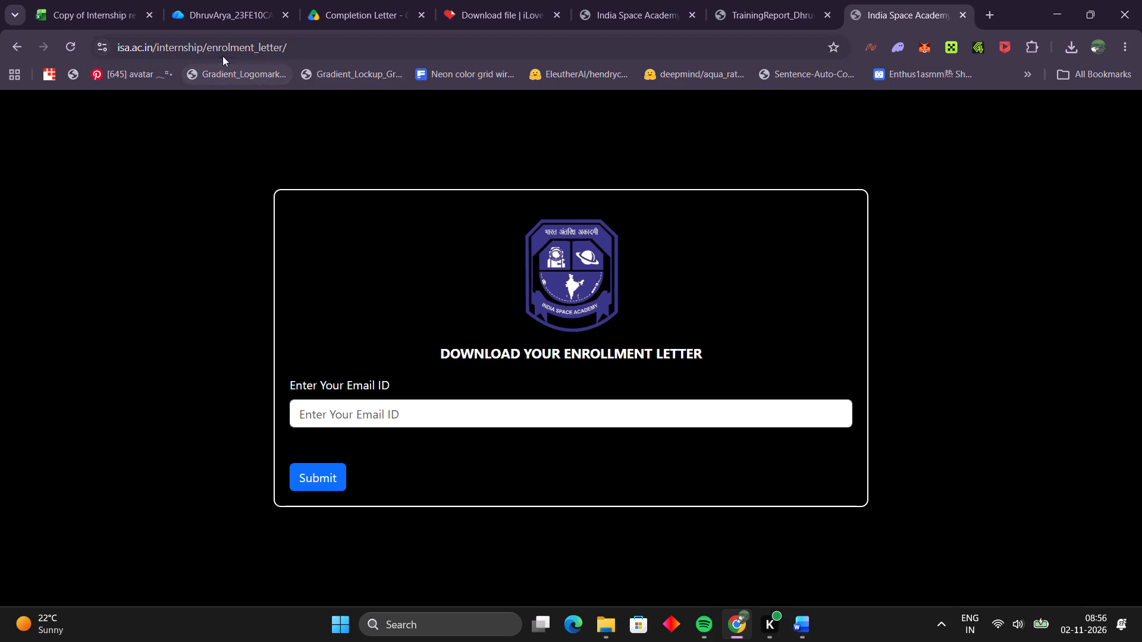
click(201, 49)
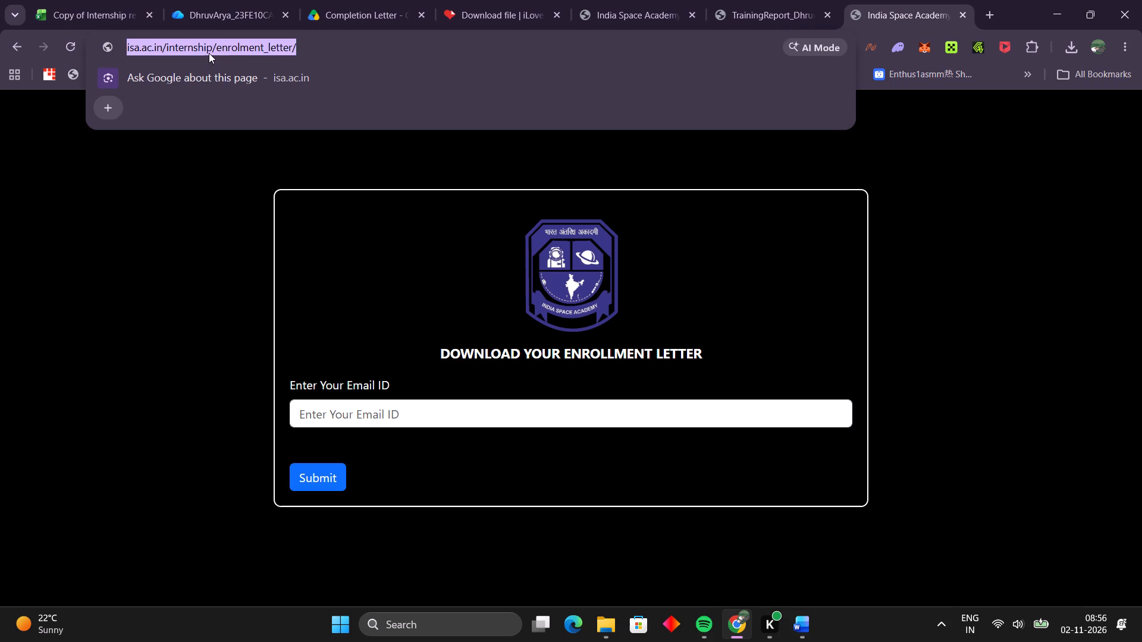
click(211, 48)
key(BackSpace)
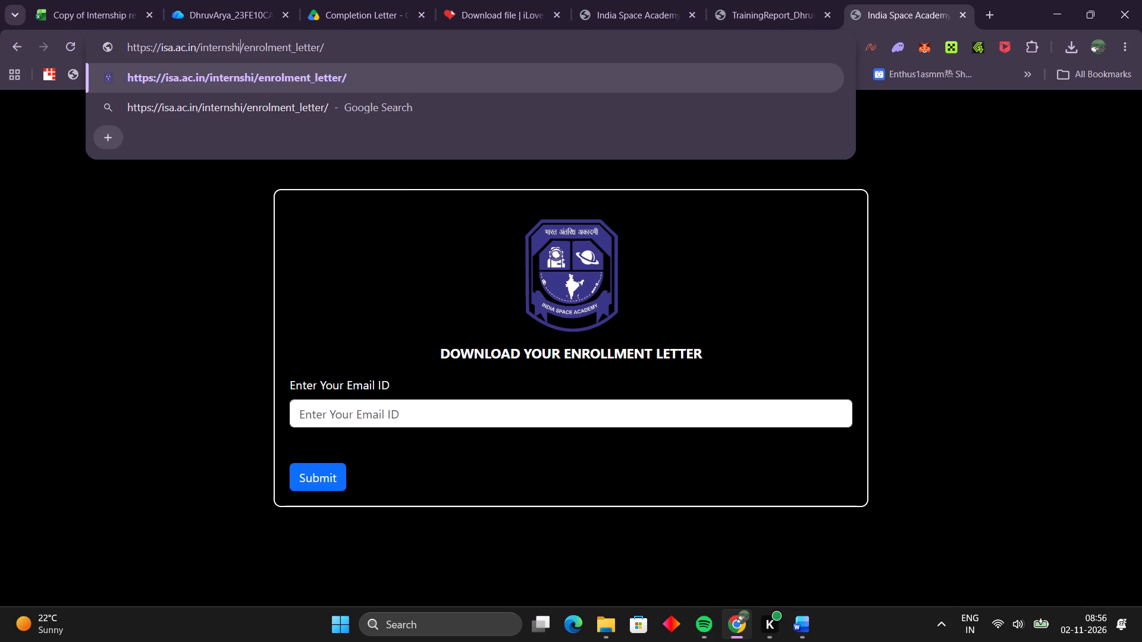
key(BackSpace)
key(BackSpace)
key(BackSpace)
key(BackSpace)
key(BackSpace)
key(BackSpace)
key(BackSpace)
key(BackSpace)
key(BackSpace)
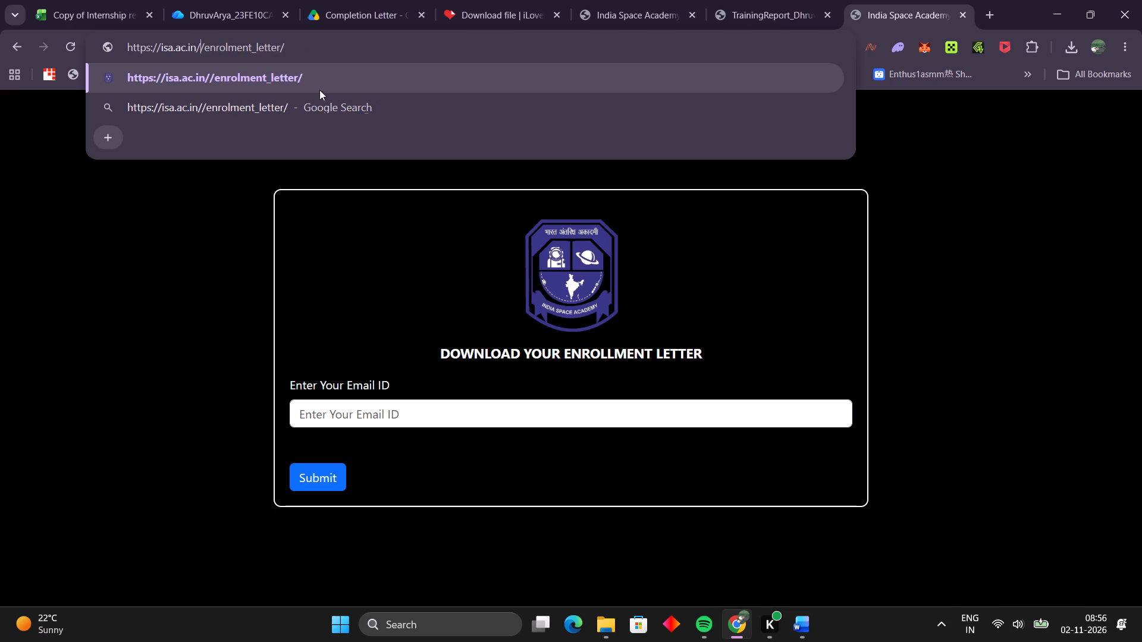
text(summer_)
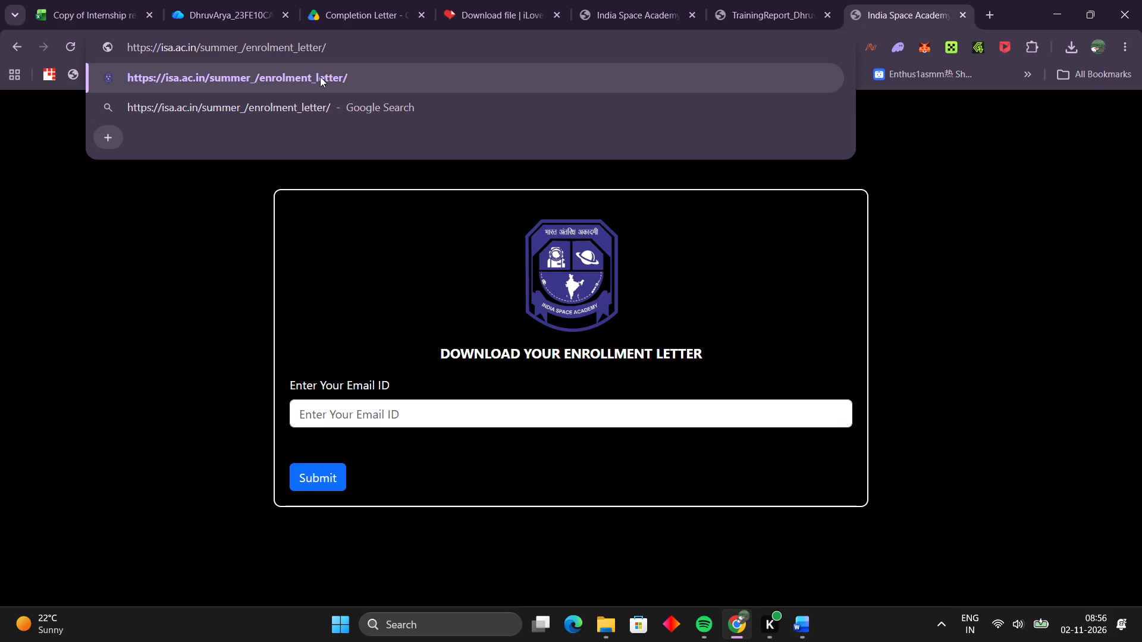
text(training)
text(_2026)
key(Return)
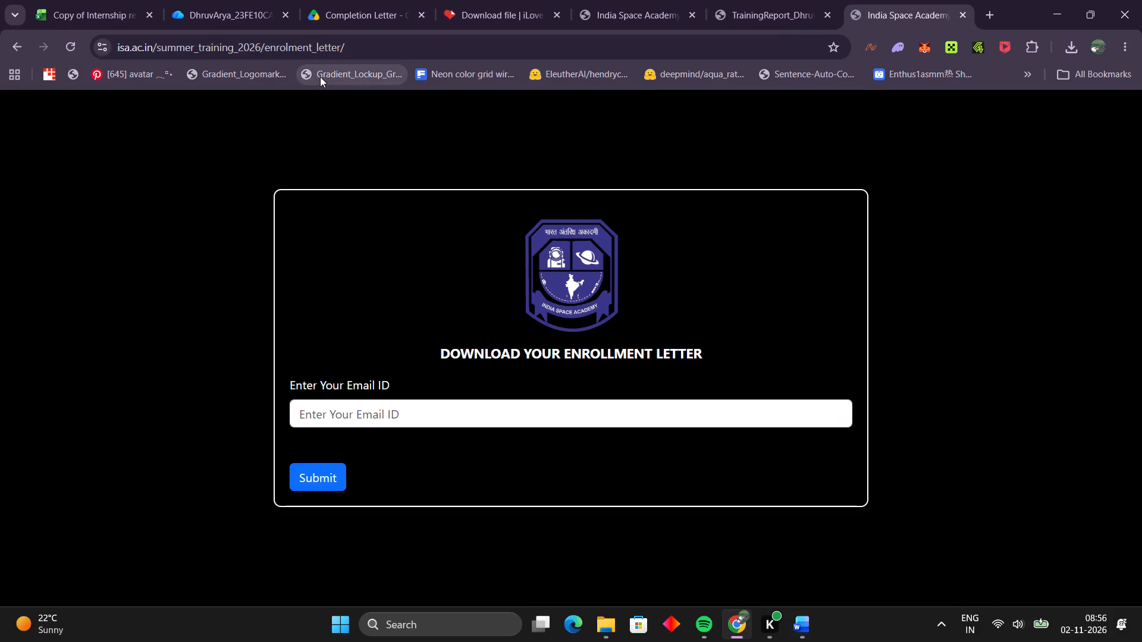
Submit the registered email address in the Summer Training 2026 form to open the enrollment letter.
click(379, 412)
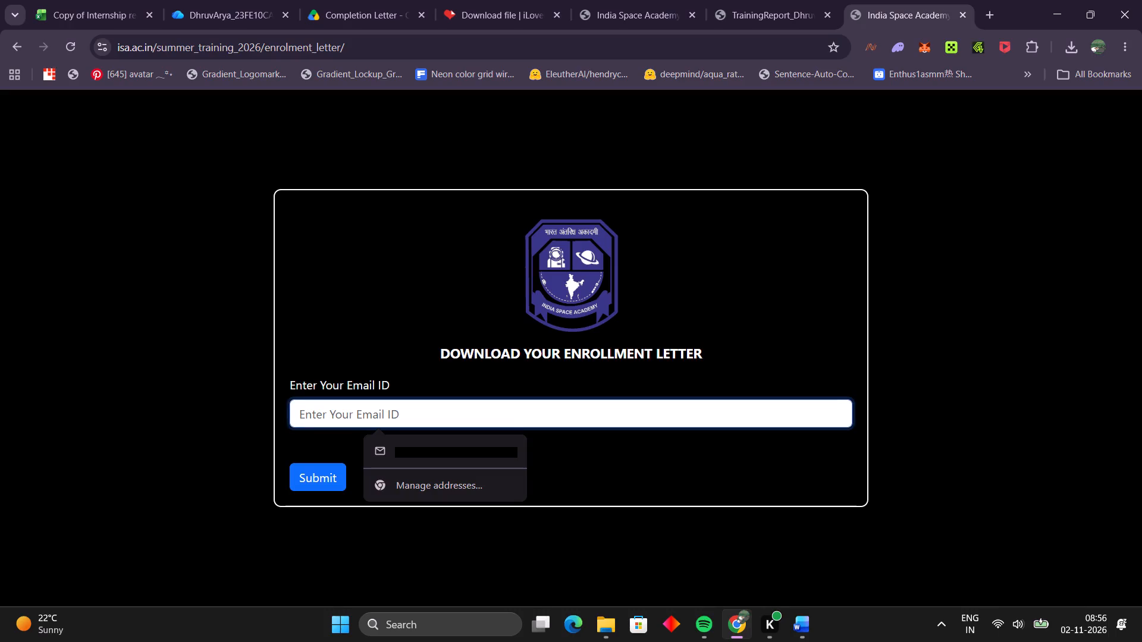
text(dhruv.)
click(445, 460)
click(341, 472)
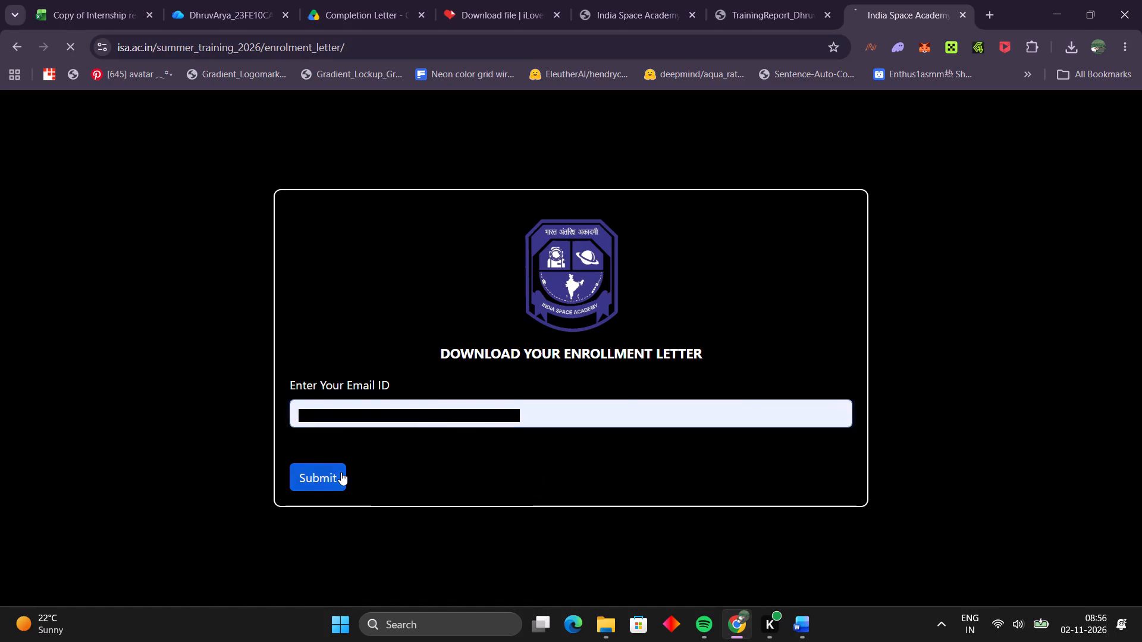
Save the displayed enrollment letter as a PDF named "enrollment letter" in the Downloads folder.
scroll(499, 408, down, 13)
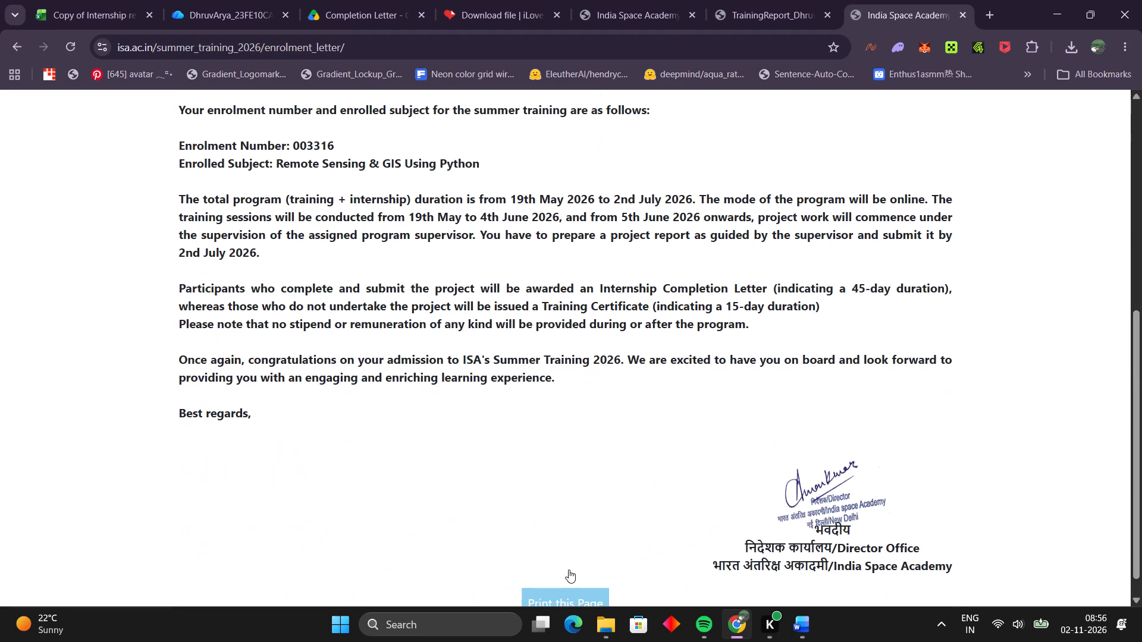
click(569, 571)
click(860, 536)
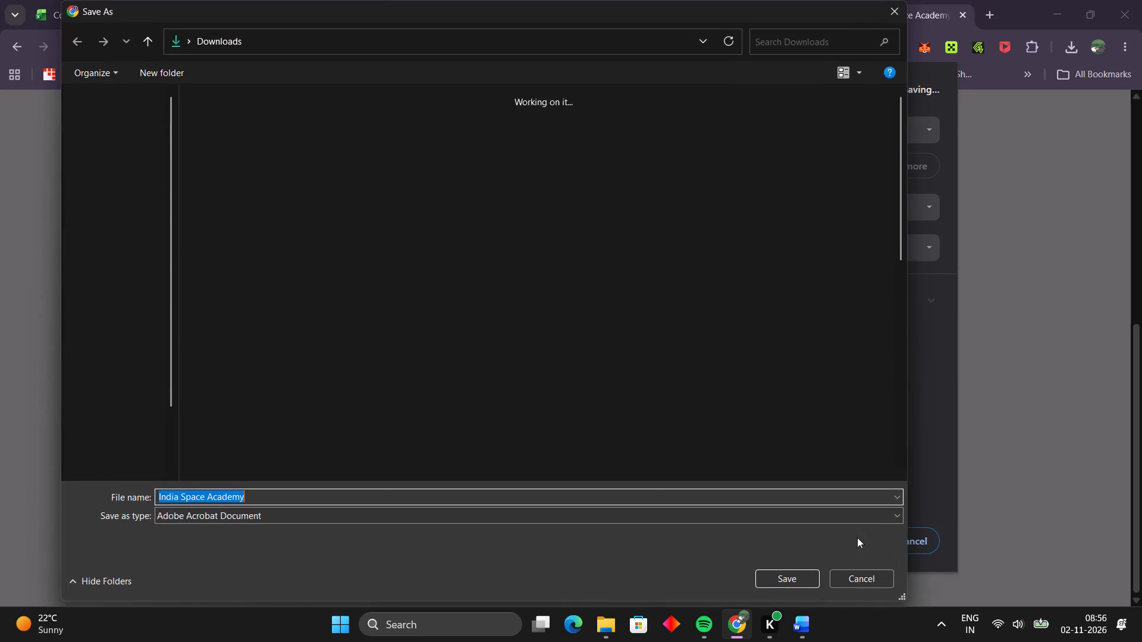
click(797, 578)
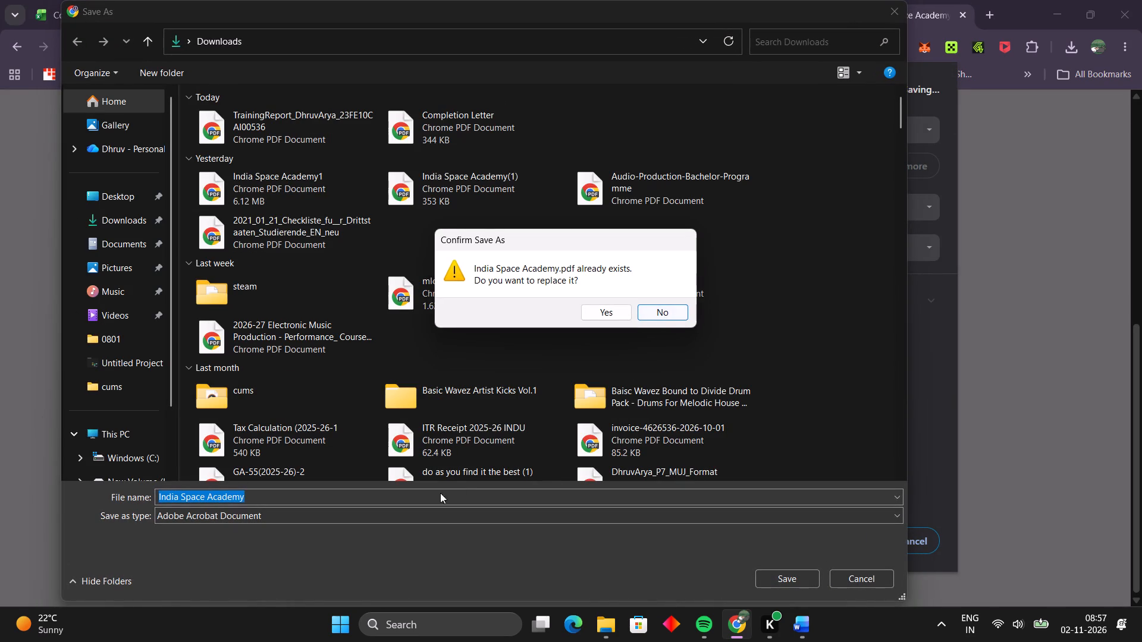
click(664, 309)
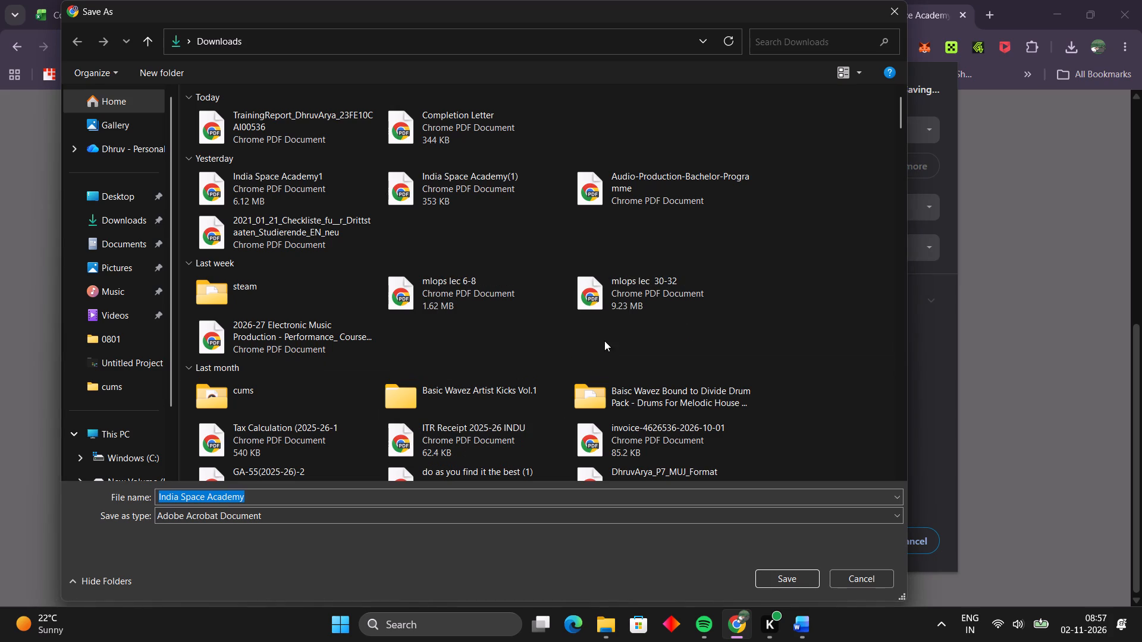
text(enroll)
triple_click(435, 493)
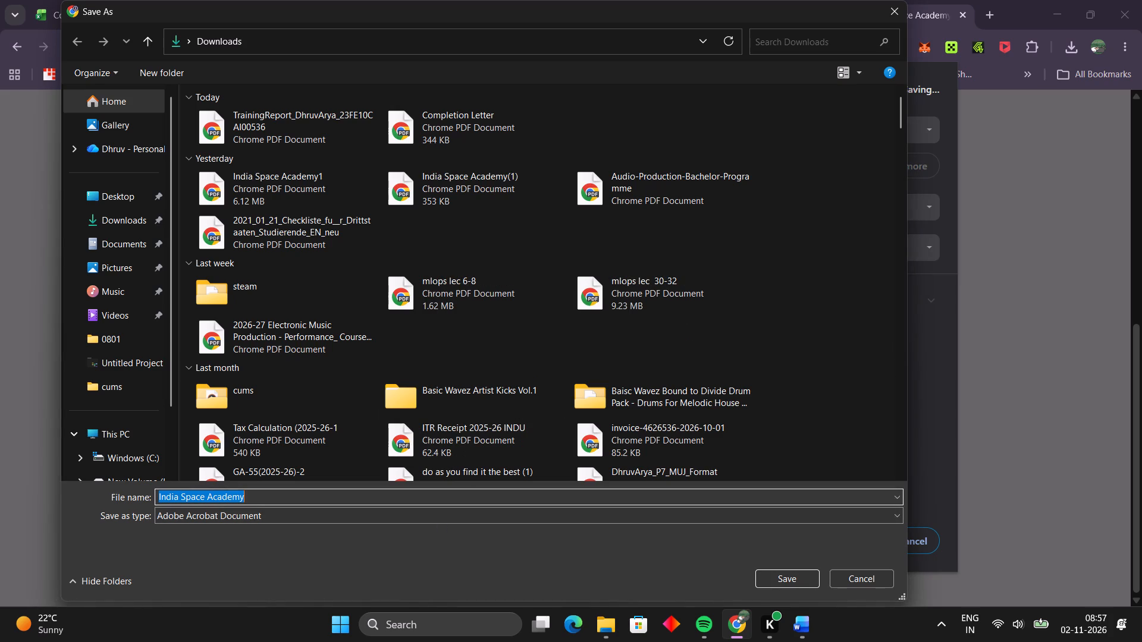
triple_click(435, 493)
triple_click(435, 493)
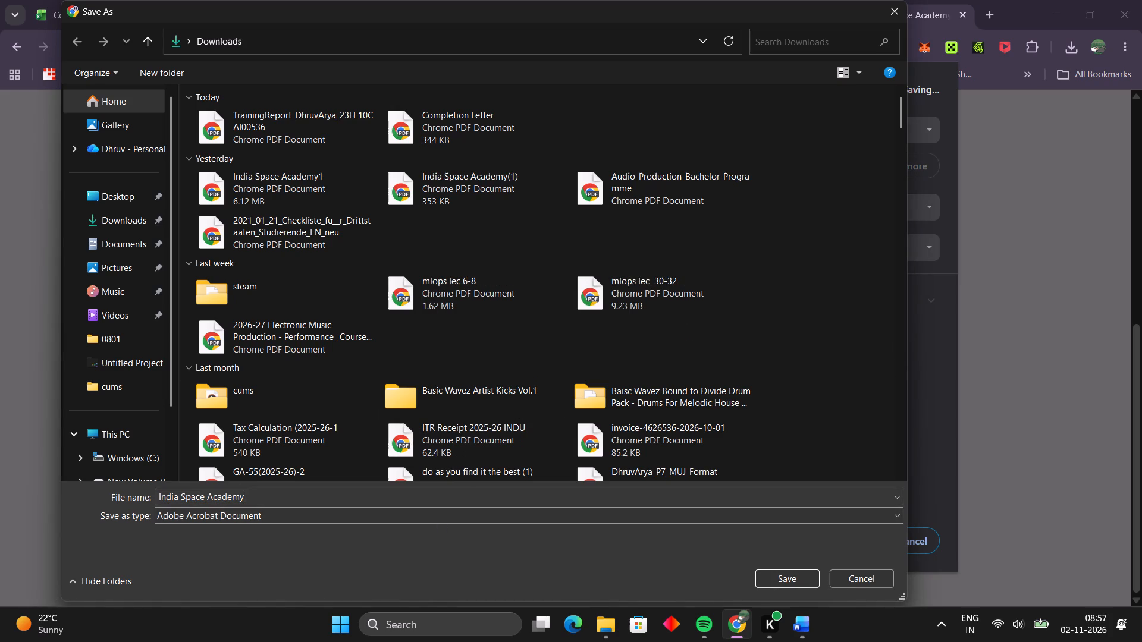
drag(435, 495, 138, 493)
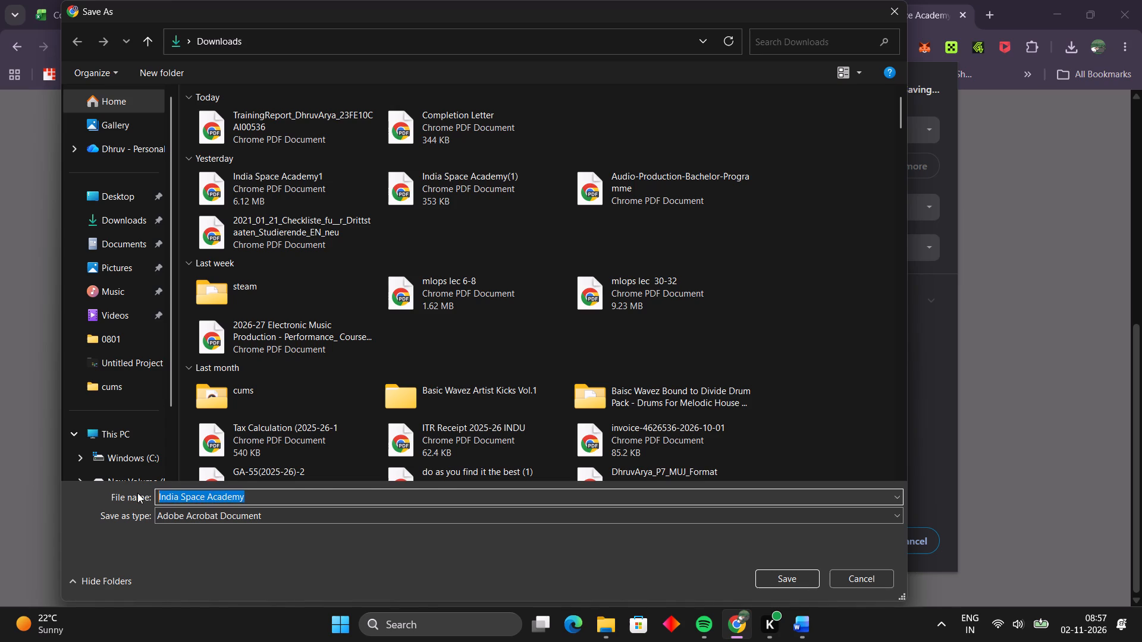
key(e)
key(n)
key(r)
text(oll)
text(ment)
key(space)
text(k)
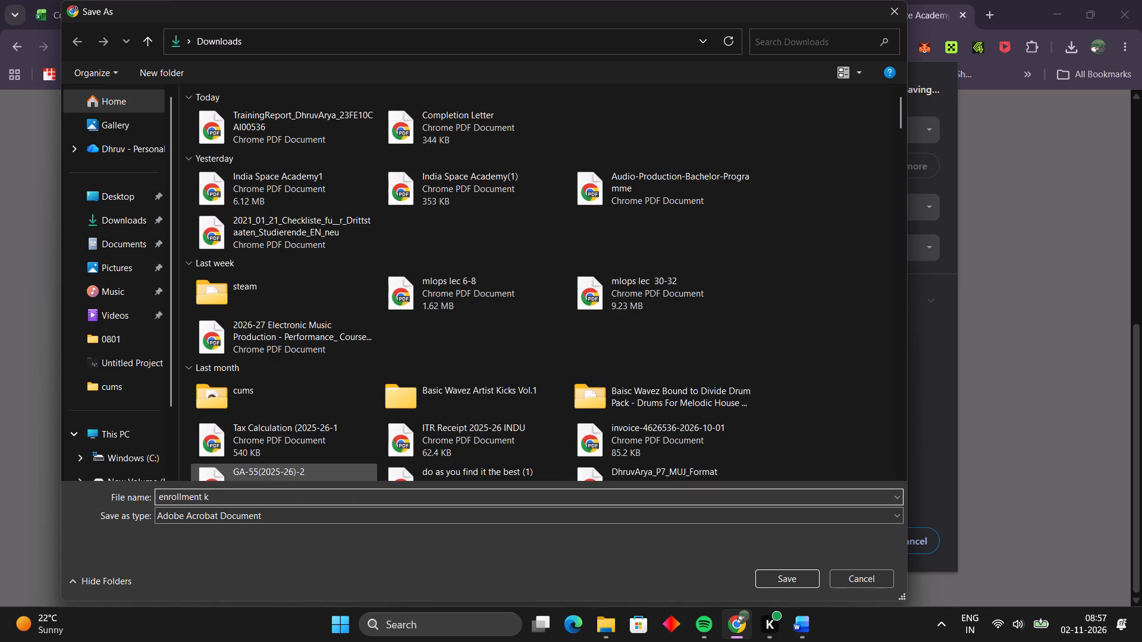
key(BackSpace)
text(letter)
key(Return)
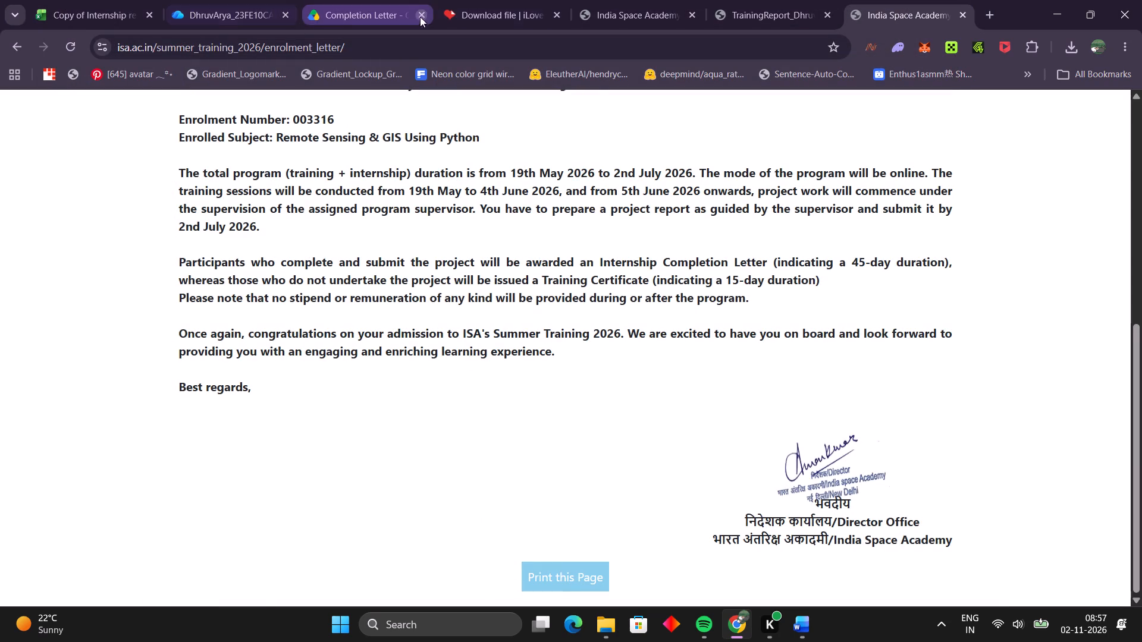
Examine the open completion letter web page and the cover page of the training report PDF.
click(642, 6)
scroll(777, 253, down, 2)
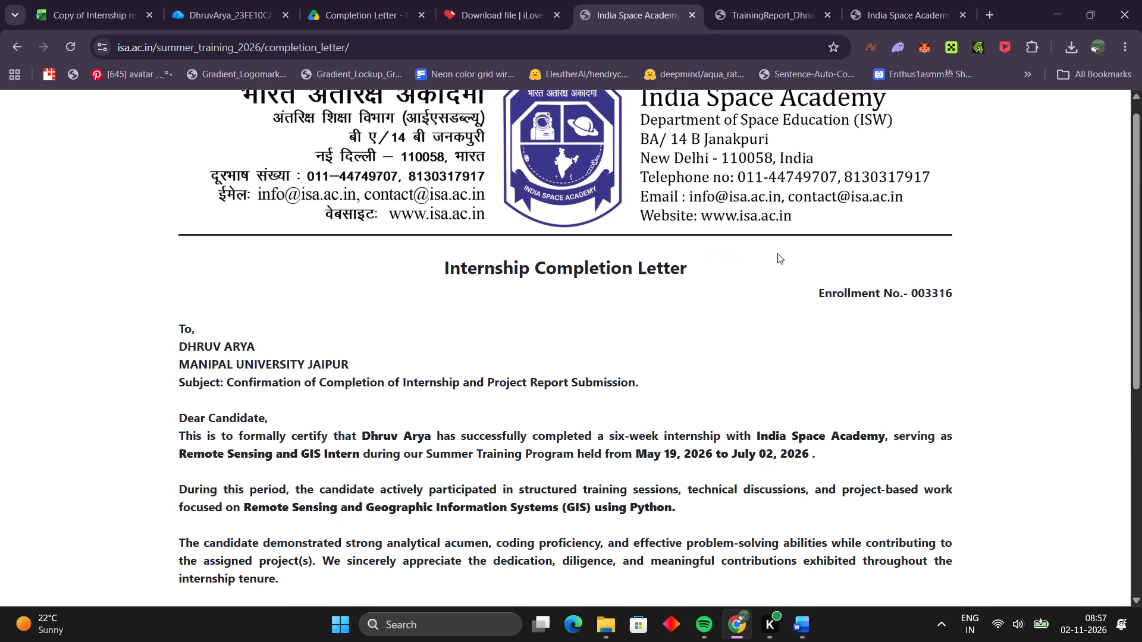
scroll(777, 253, up, 15)
scroll(777, 253, down, 16)
scroll(777, 253, up, 9)
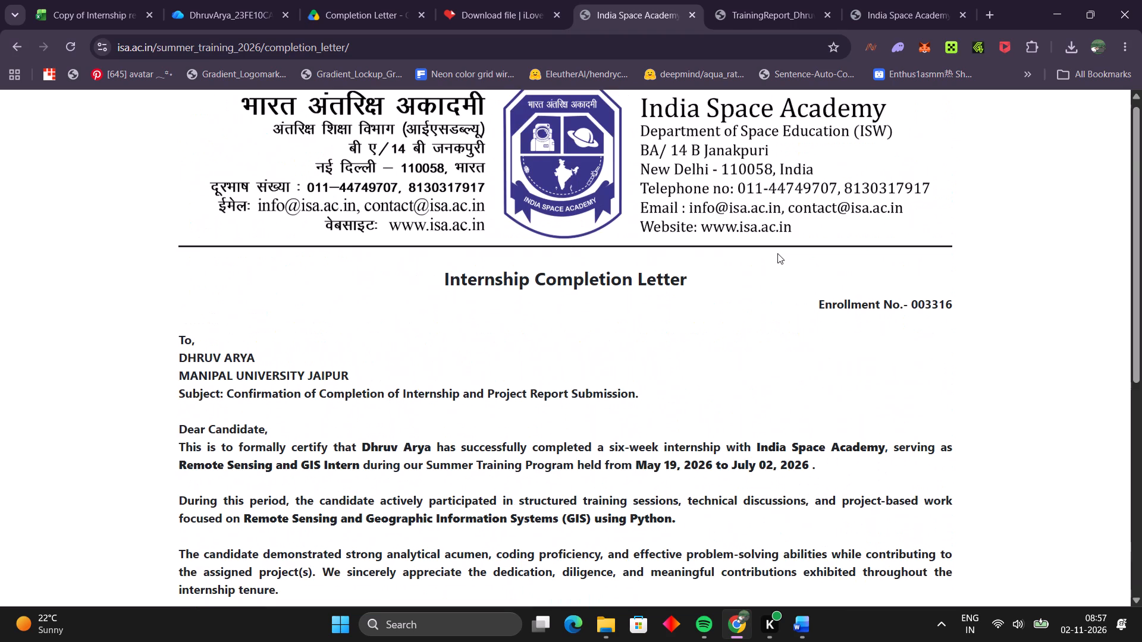
scroll(777, 253, up, 2)
click(750, 0)
scroll(726, 212, up, 10)
scroll(726, 212, down, 2)
scroll(726, 212, up, 7)
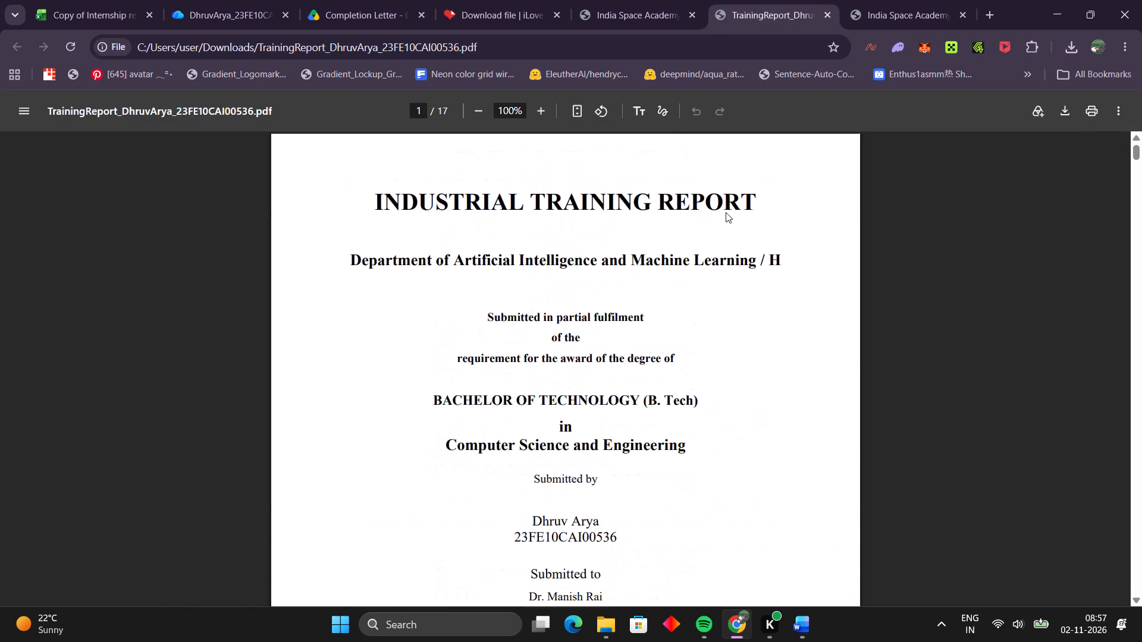
scroll(726, 212, up, 11)
scroll(726, 212, down, 4)
scroll(726, 212, up, 12)
click(646, 0)
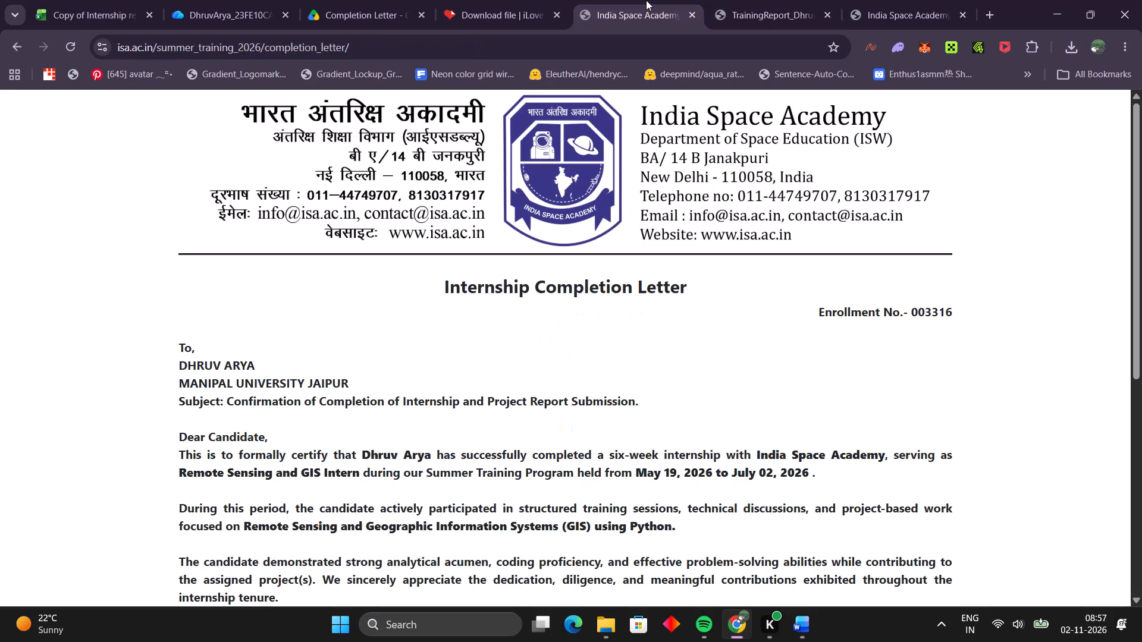
Return to iLovePDF's Organize PDF tool, close the enrollment letter page, and load the "P7_MUJ_Format (1)" report PDF from Downloads.
click(532, 0)
click(17, 53)
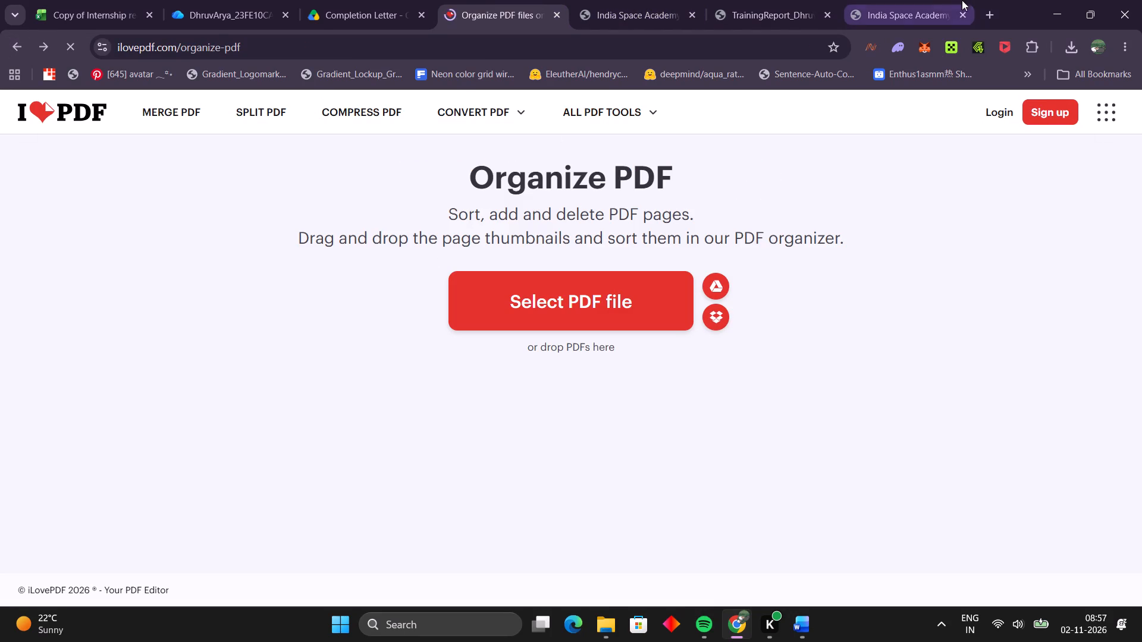
click(962, 13)
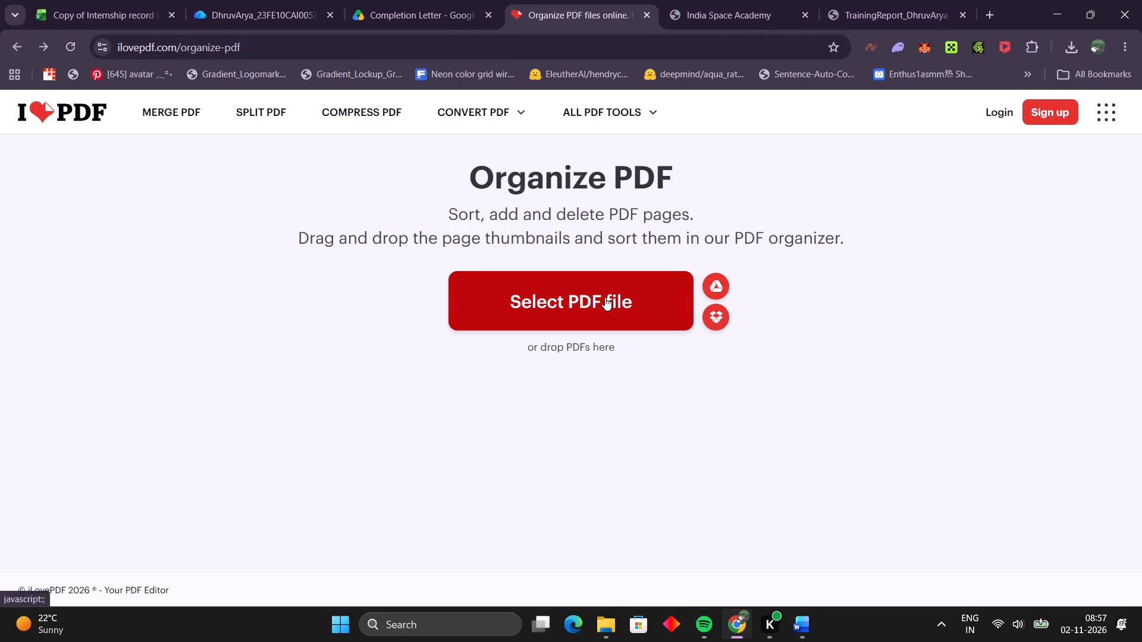
click(605, 297)
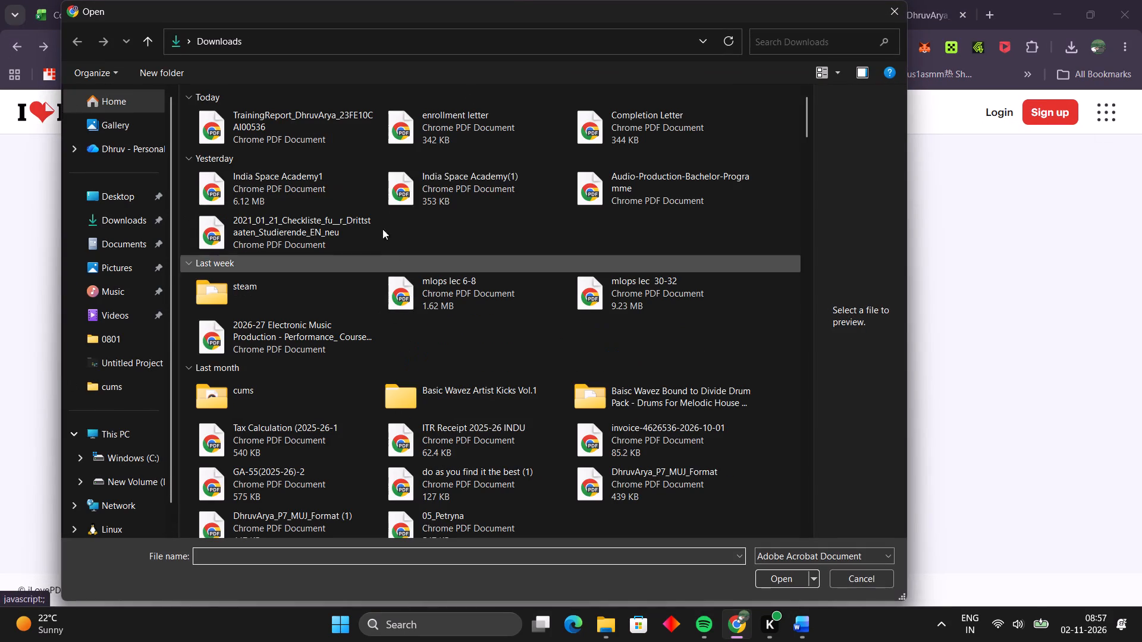
click(293, 517)
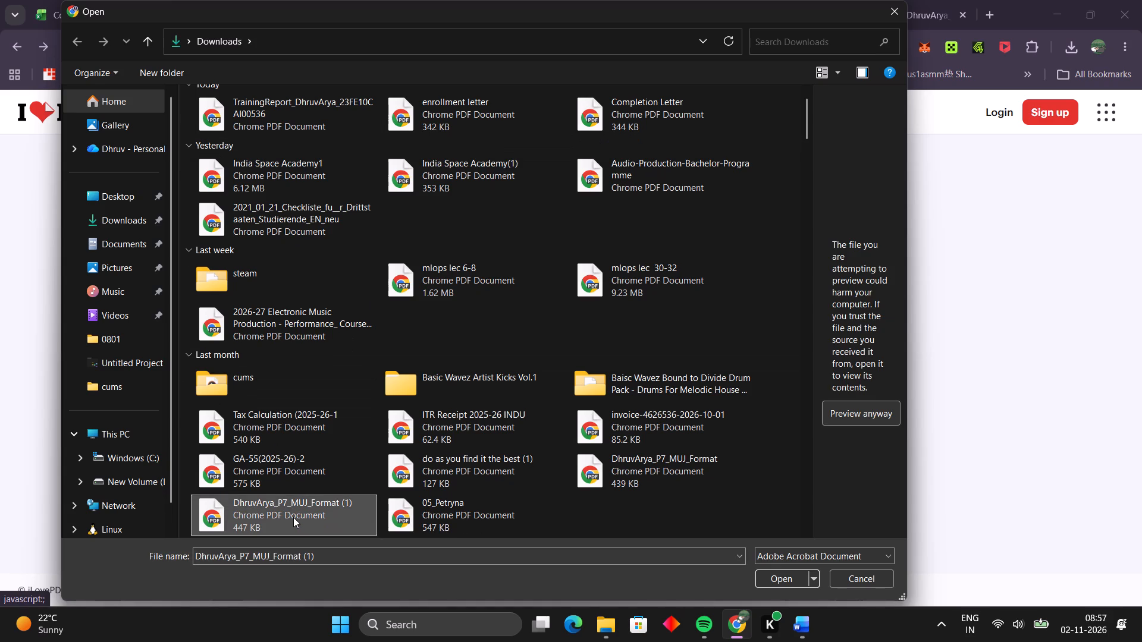
double_click(293, 517)
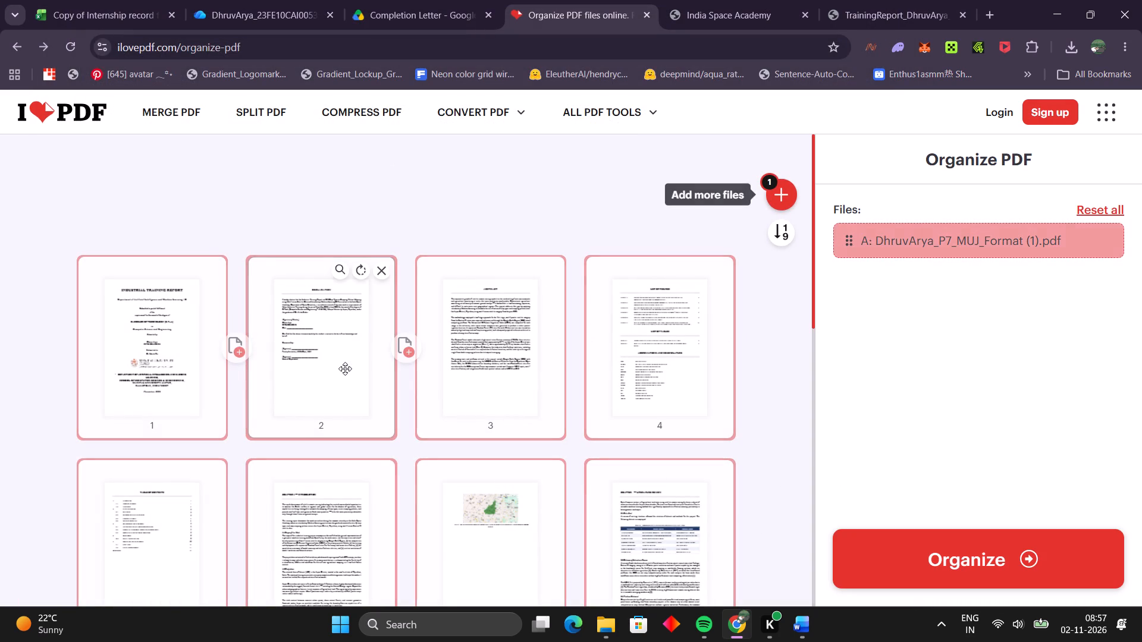
Delete page 2 of the loaded report and insert a blank page after the cover page.
click(345, 369)
click(385, 277)
click(243, 353)
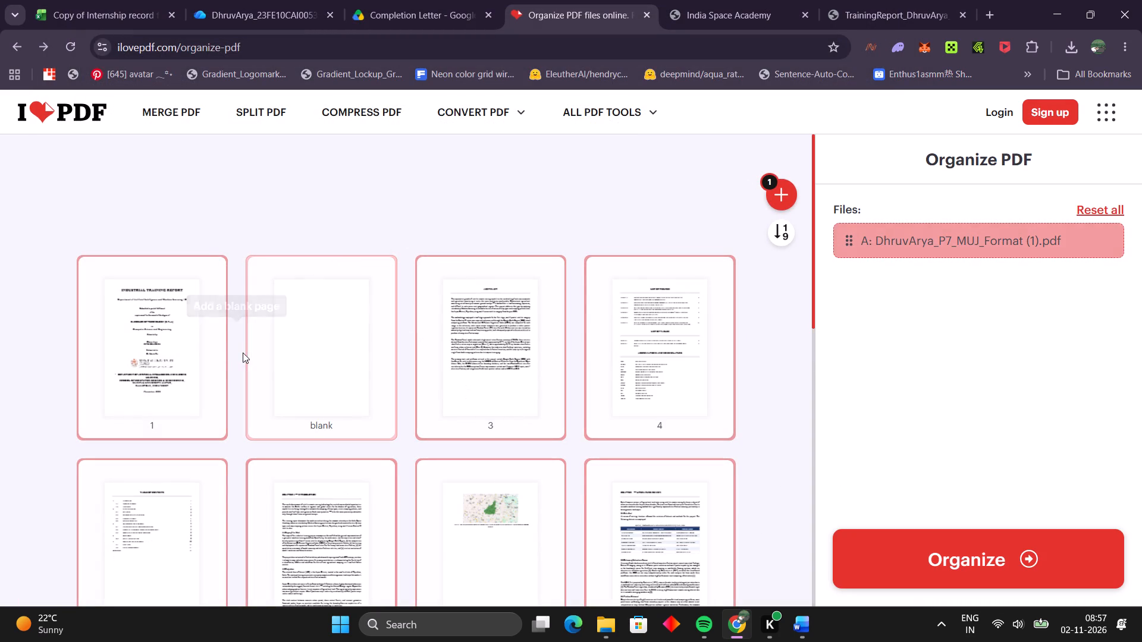
Remove the blank page inserted after the cover page of the report.
click(381, 277)
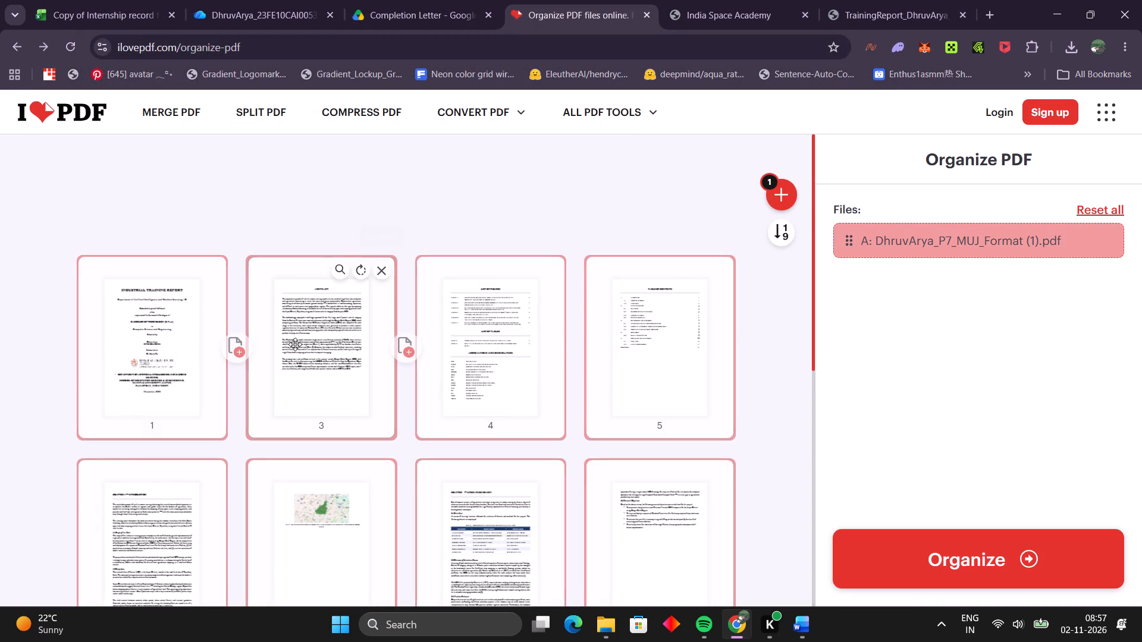
Add the "enrollment letter" and "Completion Letter" PDFs from Downloads to the file set being organized.
click(778, 202)
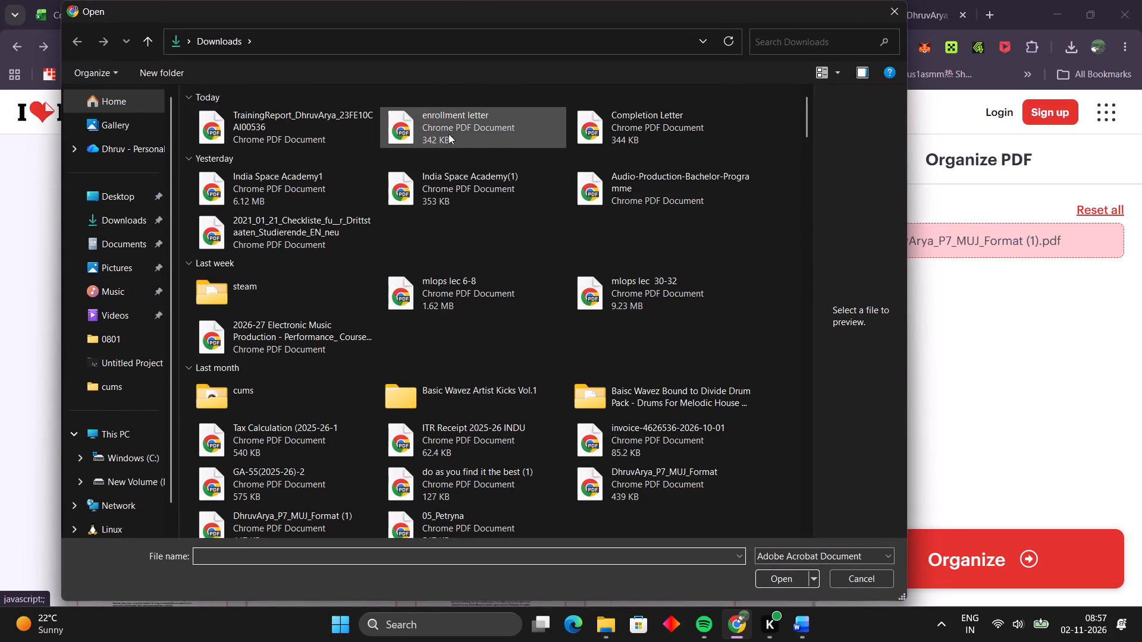
click(609, 136)
click(494, 132)
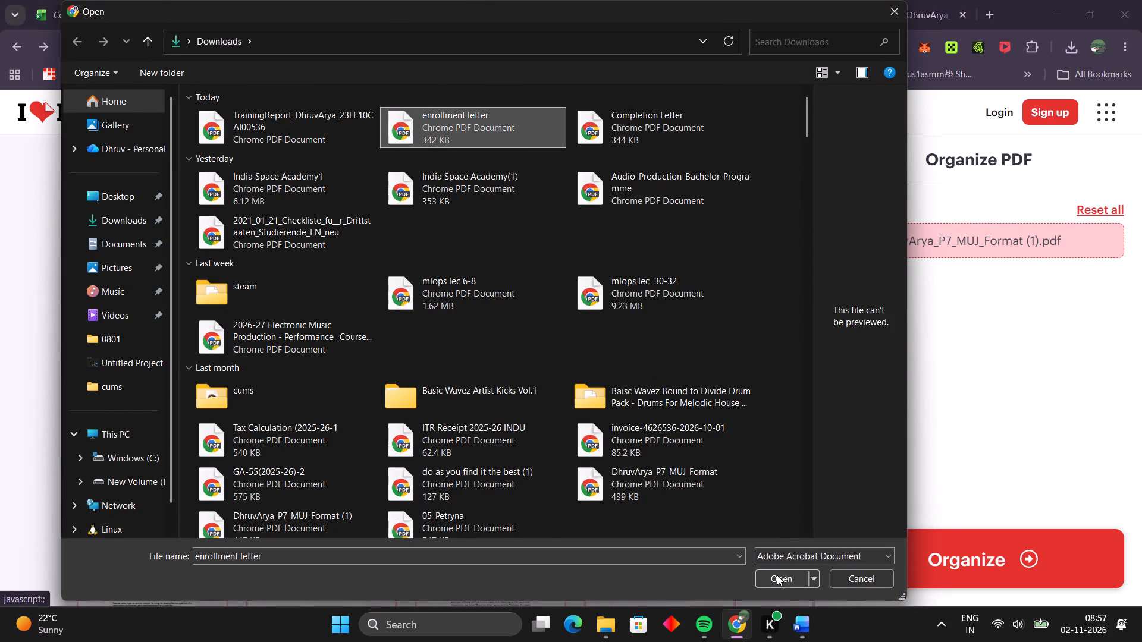
click(777, 575)
click(787, 196)
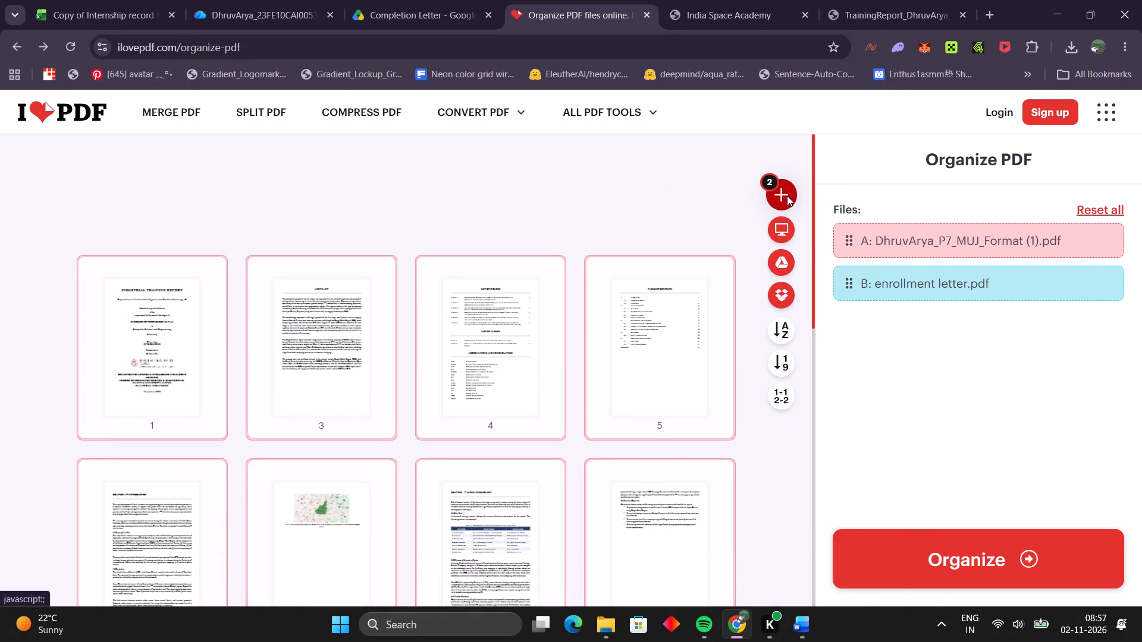
click(636, 137)
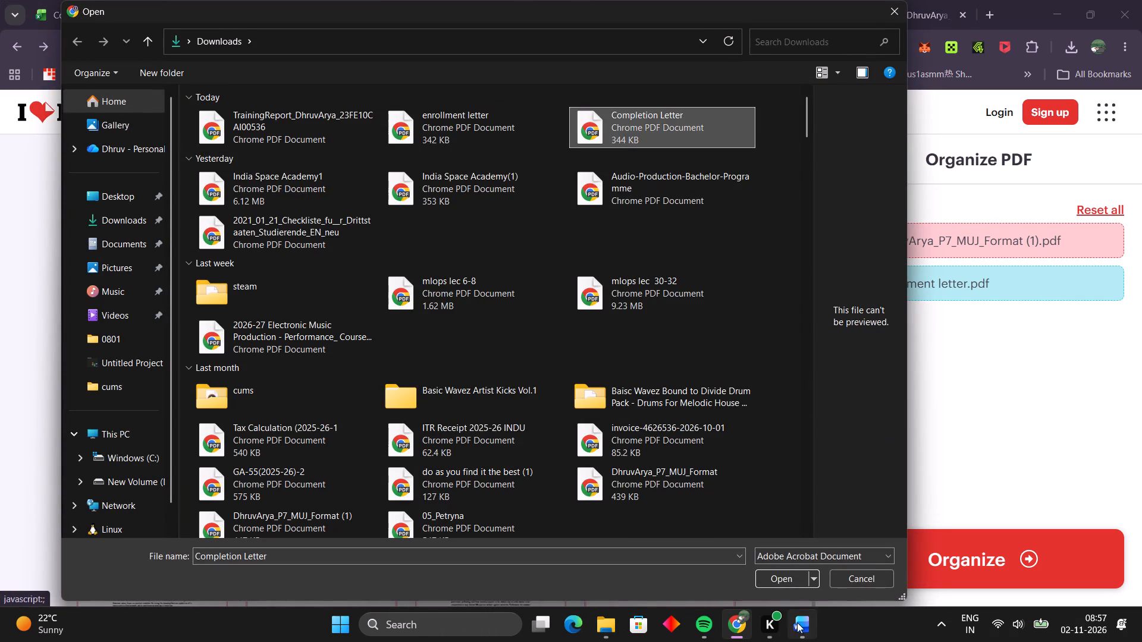
click(774, 572)
Move both enrollment letter pages and the completion letter page to directly after the report's cover page, in that order.
scroll(710, 522, down, 19)
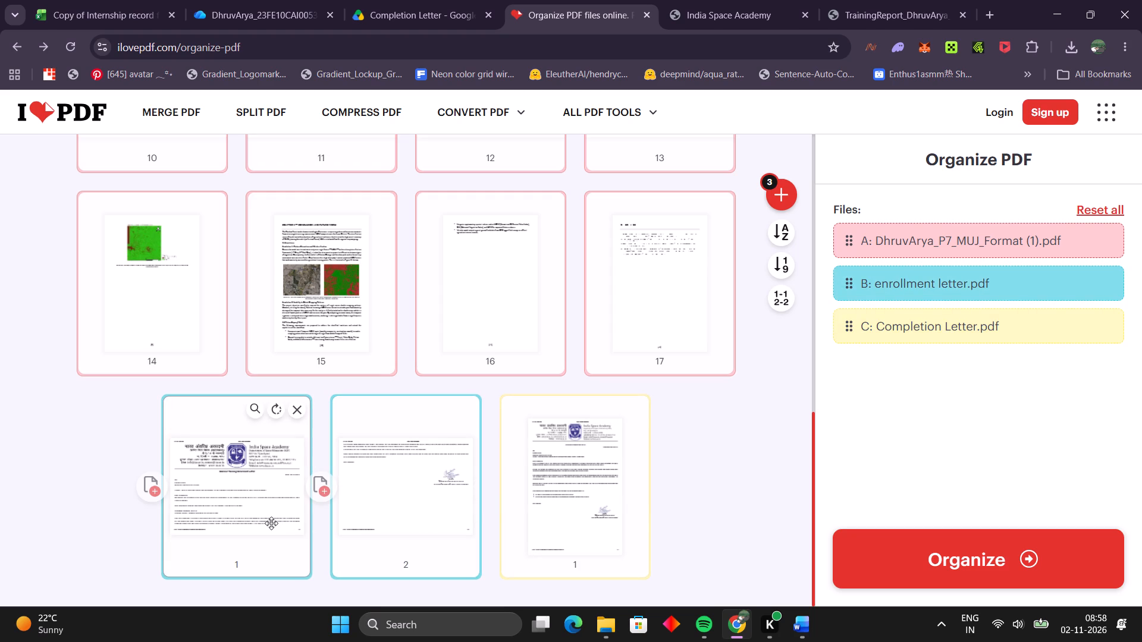
drag(269, 523, 353, 83)
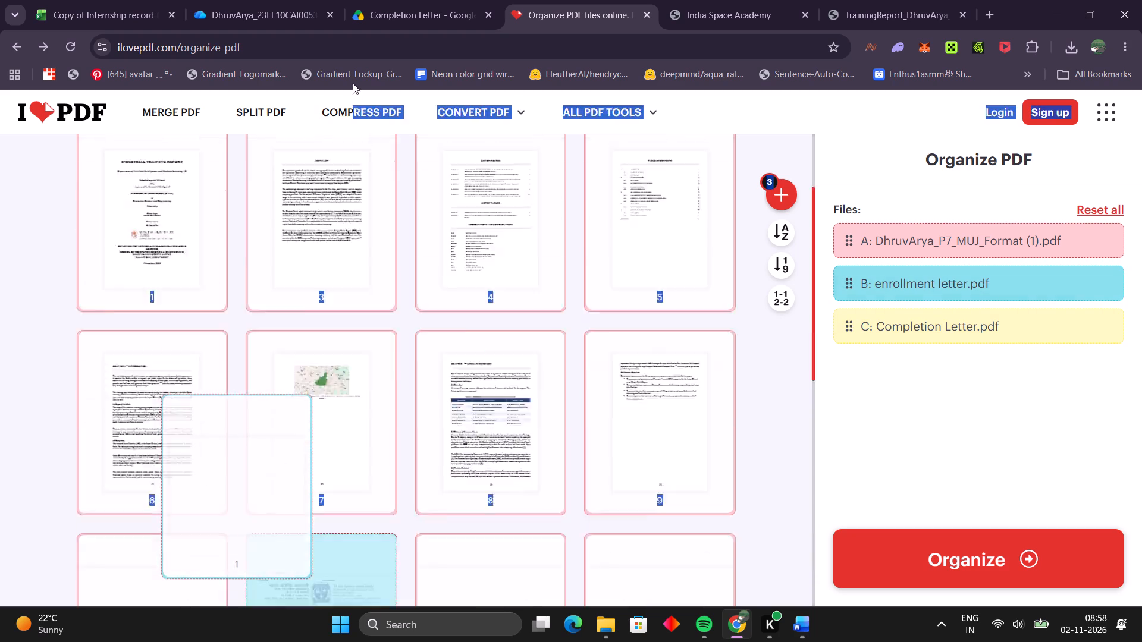
drag(353, 83, 283, 322)
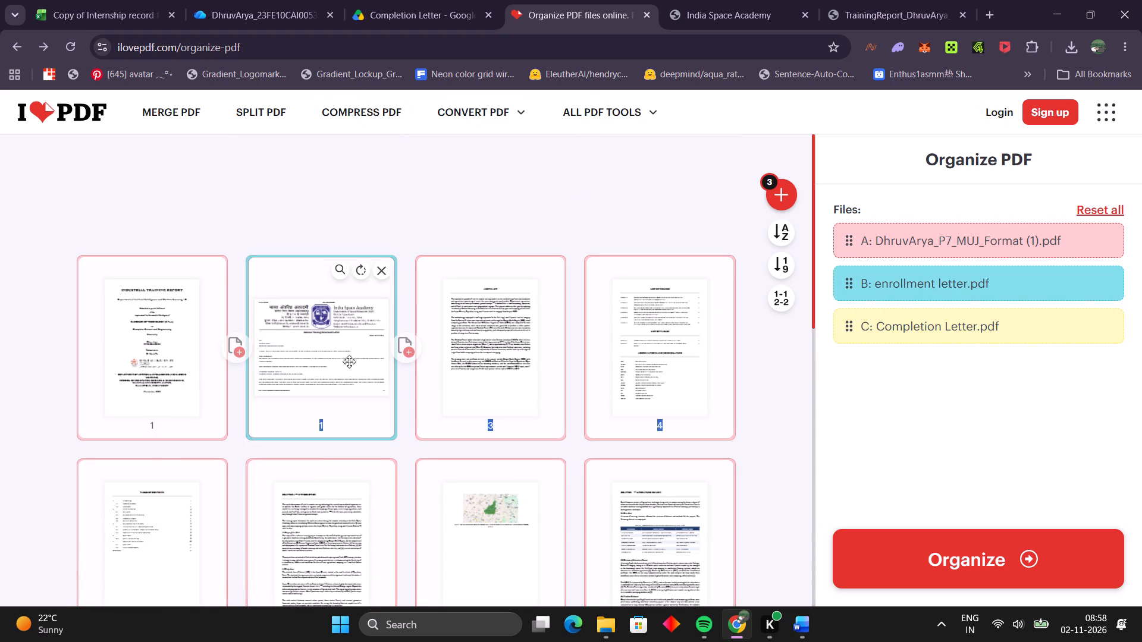
scroll(373, 373, down, 19)
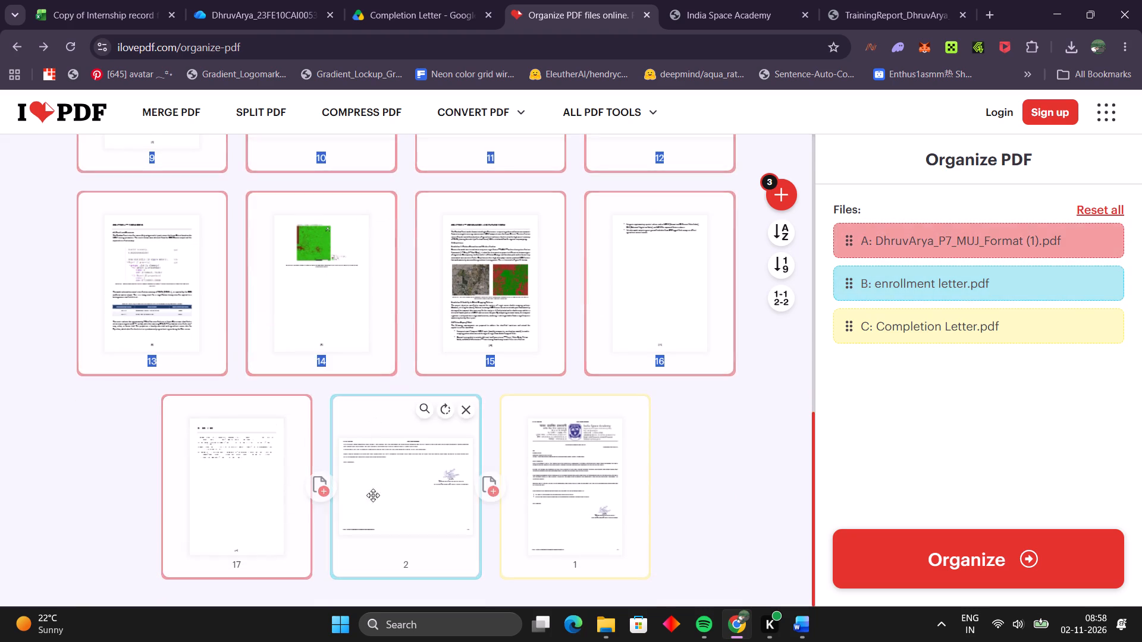
drag(405, 504, 431, 300)
scroll(504, 385, down, 15)
drag(584, 530, 552, 234)
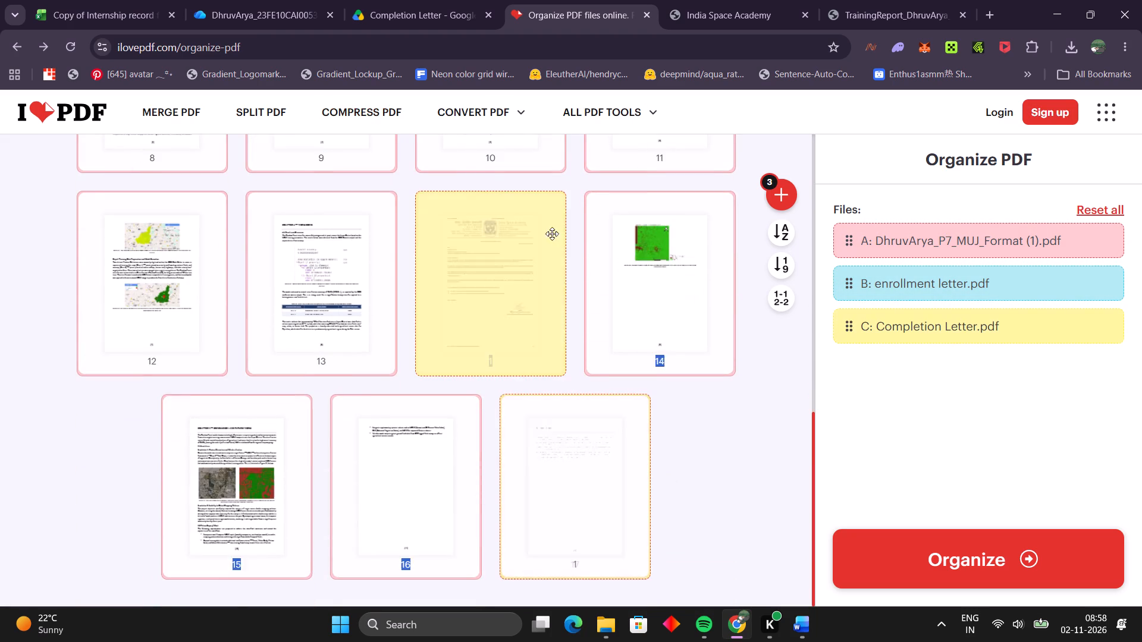
drag(552, 234, 614, 299)
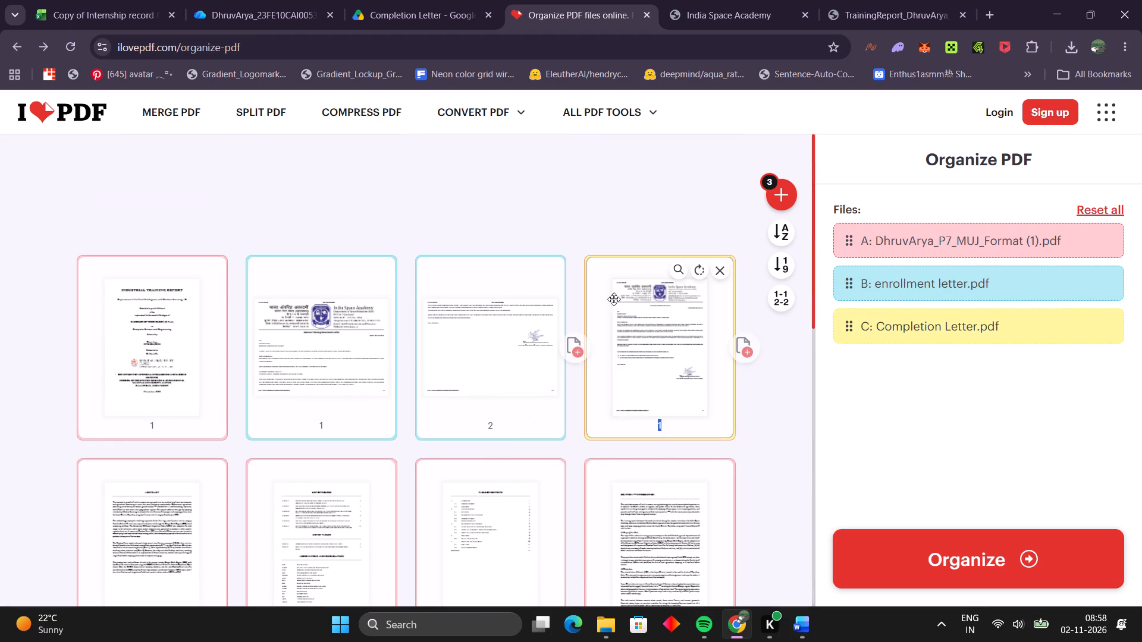
click(341, 393)
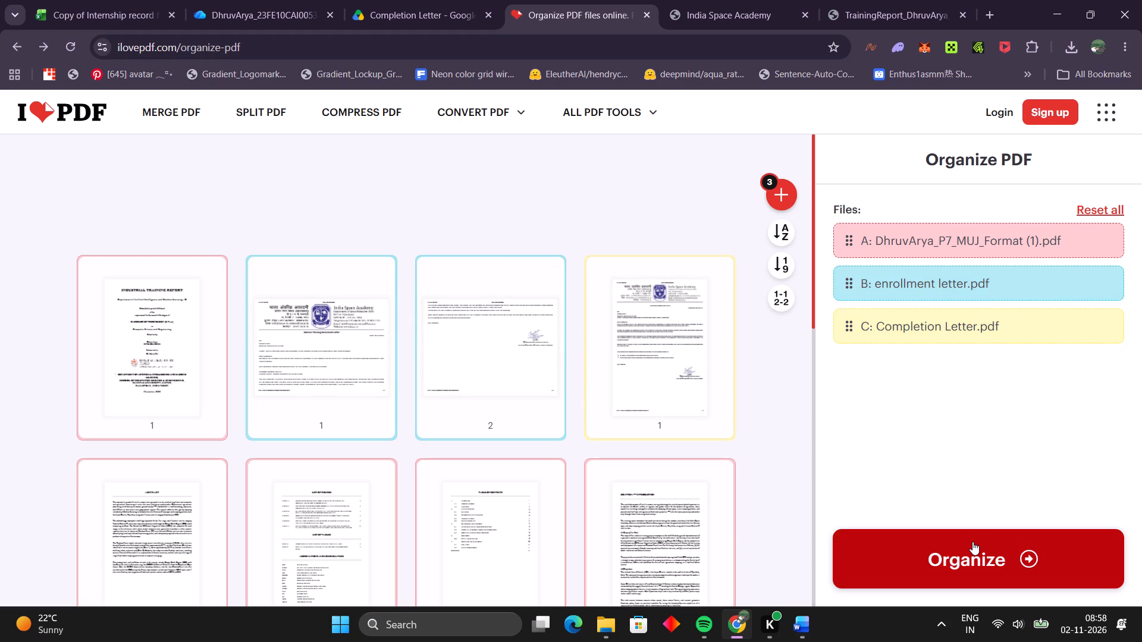
Organize the three files into one PDF and download it.
click(972, 542)
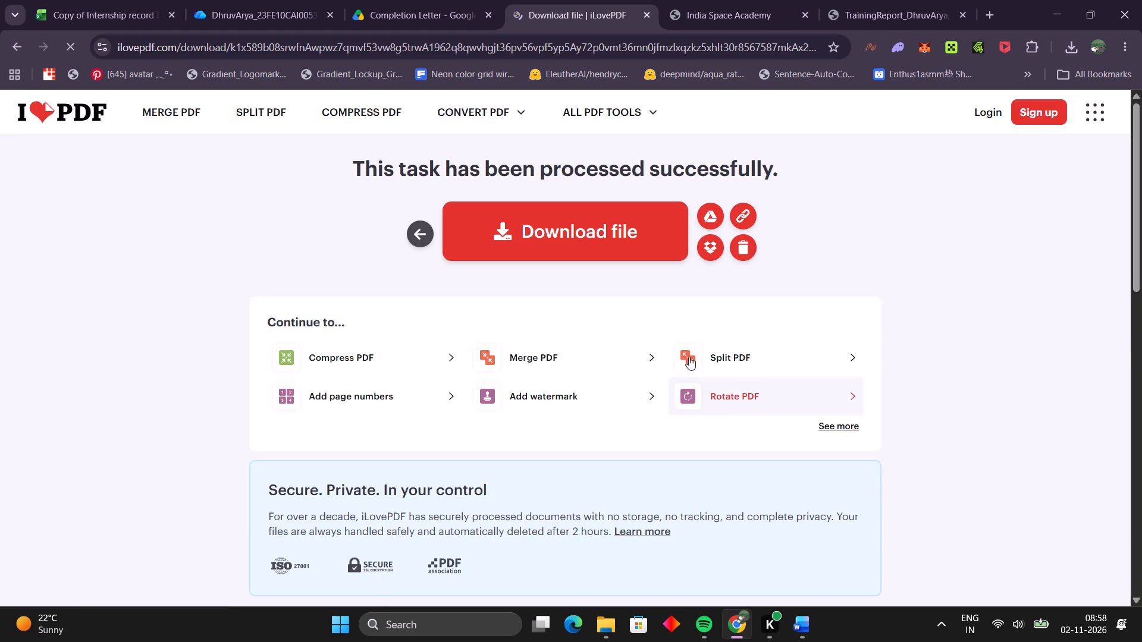
click(626, 241)
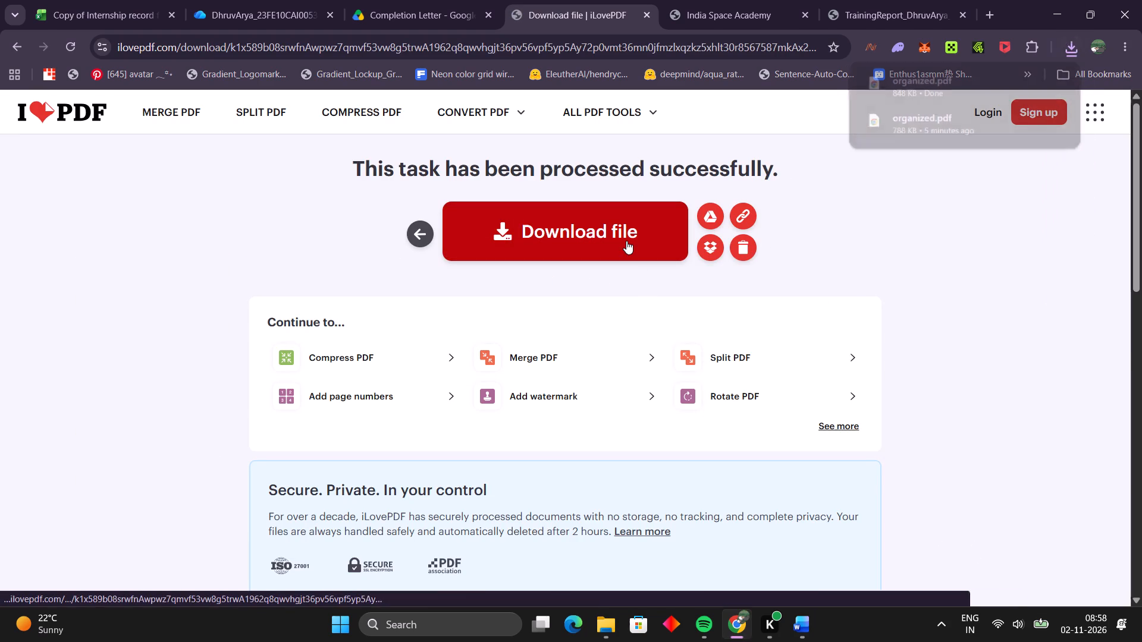
In the Downloads folder, rename the "organized" PDF with the existing training report's file name, accepting the (2) suffix.
click(599, 625)
click(126, 48)
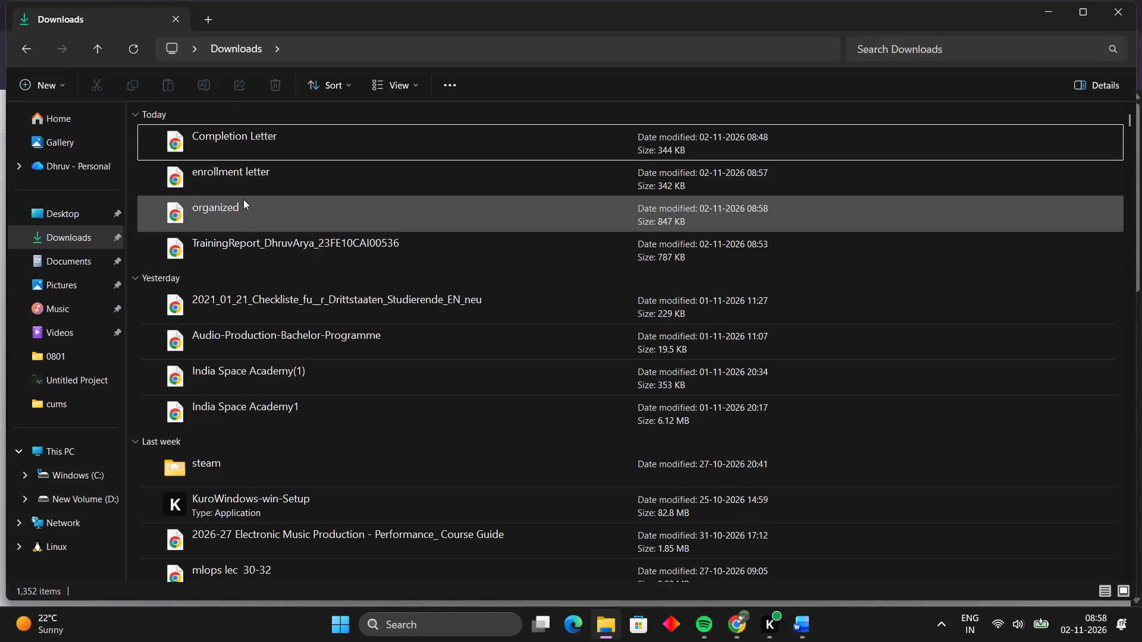
right_click(224, 205)
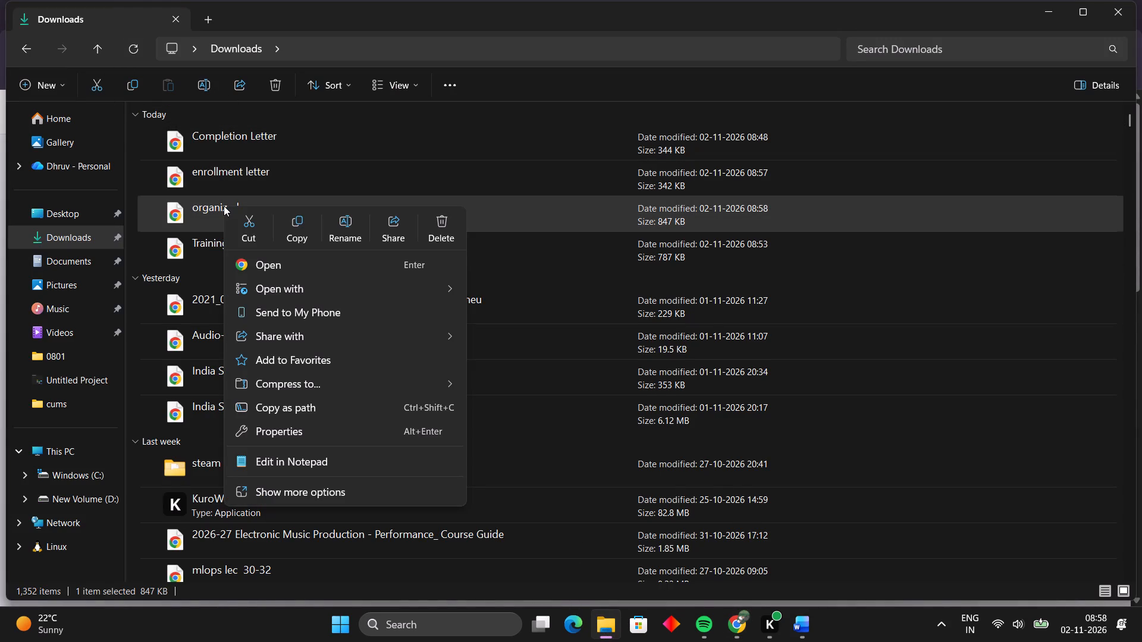
click(205, 240)
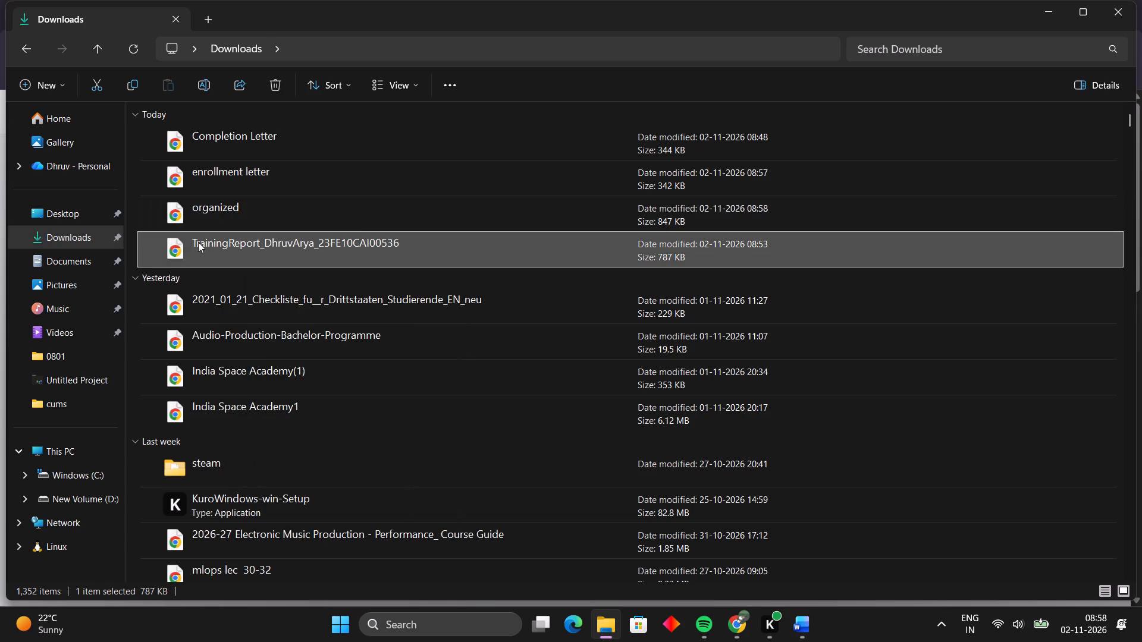
drag(196, 242, 208, 244)
right_click(225, 247)
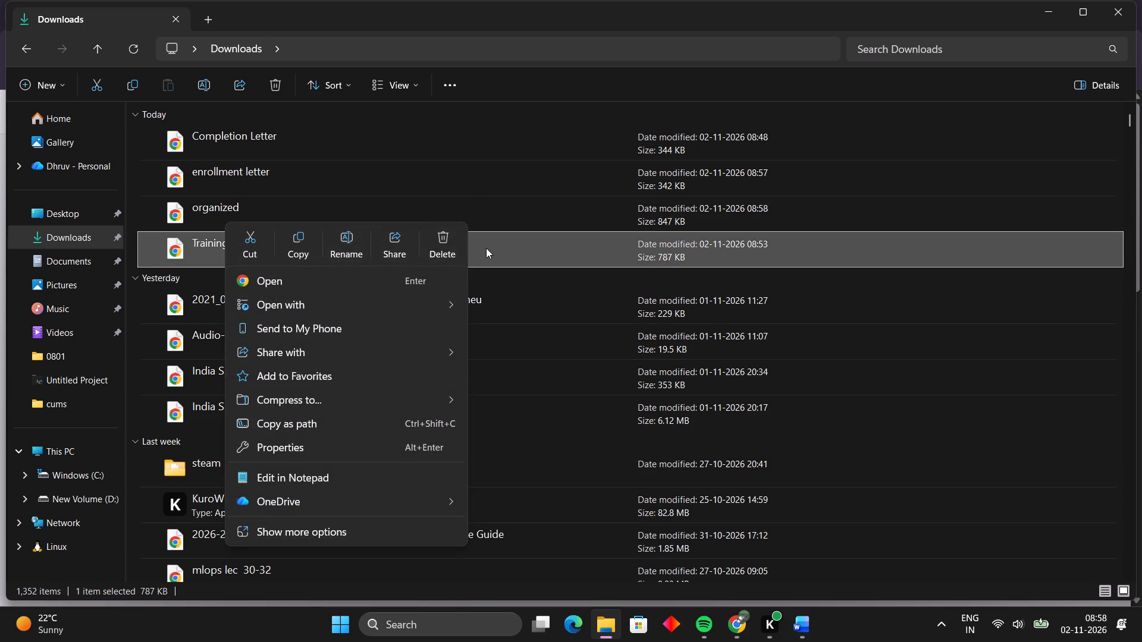
click(346, 253)
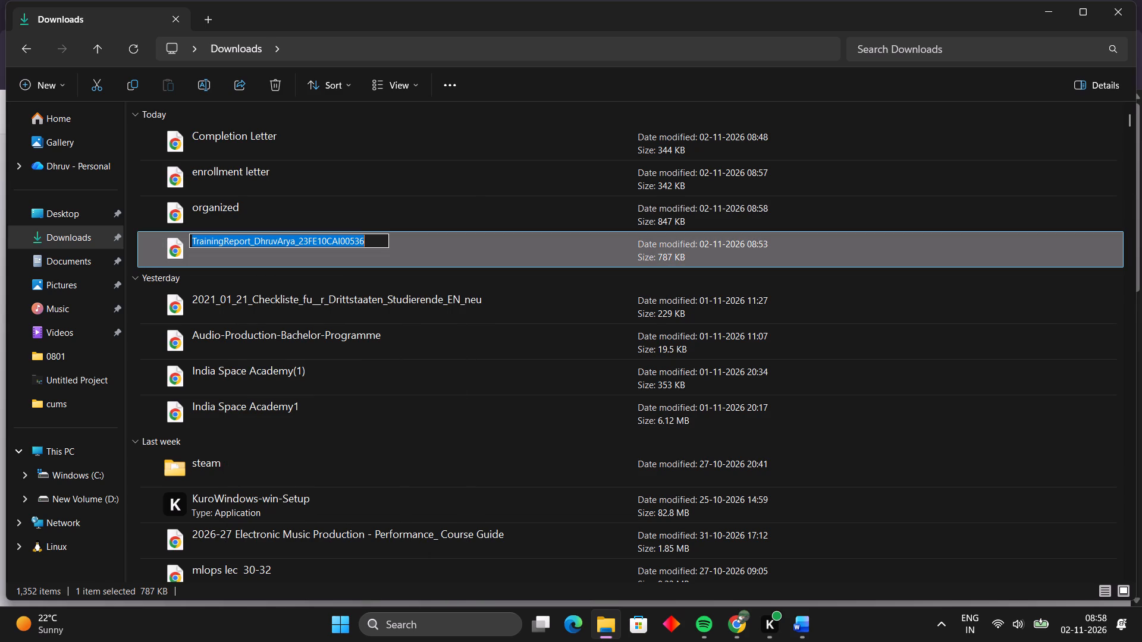
key(ctrl+c)
click(345, 209)
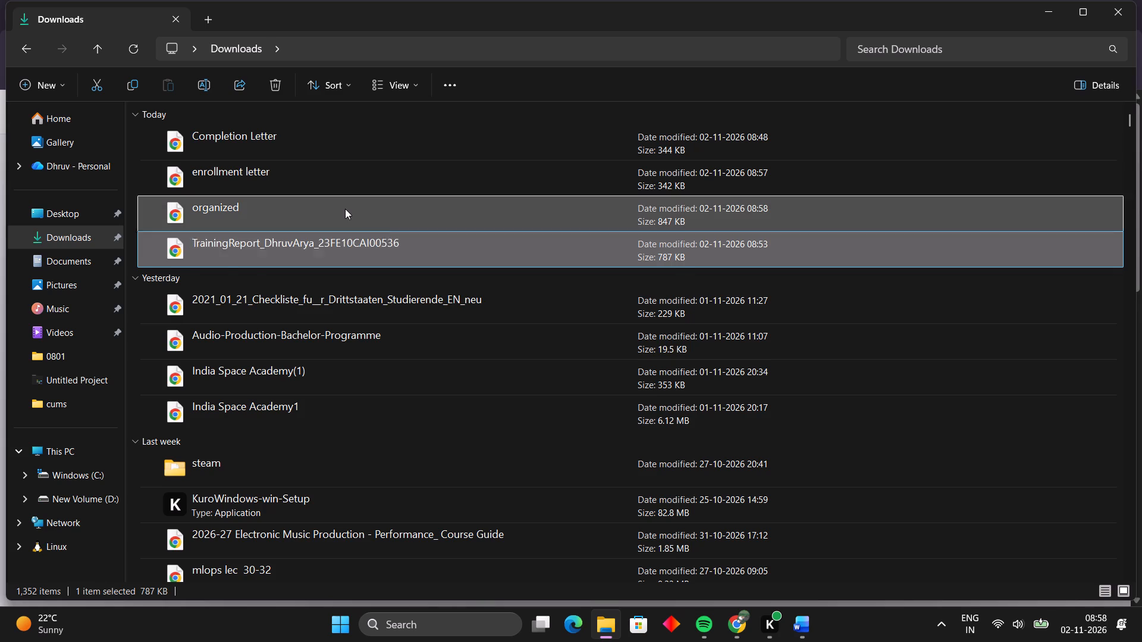
right_click(345, 209)
click(454, 232)
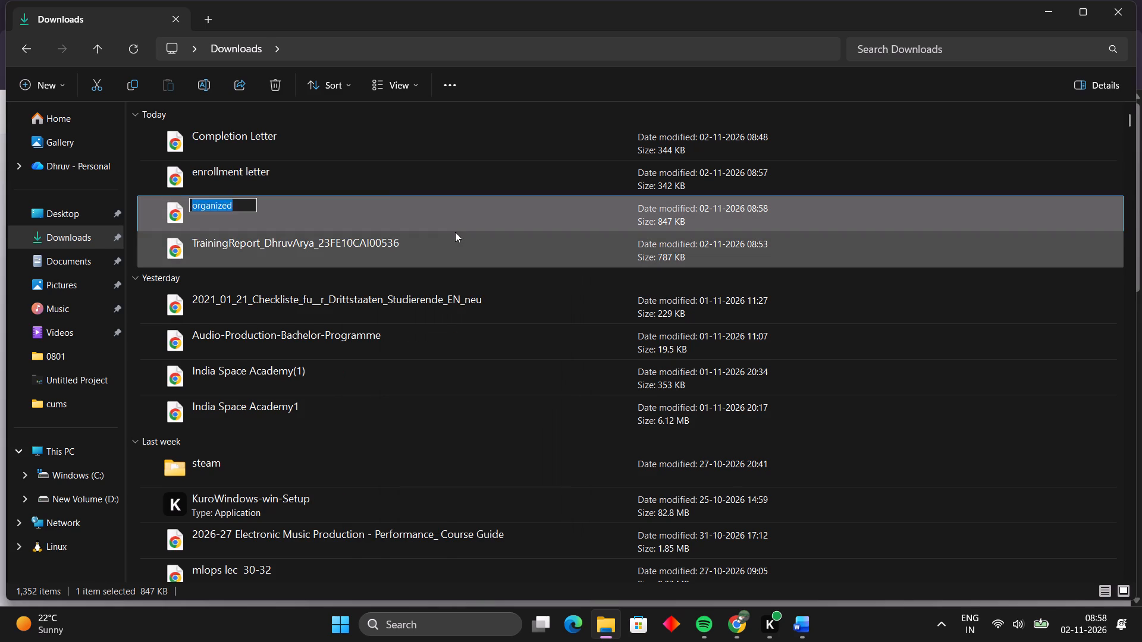
key(ctrl+v)
key(Return)
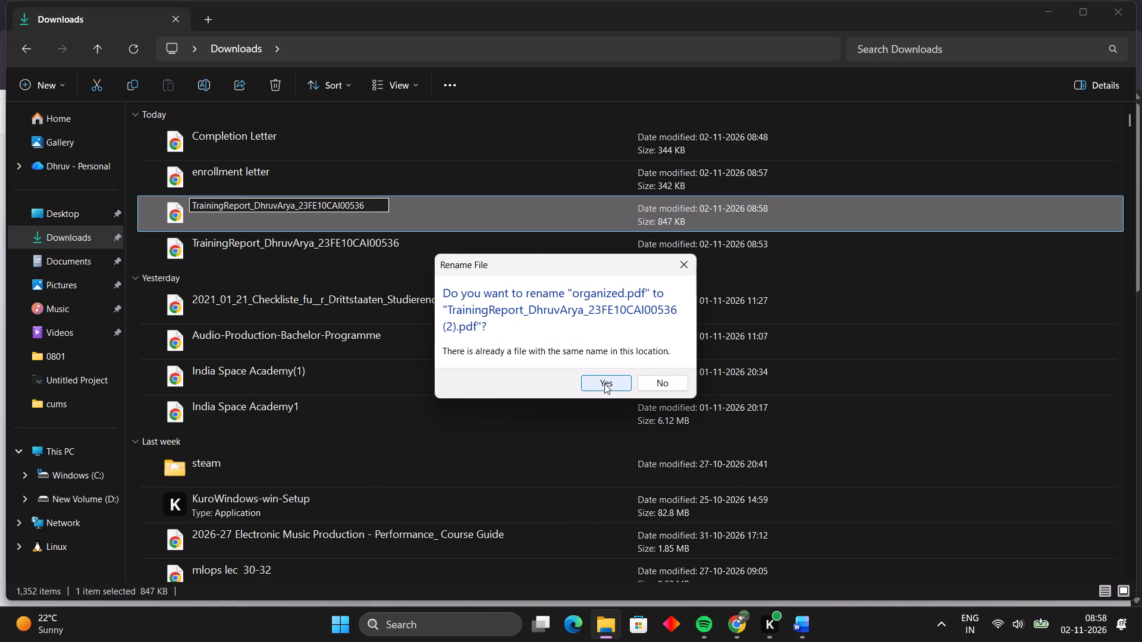
click(604, 383)
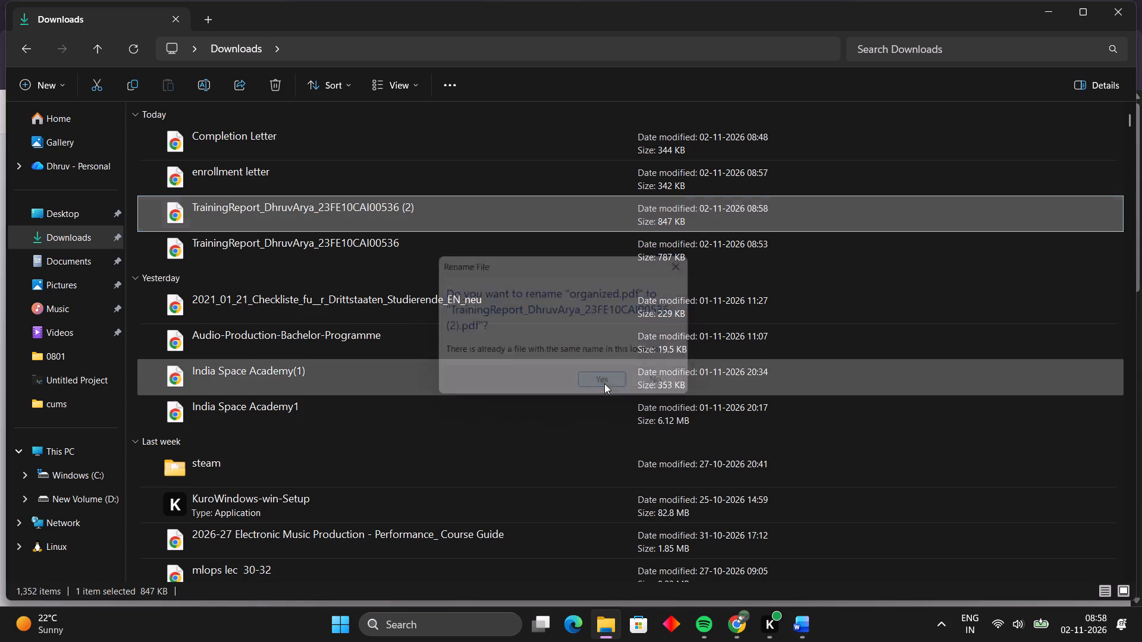
Rename the older training report PDF, last modified at 08:53, as 22.
right_click(413, 211)
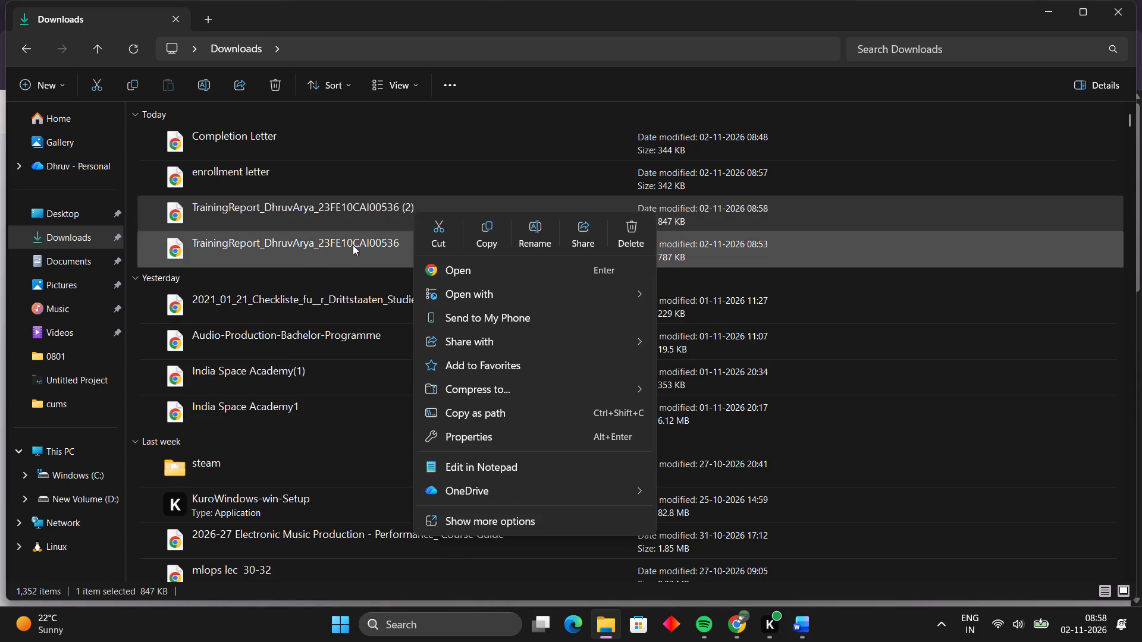
right_click(353, 245)
click(465, 244)
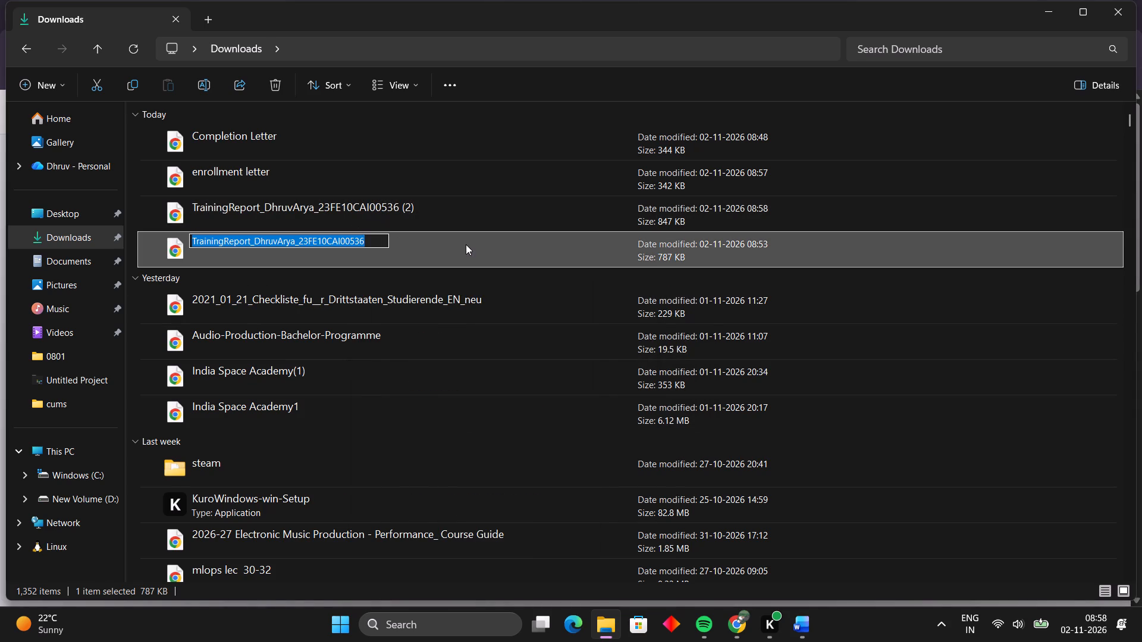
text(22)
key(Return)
Remove the " (2)" suffix from the new training report's file name.
right_click(396, 219)
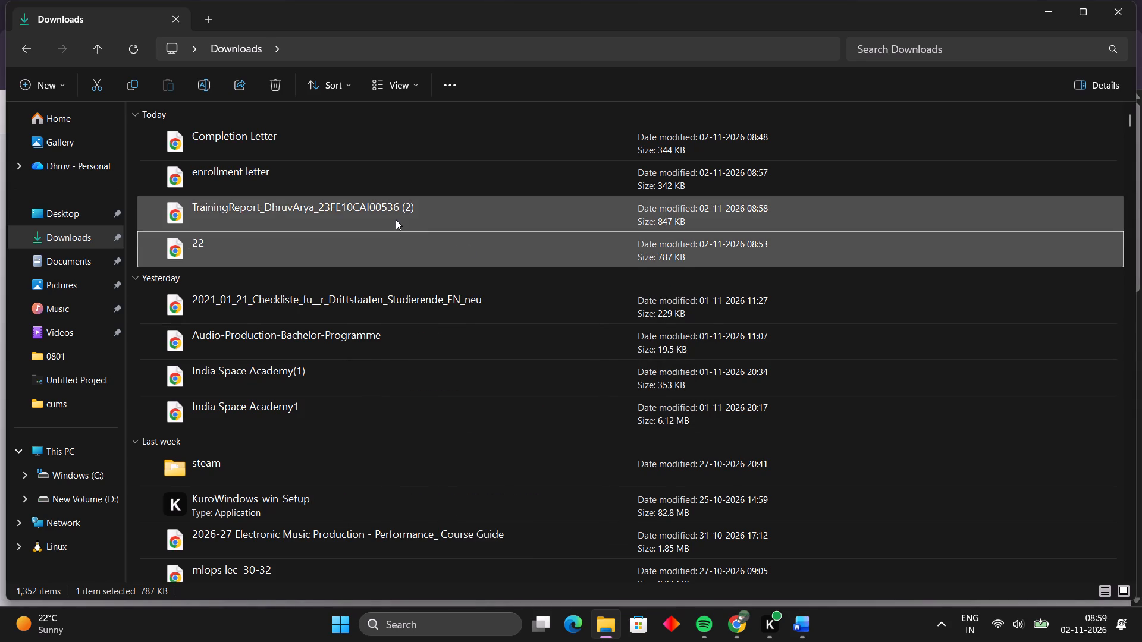
right_click(334, 216)
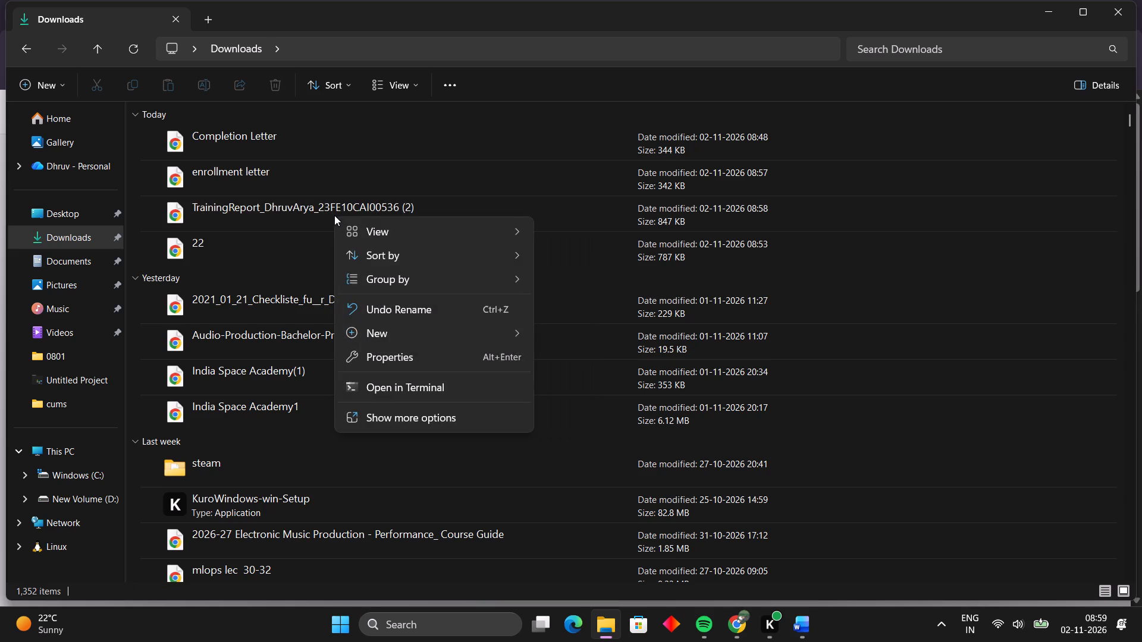
right_click(288, 195)
right_click(266, 205)
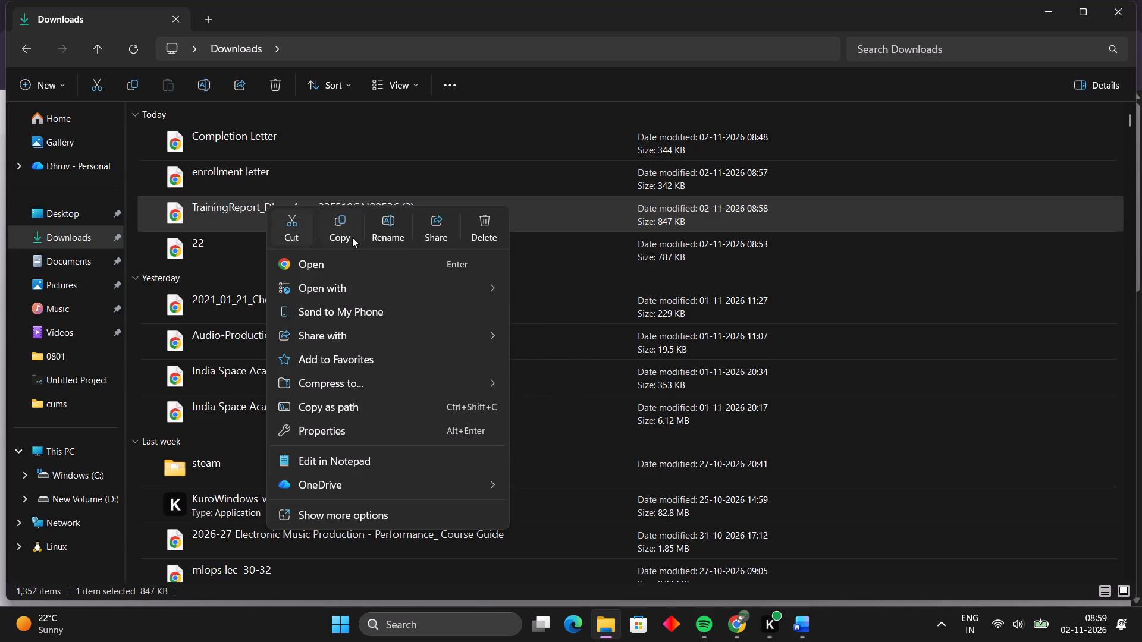
click(382, 232)
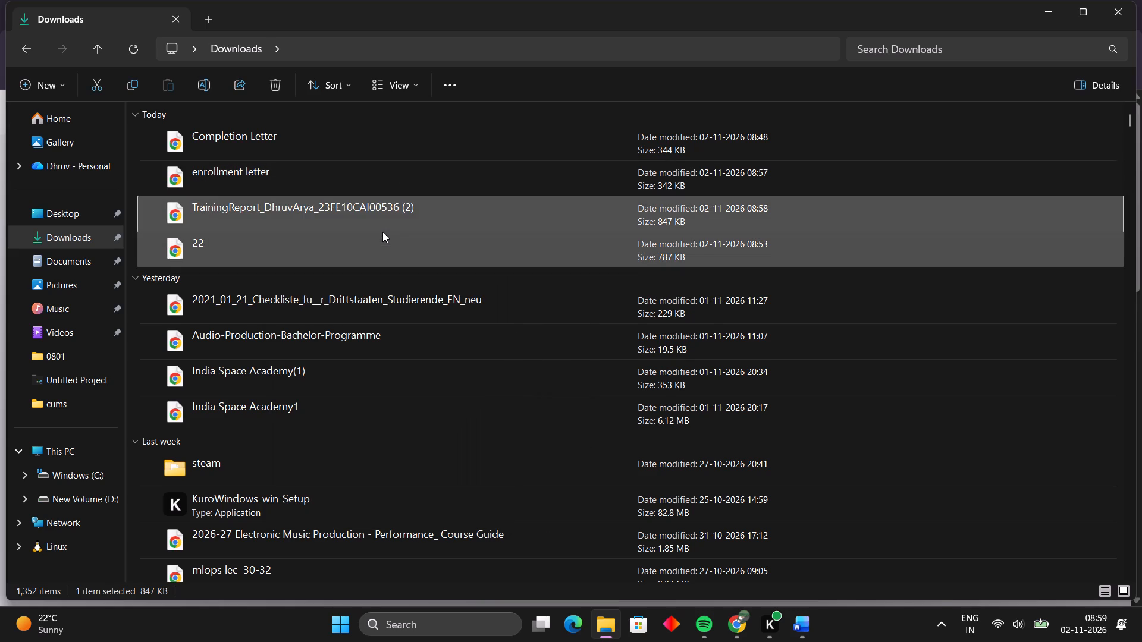
click(385, 206)
click(385, 206)
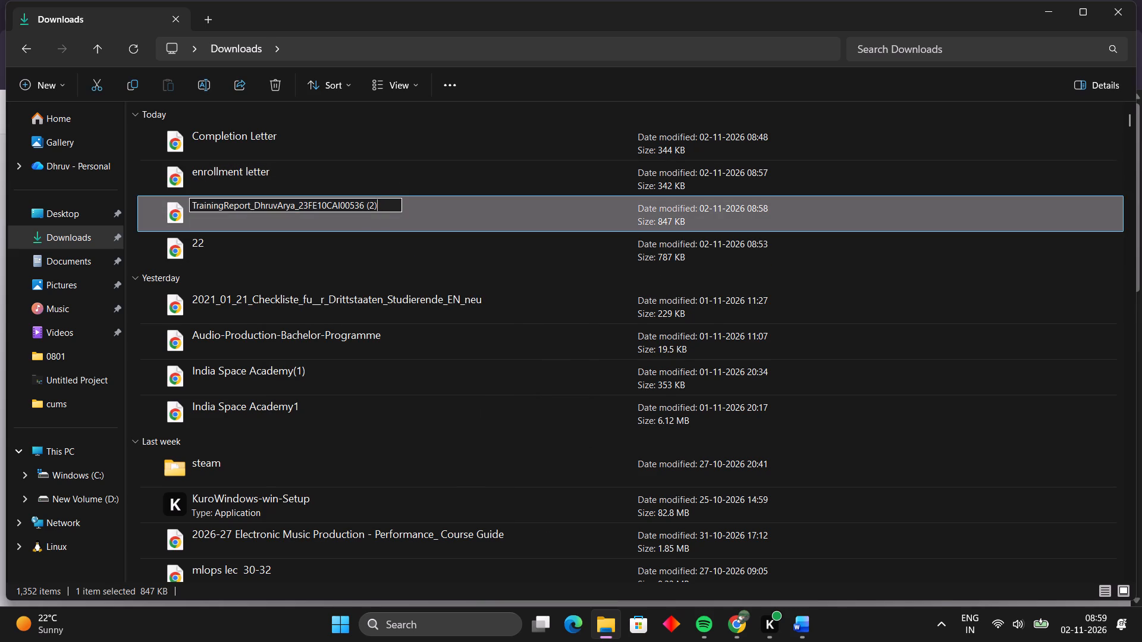
key(BackSpace)
key(BackSpace)
key(BackSpace)
key(BackSpace)
key(Return)
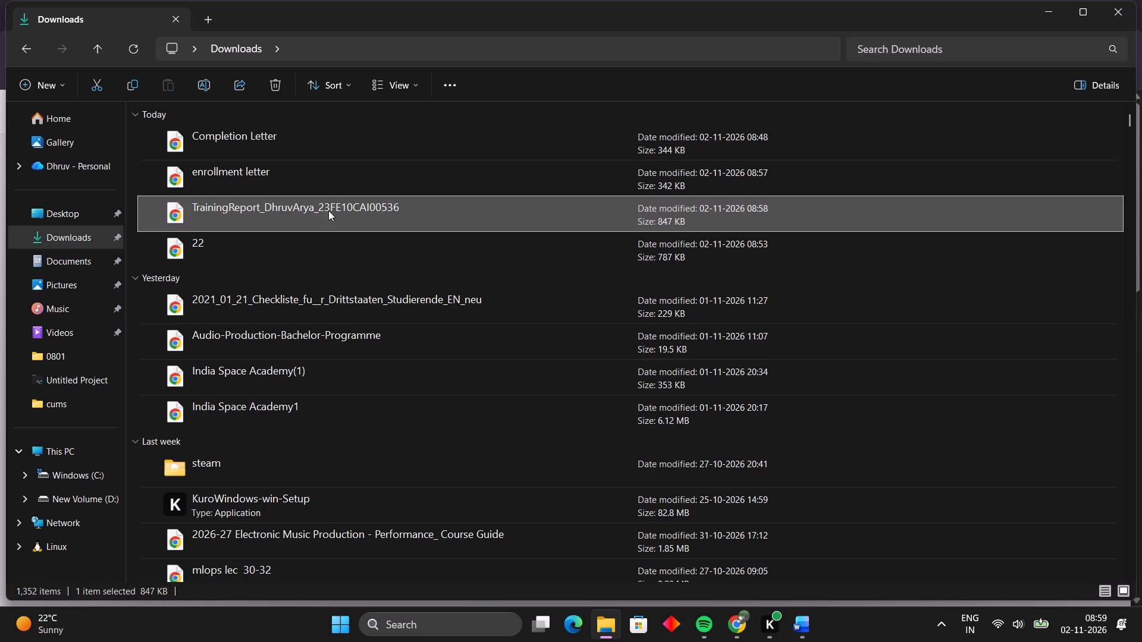
Open the renamed training report, close the older report's browser tab, and check the cover page and the enrollment letter following it.
double_click(322, 208)
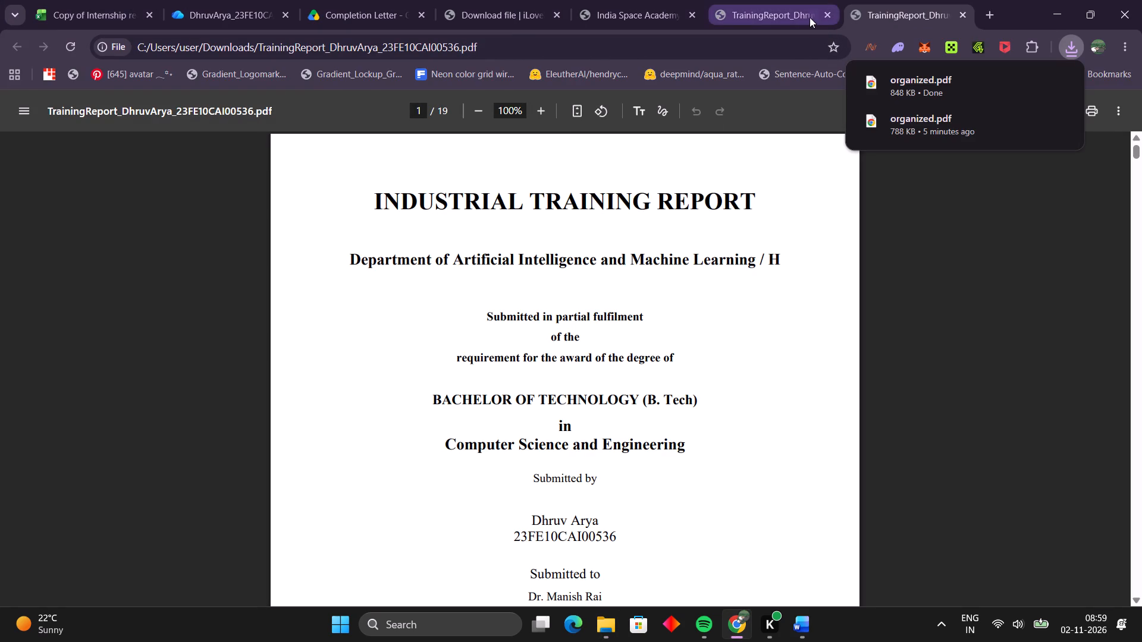
click(810, 17)
click(826, 15)
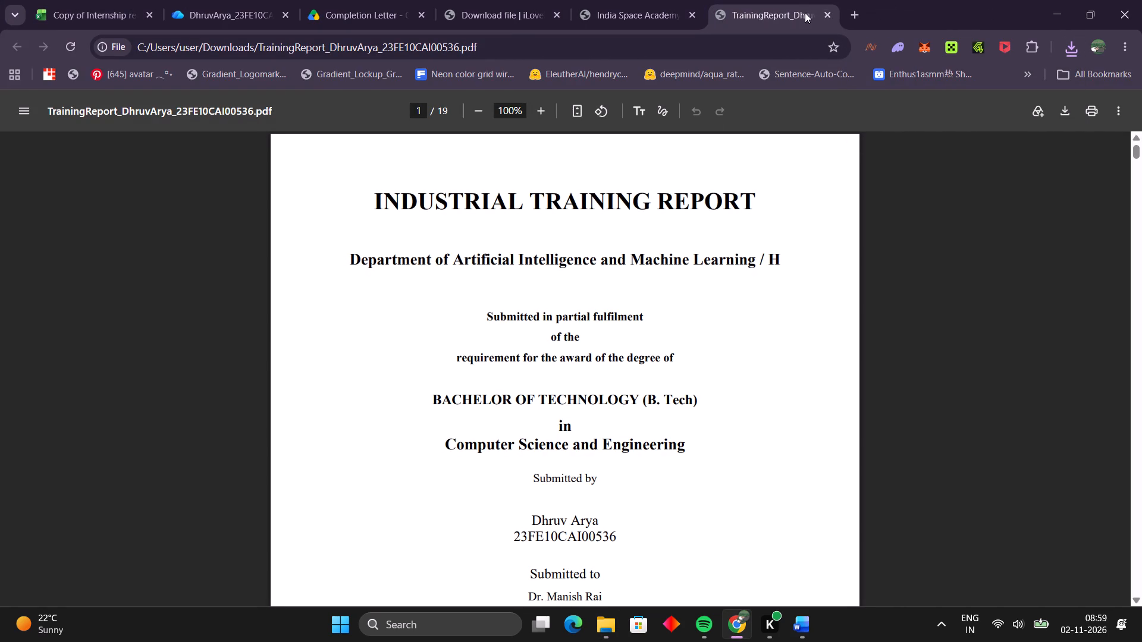
scroll(619, 300, down, 11)
scroll(619, 300, up, 3)
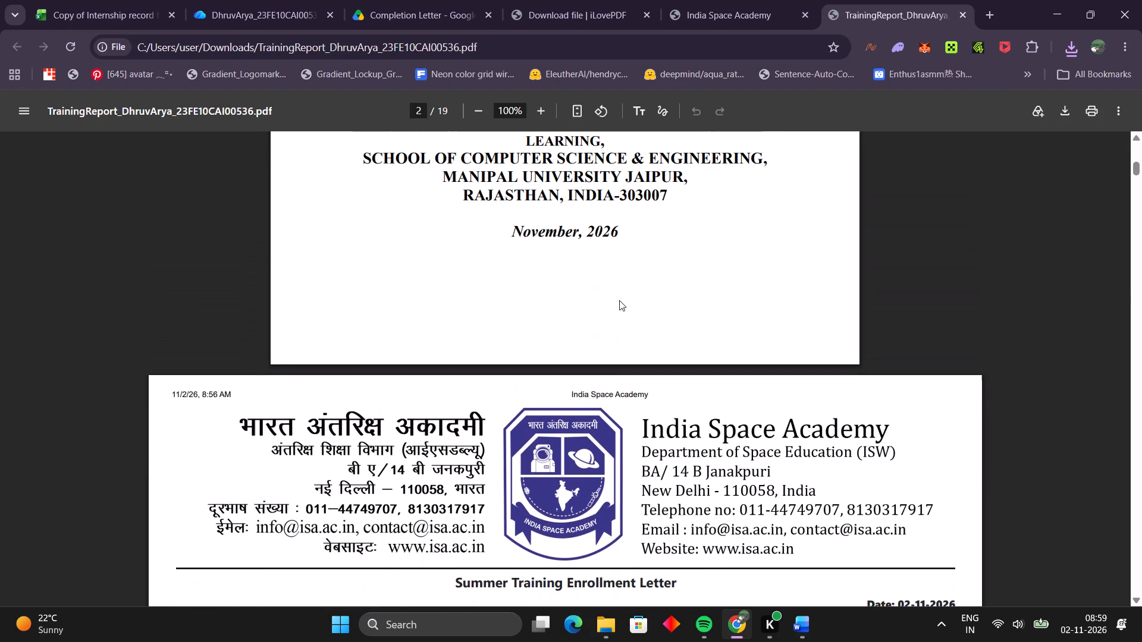
scroll(619, 300, down, 11)
scroll(619, 300, up, 7)
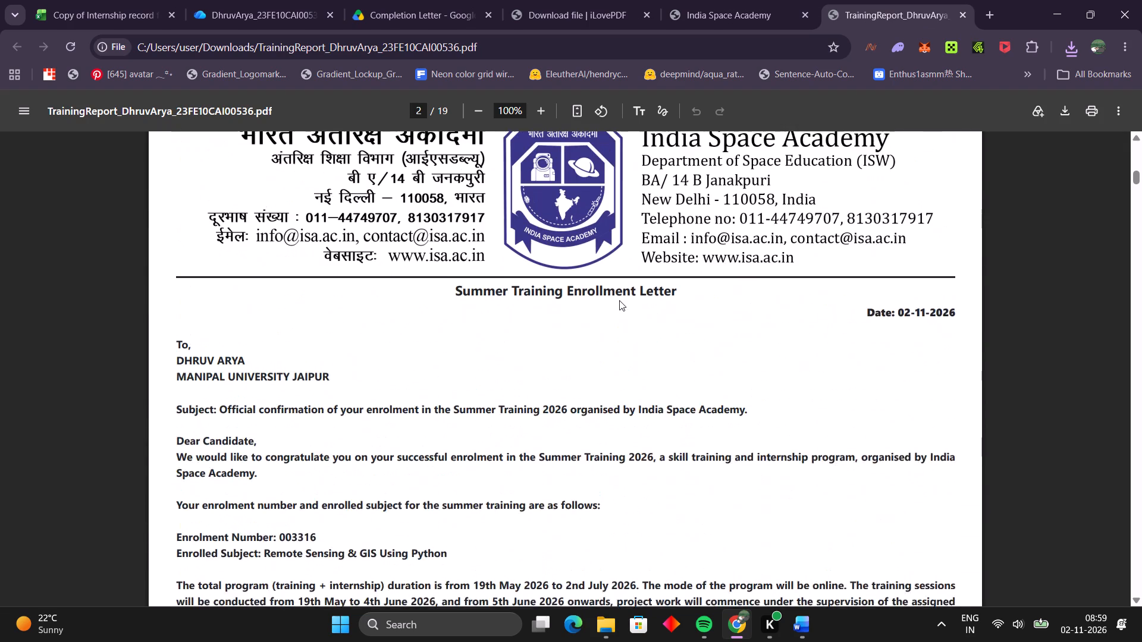
Review the training report's opening pages, from the cover through the enrollment and completion letters to the abstract.
scroll(619, 300, up, 1)
scroll(619, 300, down, 2)
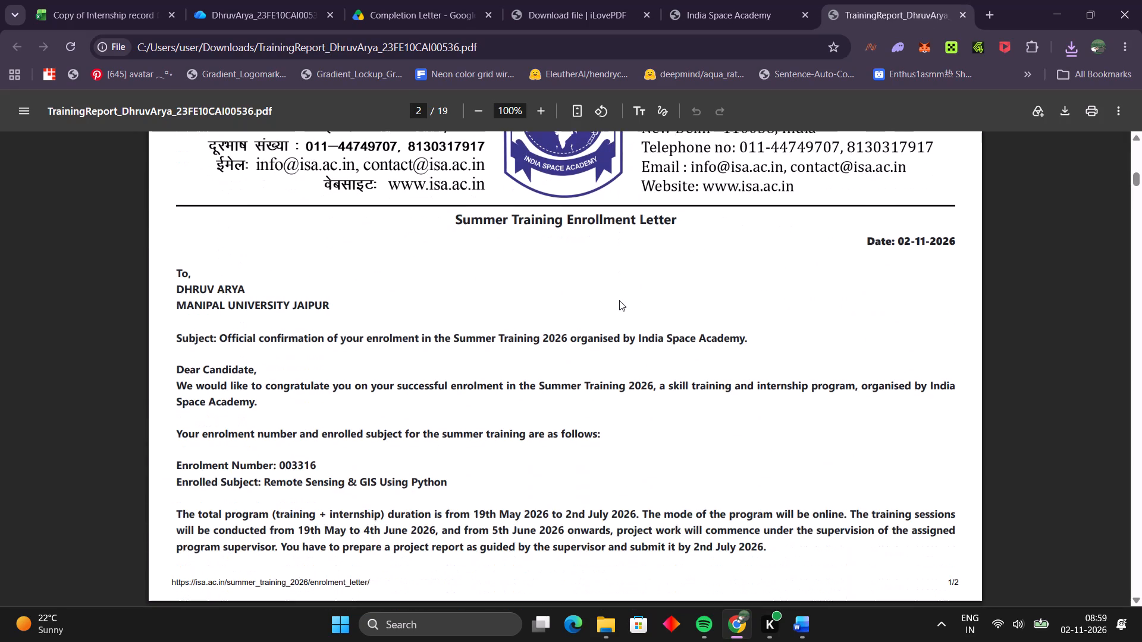
scroll(619, 300, down, 5)
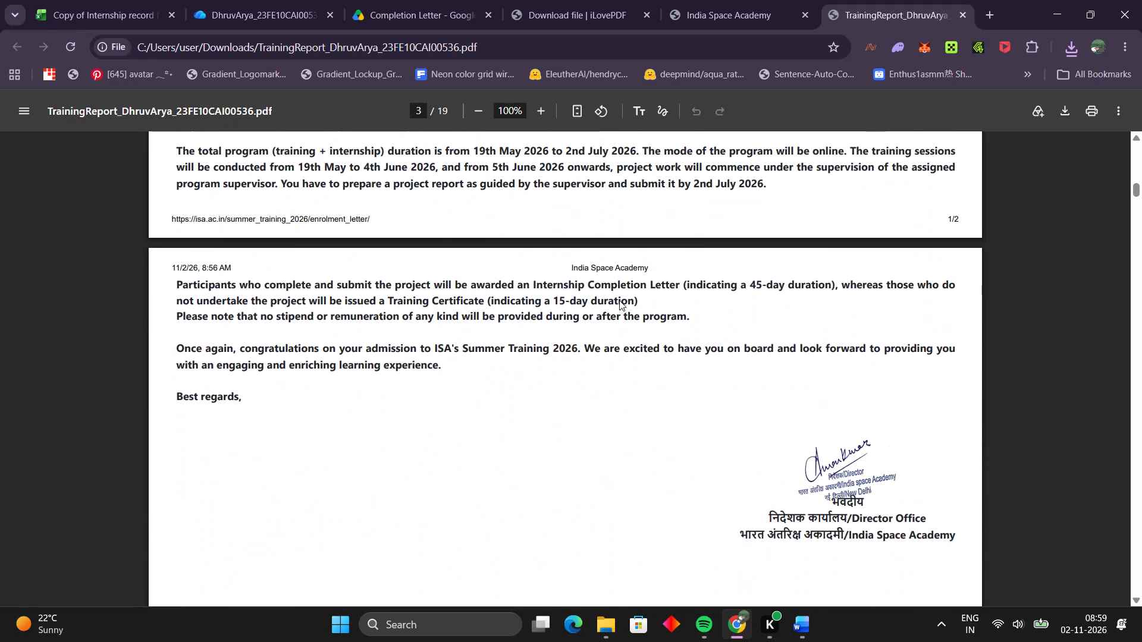
scroll(619, 300, down, 1)
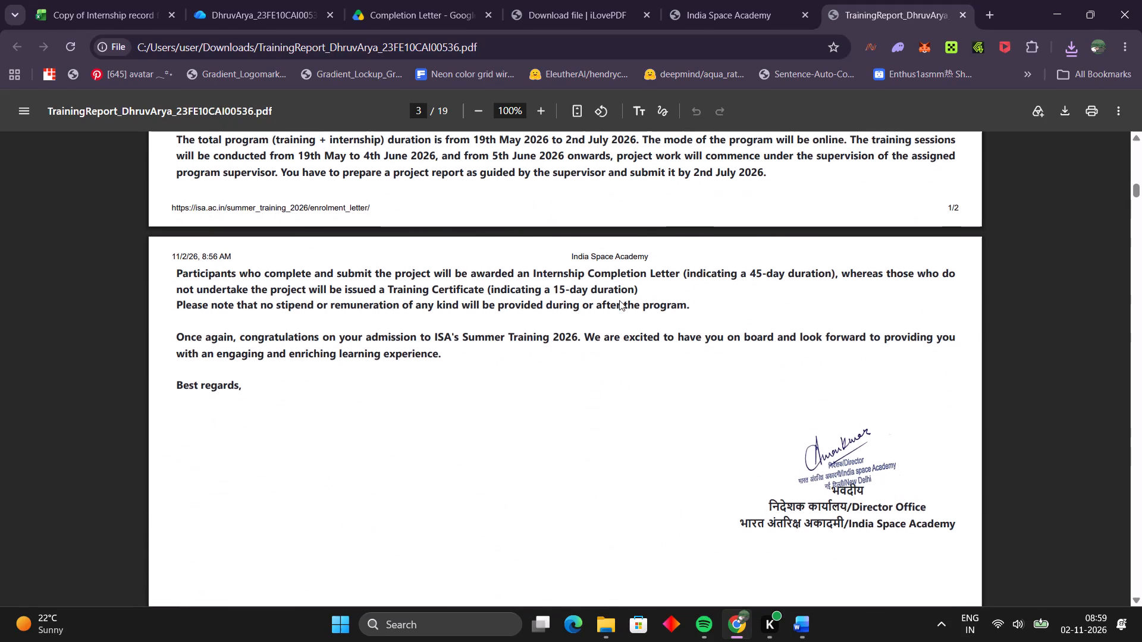
scroll(619, 300, down, 19)
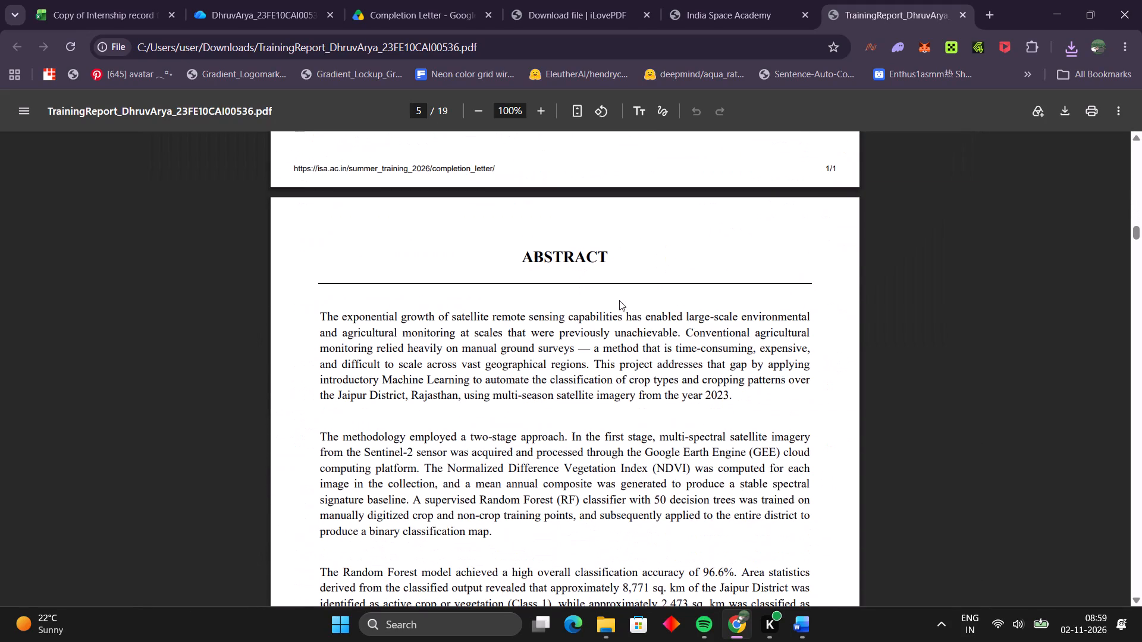
scroll(619, 300, up, 20)
scroll(619, 300, up, 11)
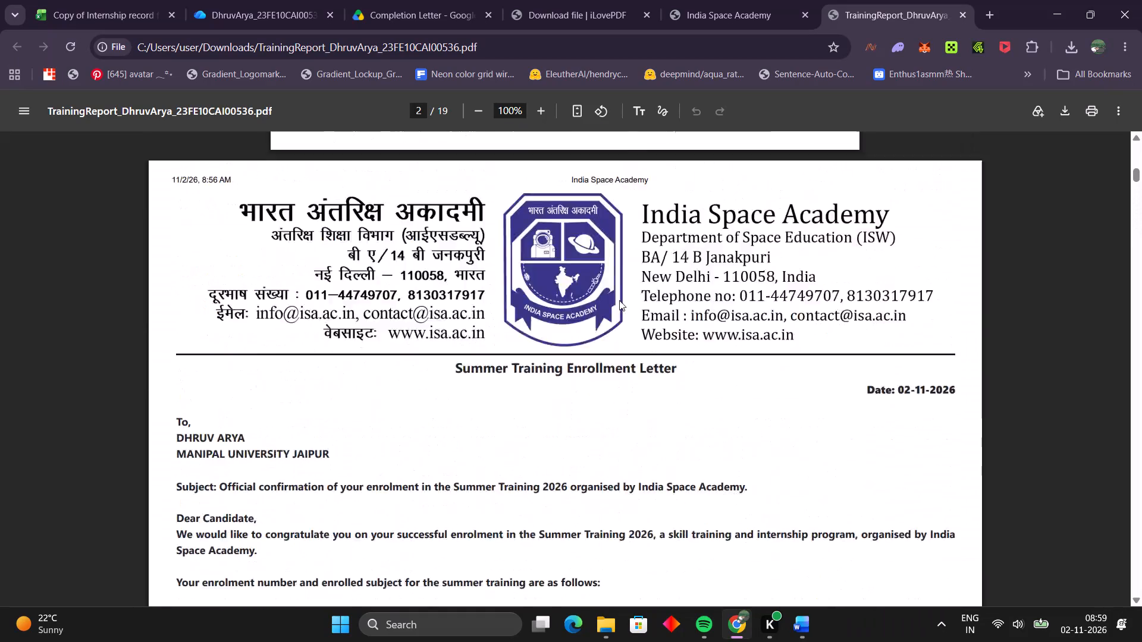
scroll(619, 300, up, 15)
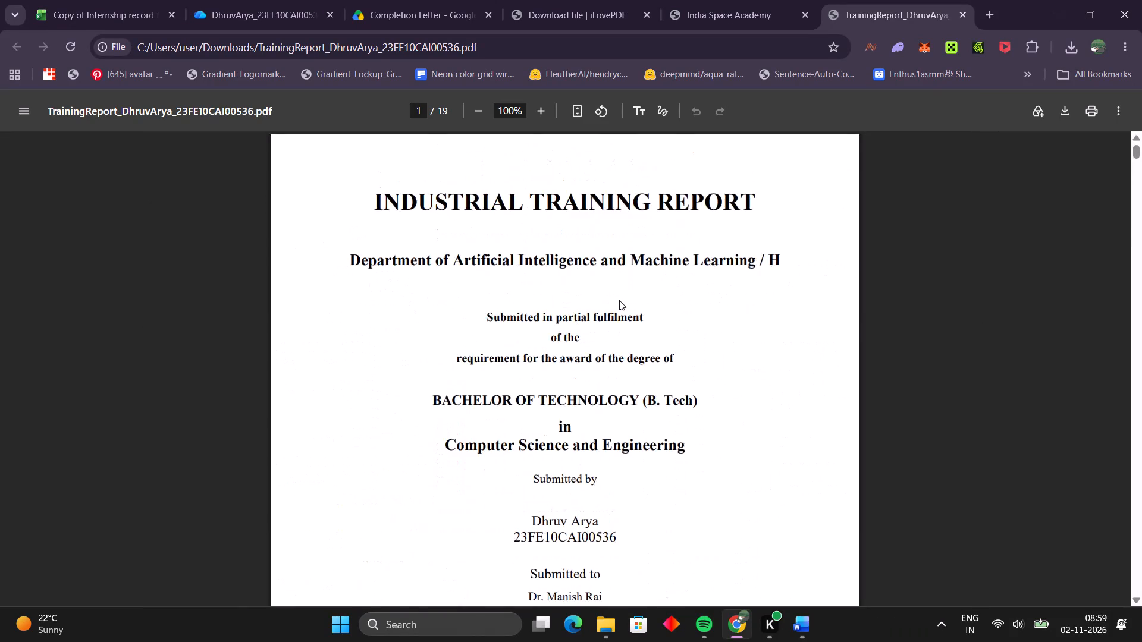
scroll(619, 300, down, 12)
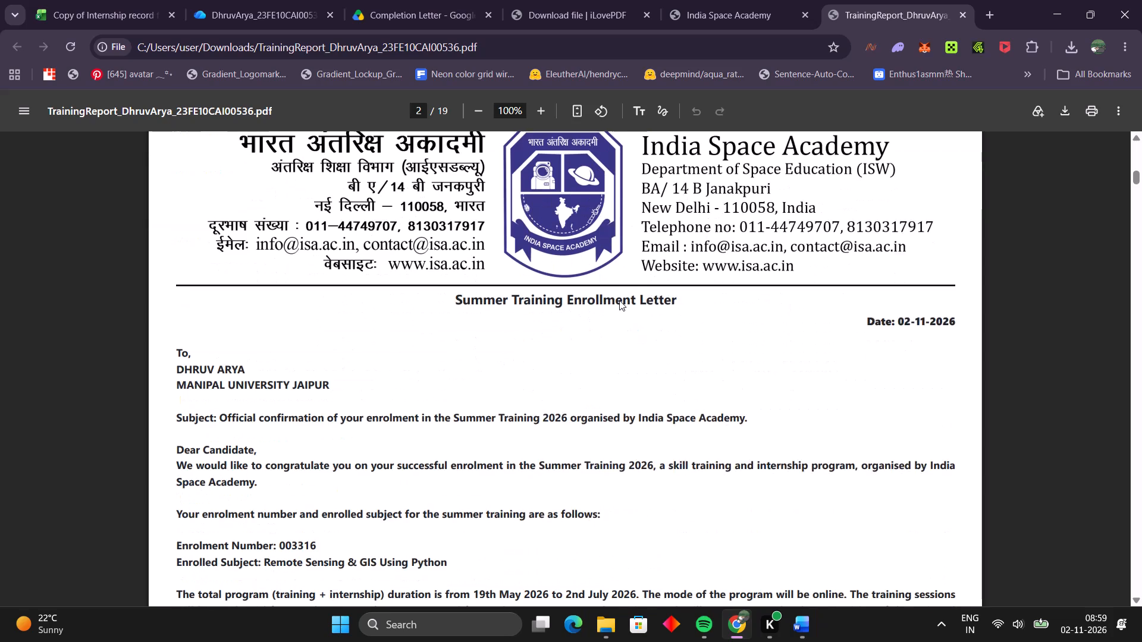
scroll(619, 300, up, 1)
scroll(619, 300, down, 4)
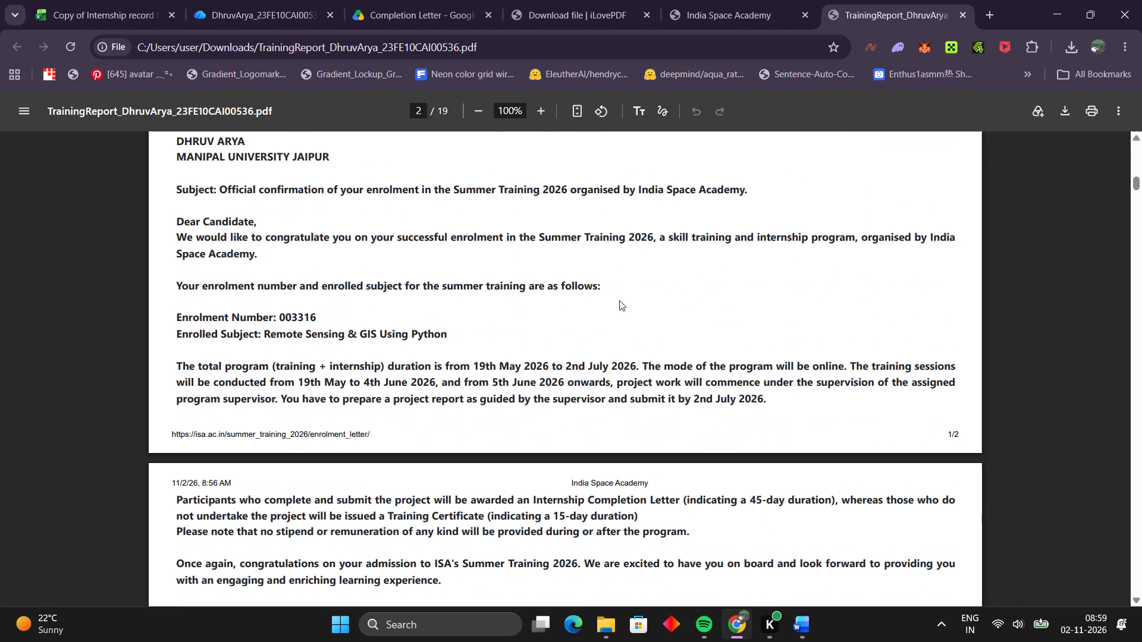
scroll(619, 300, down, 3)
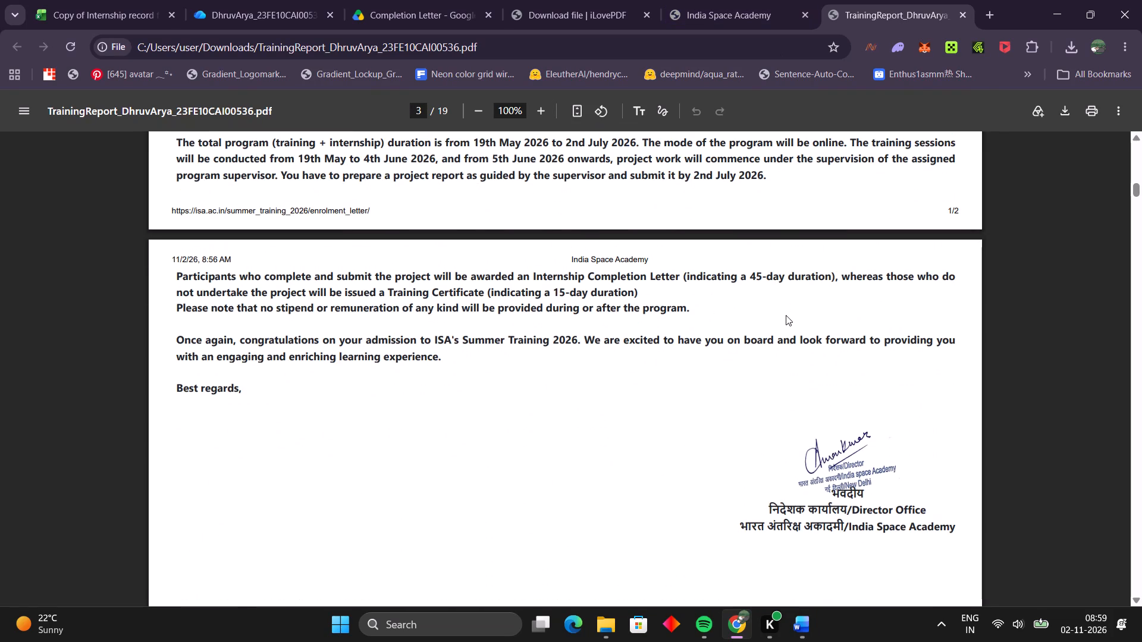
Close the India Space Academy completion letter page and the iLovePDF download page.
click(755, 0)
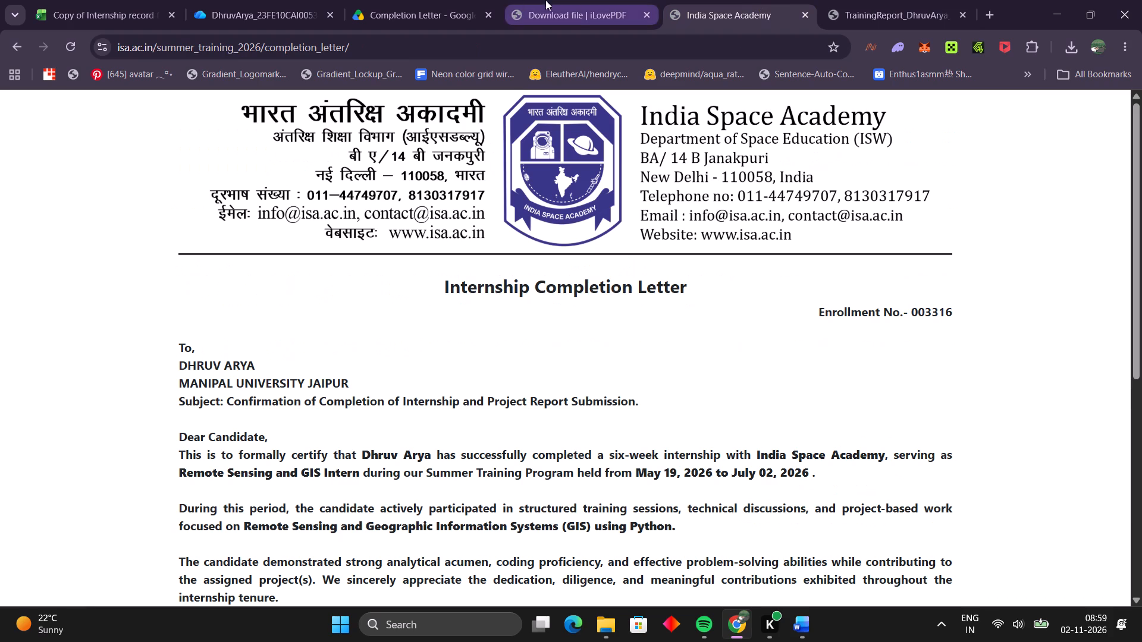
click(807, 20)
click(603, 0)
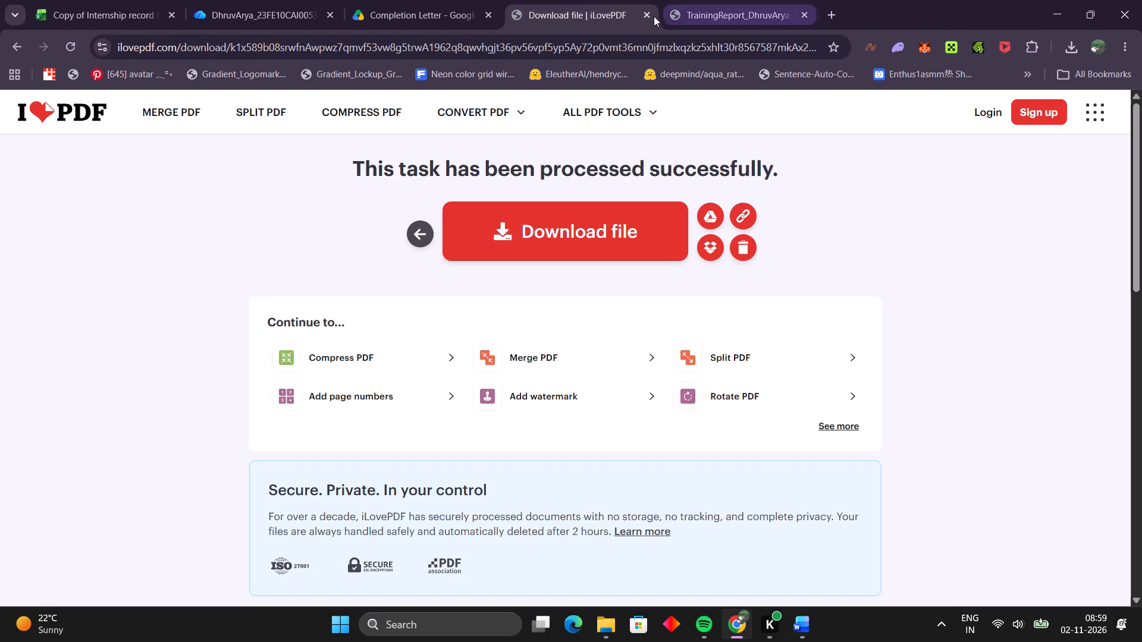
click(650, 16)
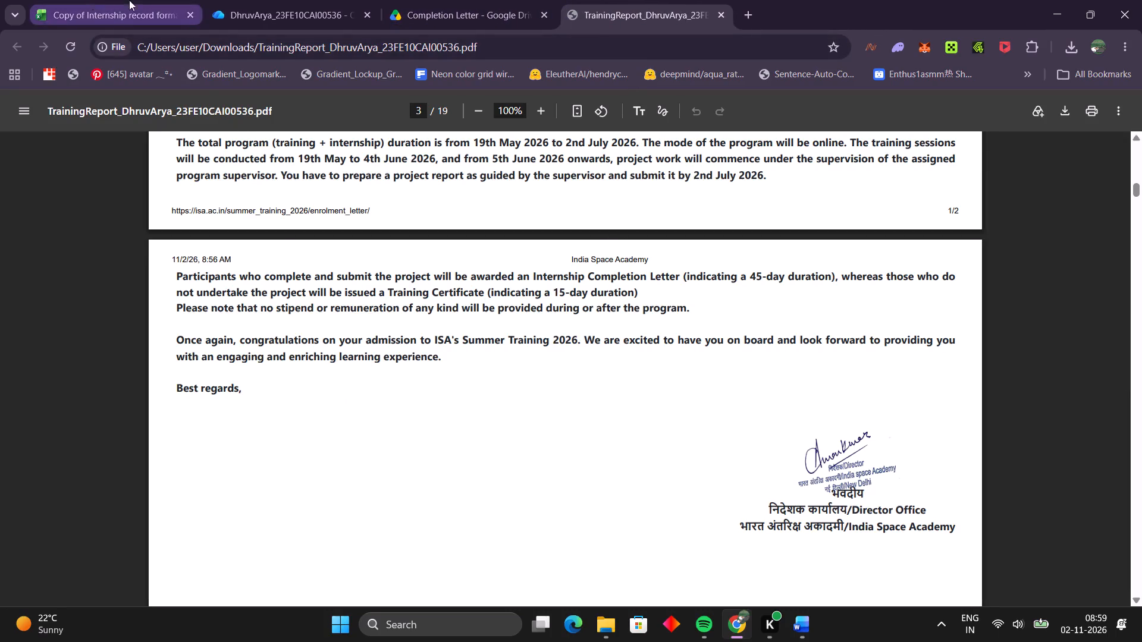
Upload the renamed training report PDF from Downloads to the Completion Letter folder in Google Drive, dismissing the Gemini offer.
click(477, 0)
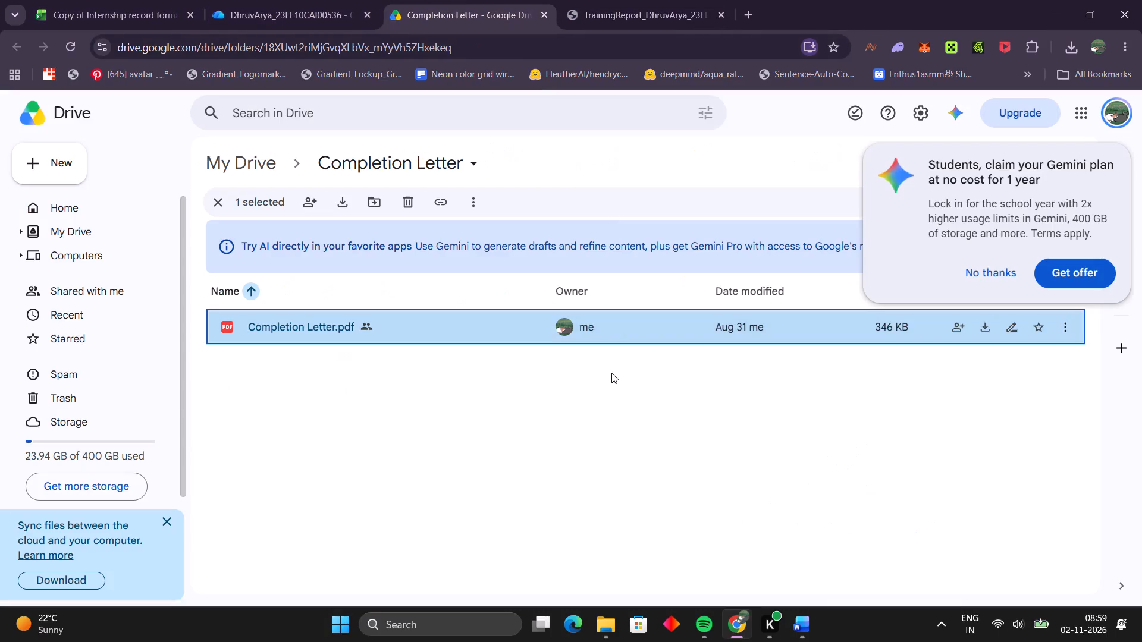
click(611, 373)
click(998, 272)
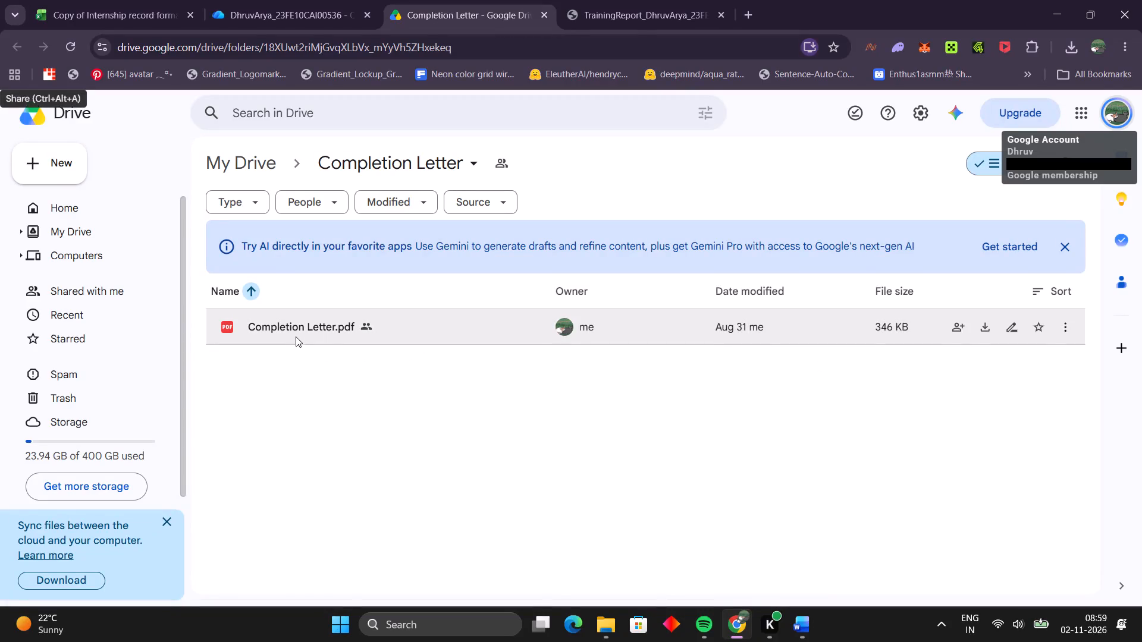
click(56, 167)
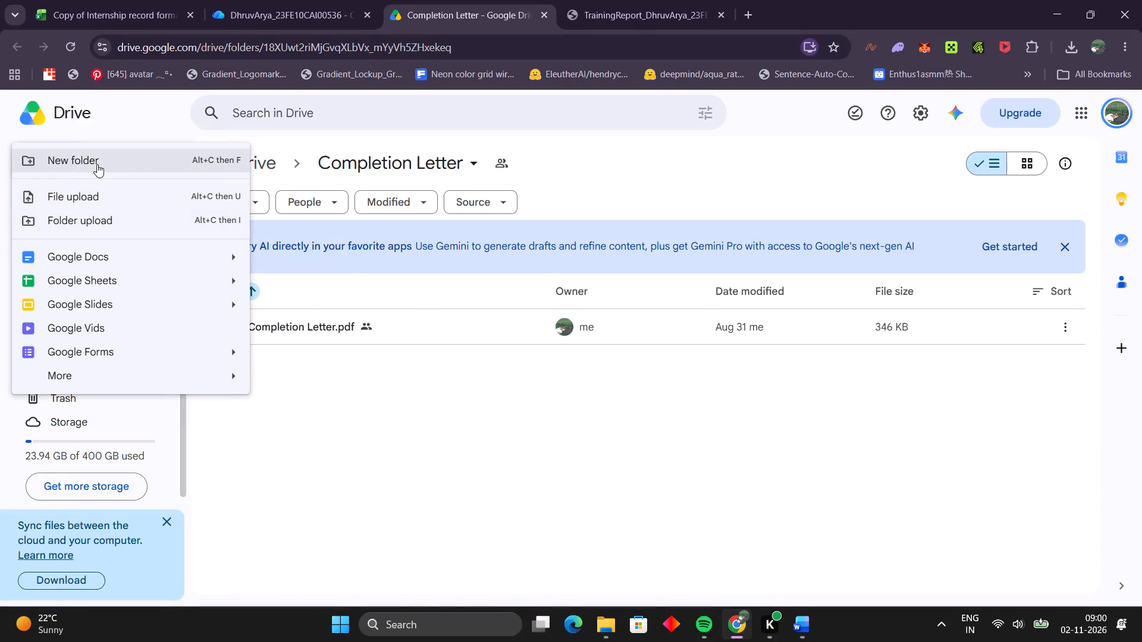
click(99, 193)
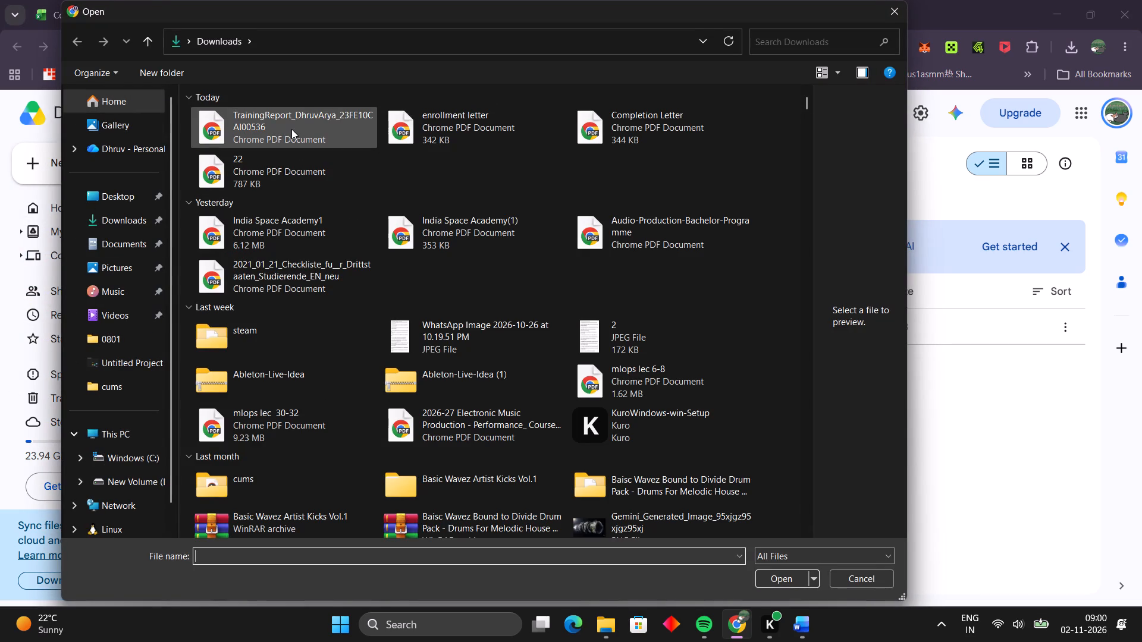
click(291, 129)
click(793, 577)
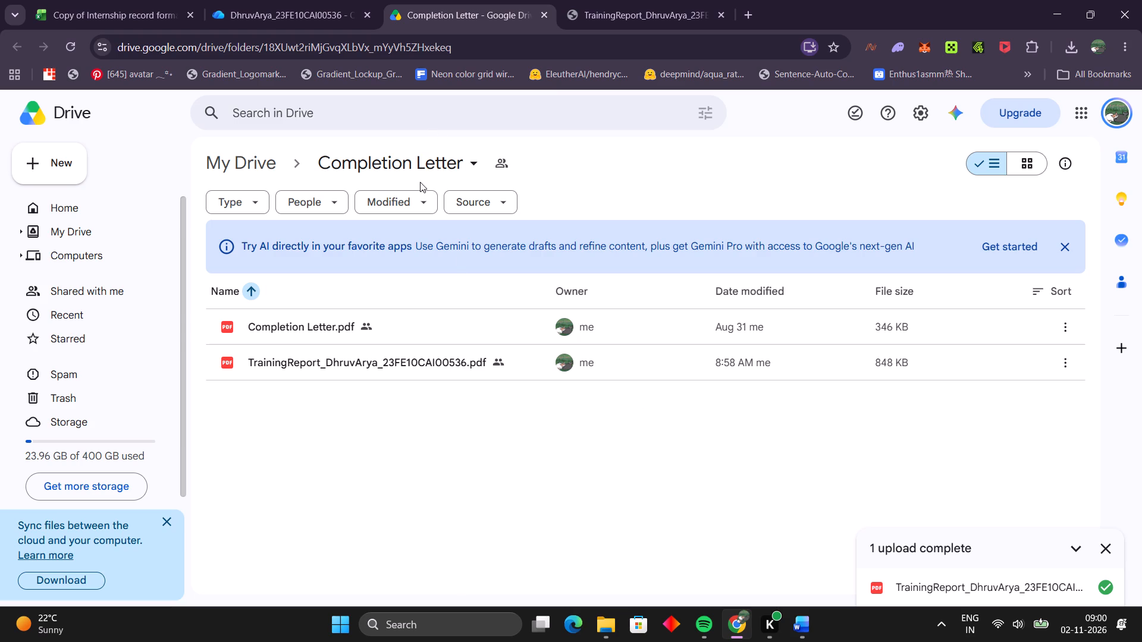
Upload the same training report PDF to the student's shared OneDrive folder holding the offer and completion letters.
click(324, 12)
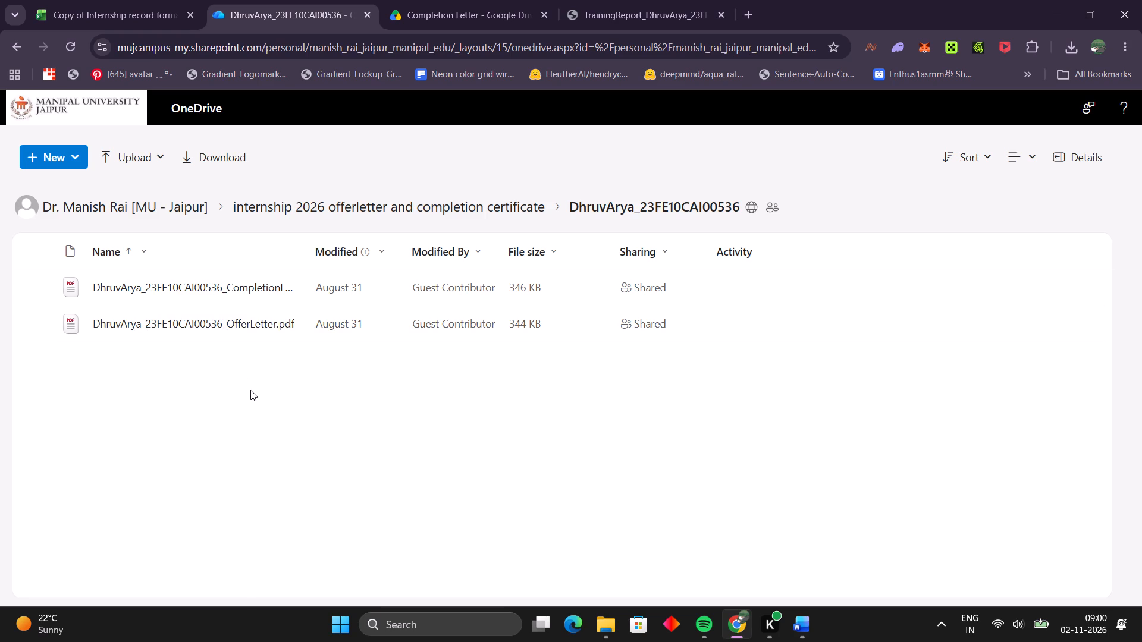
click(119, 155)
click(128, 187)
click(262, 130)
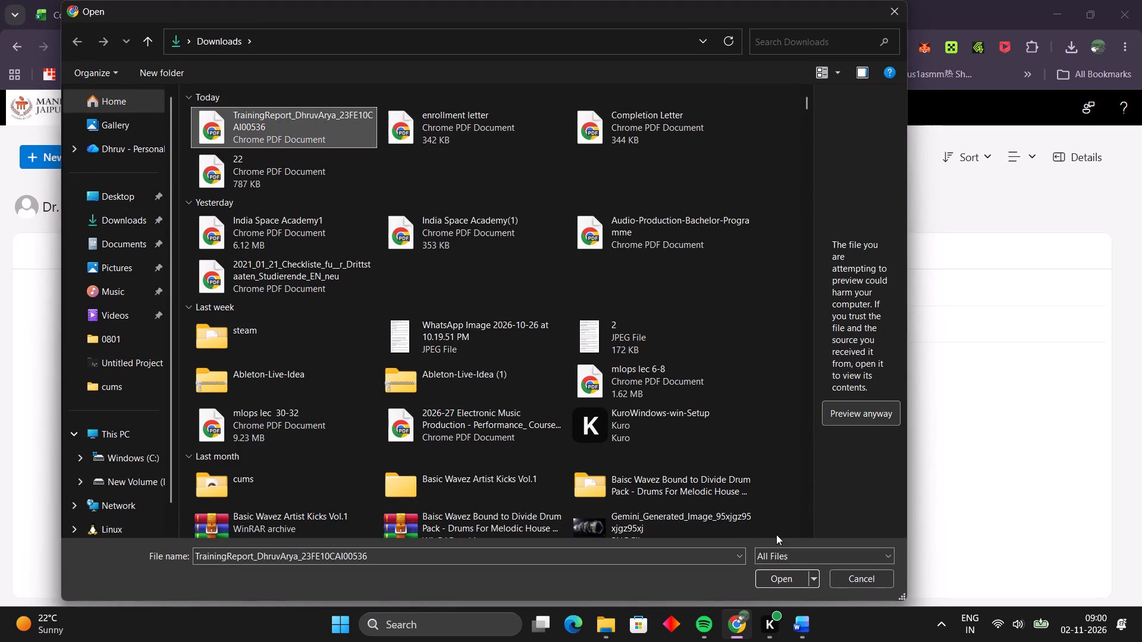
click(779, 578)
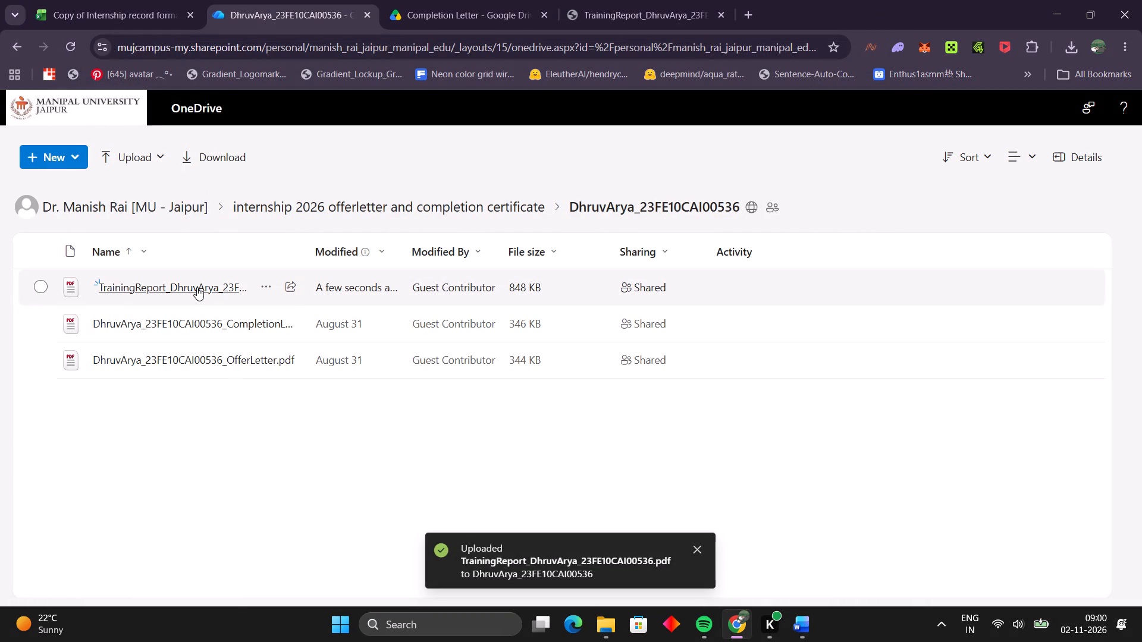
Return to the internship record workbook and examine the student list from the serial number column to the project names.
click(92, 0)
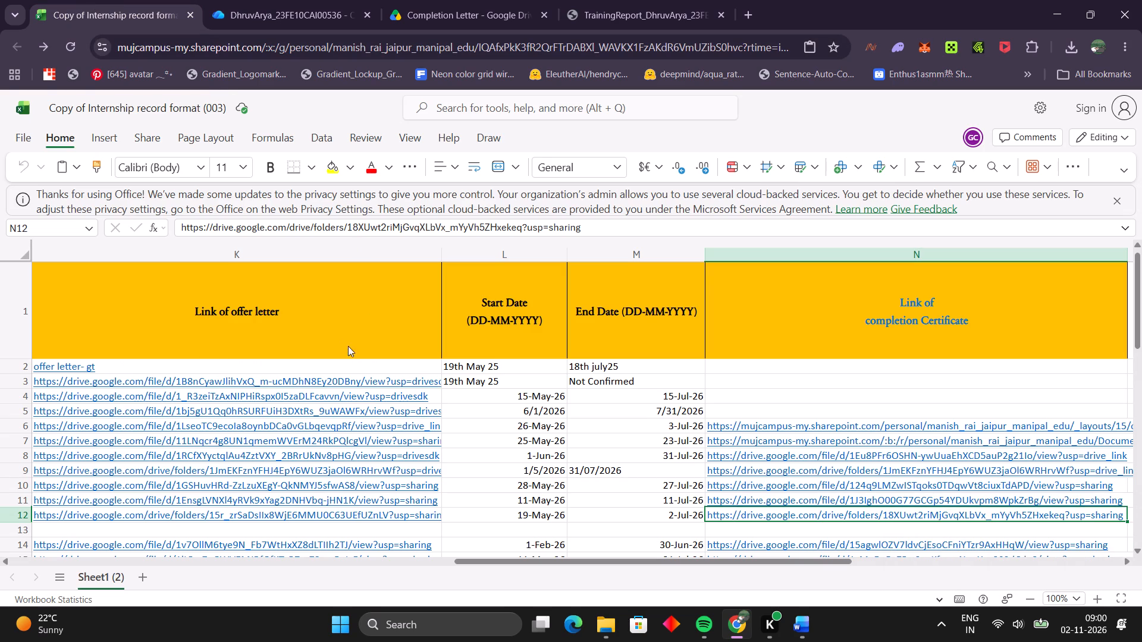
scroll(432, 362, down, 4)
scroll(499, 442, up, 3)
click(519, 564)
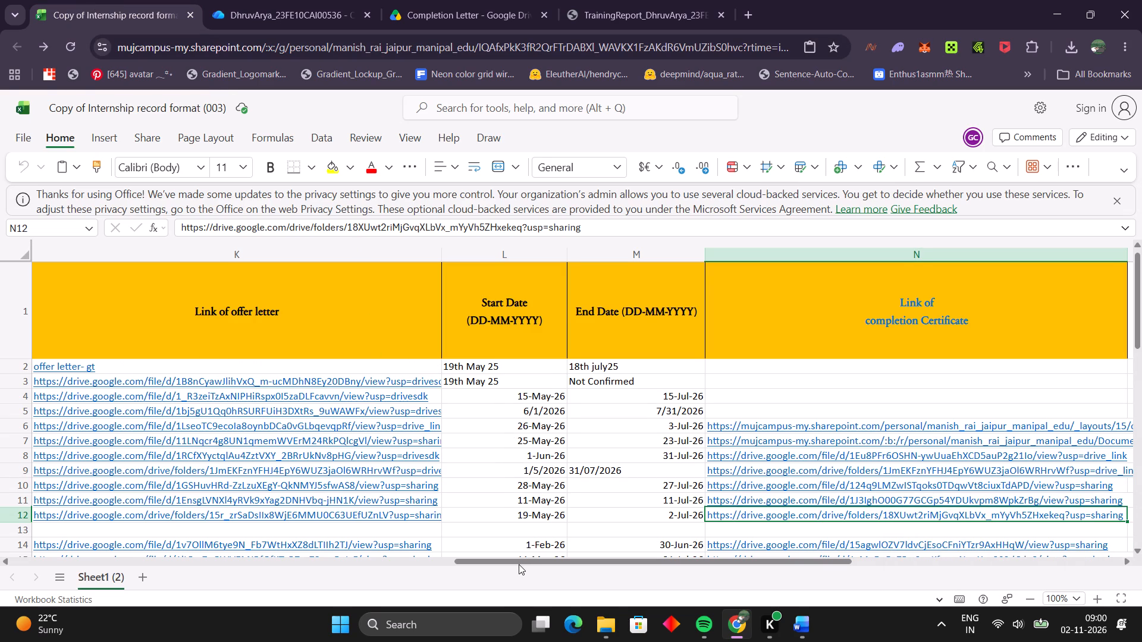
click(519, 562)
drag(519, 562, 322, 546)
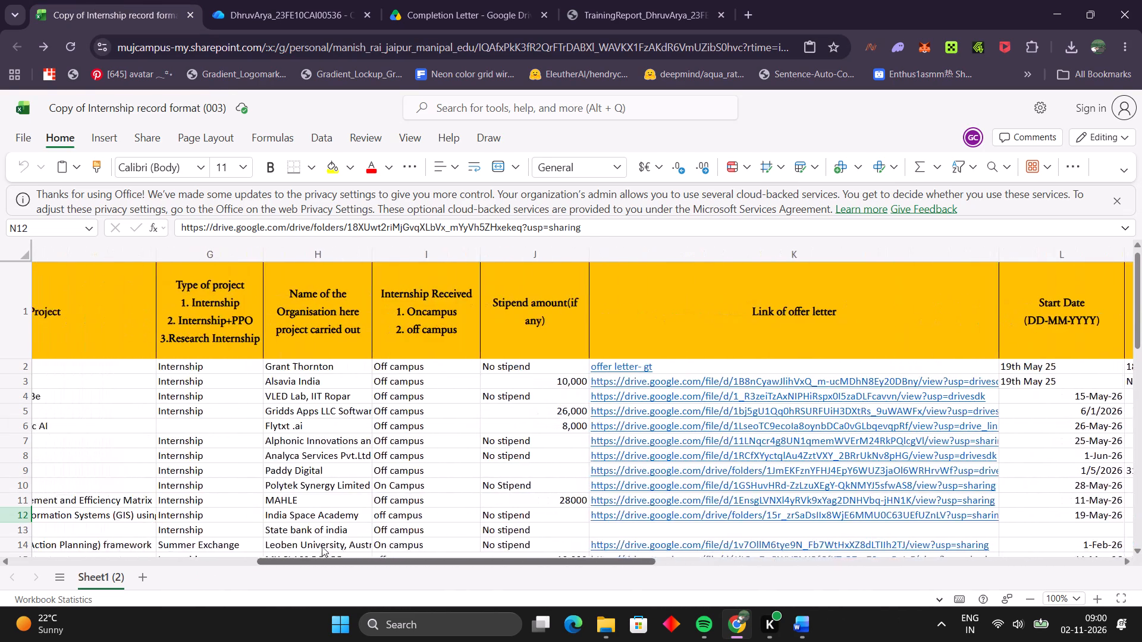
drag(322, 546, 64, 540)
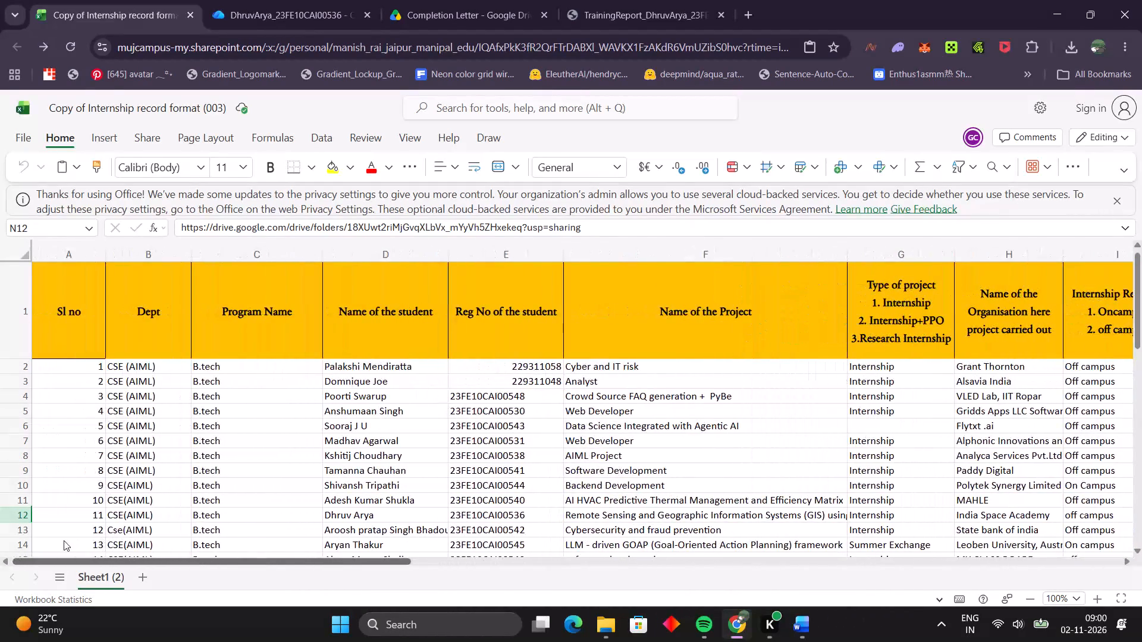
drag(64, 540, 47, 542)
scroll(309, 432, down, 1)
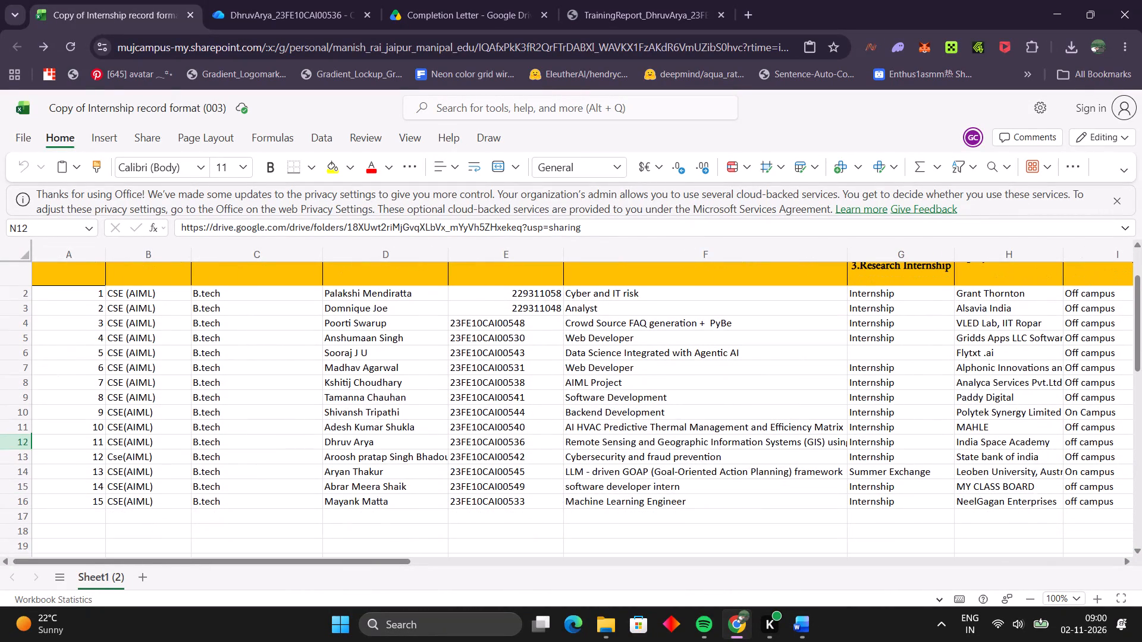
scroll(307, 432, up, 2)
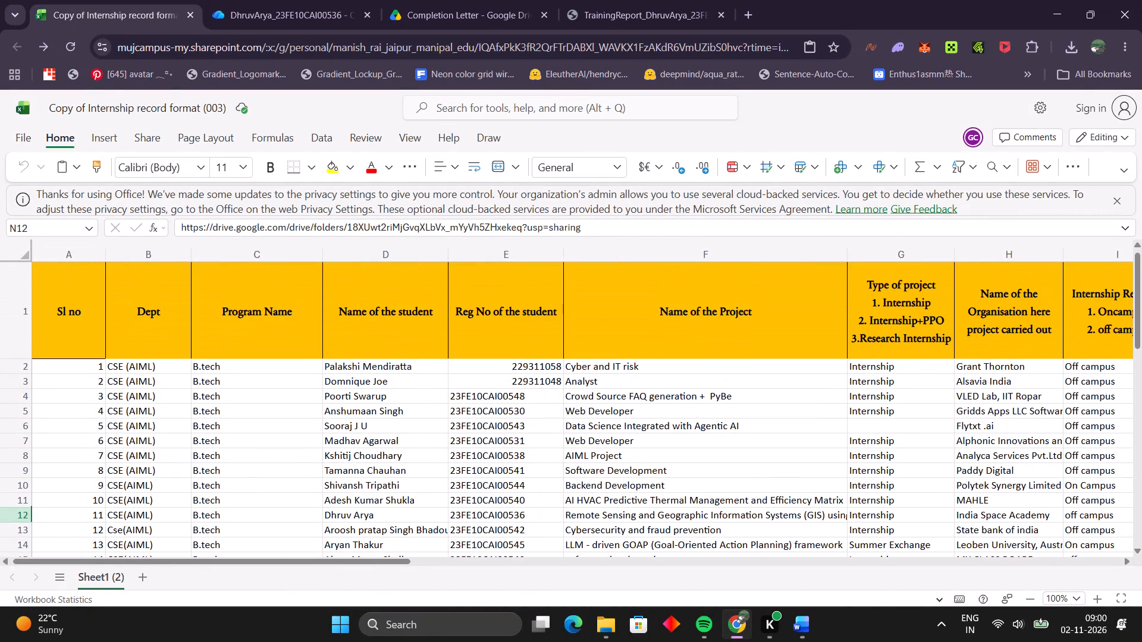
scroll(330, 408, down, 1)
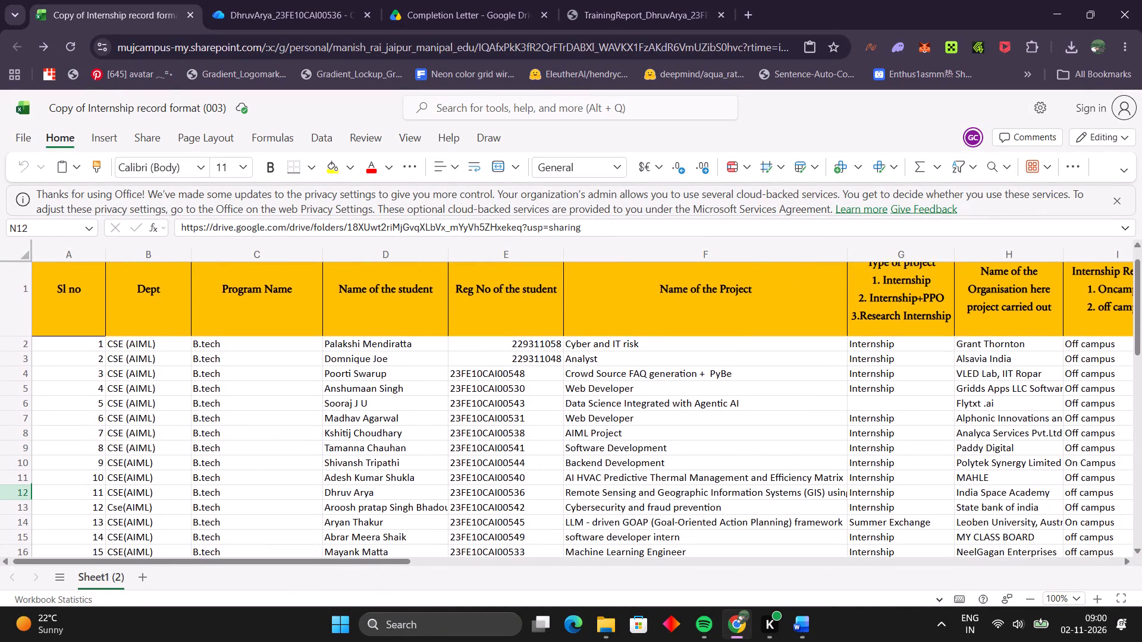
scroll(330, 408, down, 2)
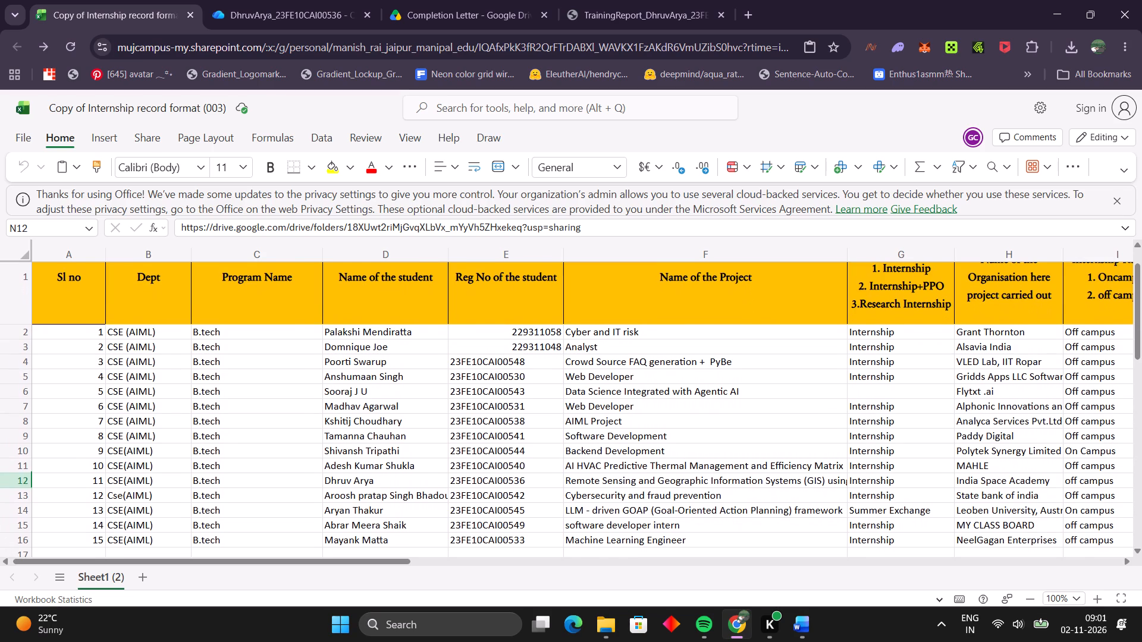
Review the row 12 entry across the project, organisation, stipend, offer letter, date and completion certificate columns.
scroll(330, 408, left, 1)
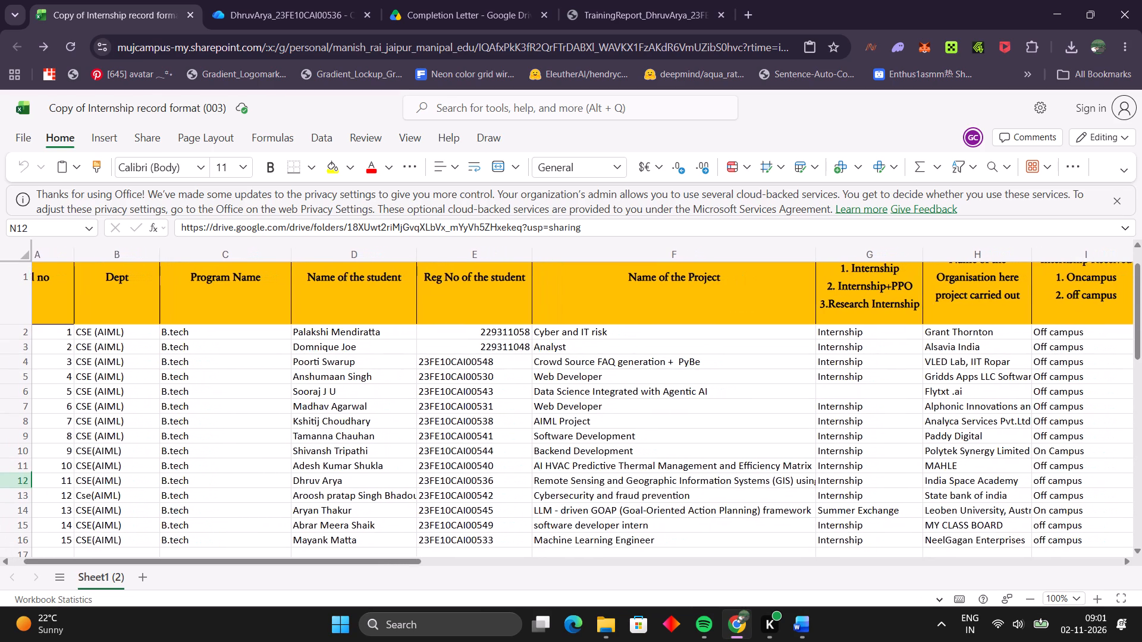
scroll(330, 408, left, 2)
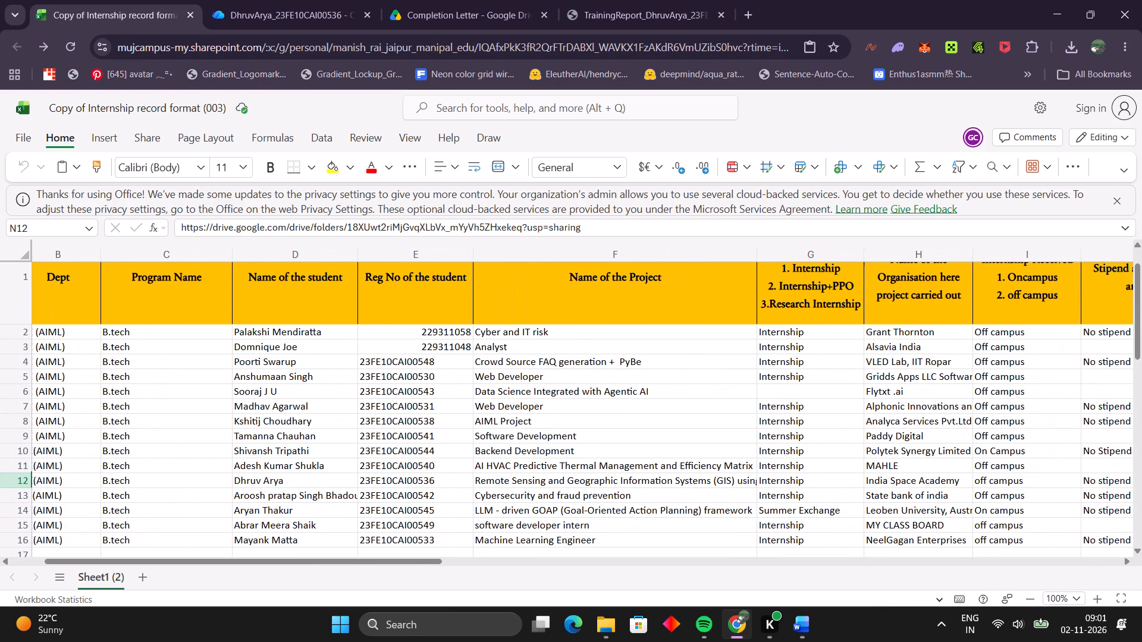
scroll(330, 408, left, 1)
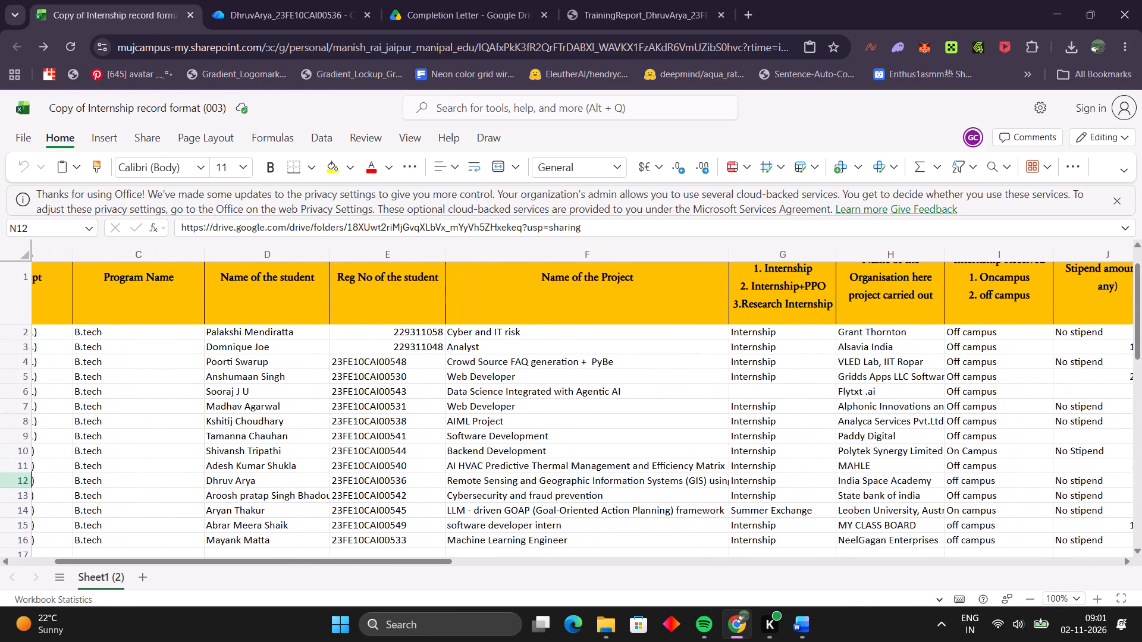
scroll(330, 408, left, 1)
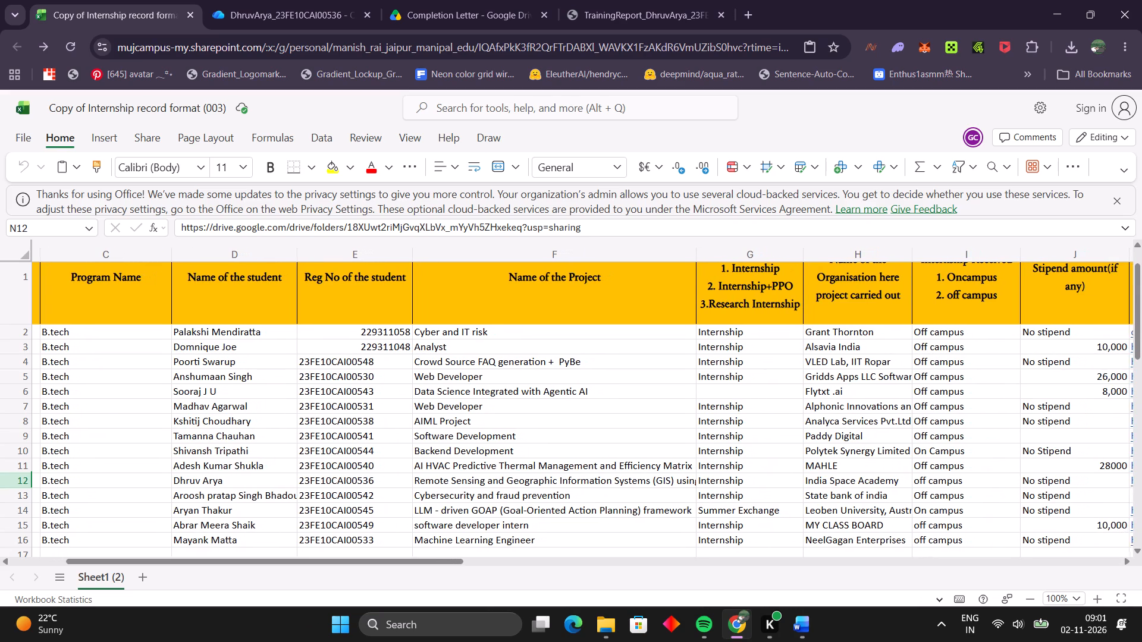
scroll(330, 408, left, 1)
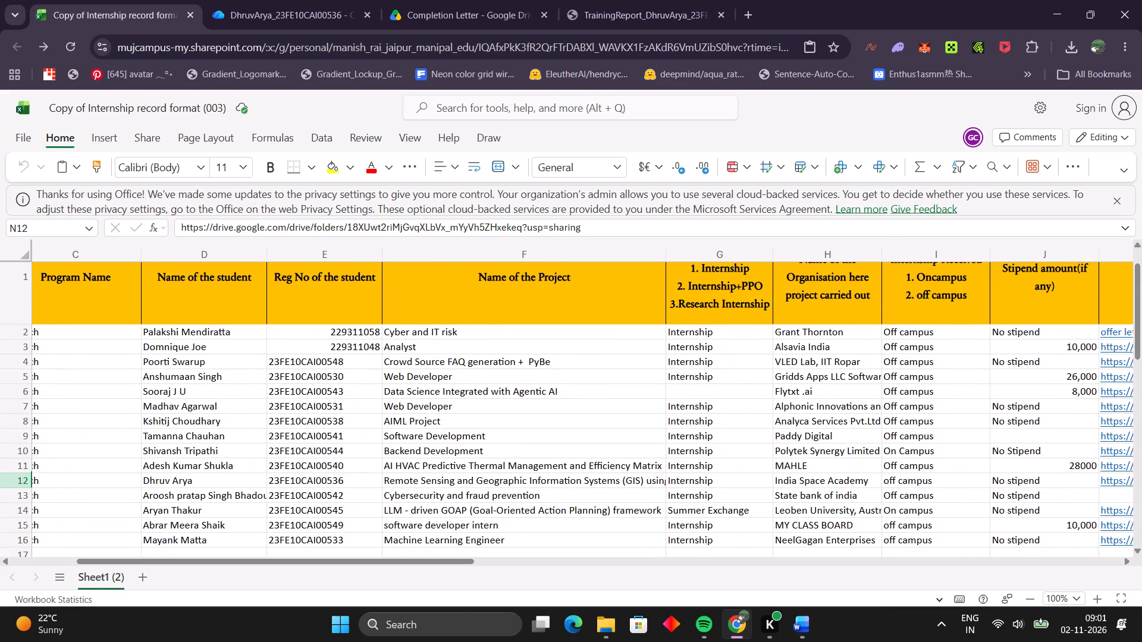
scroll(330, 408, left, 2)
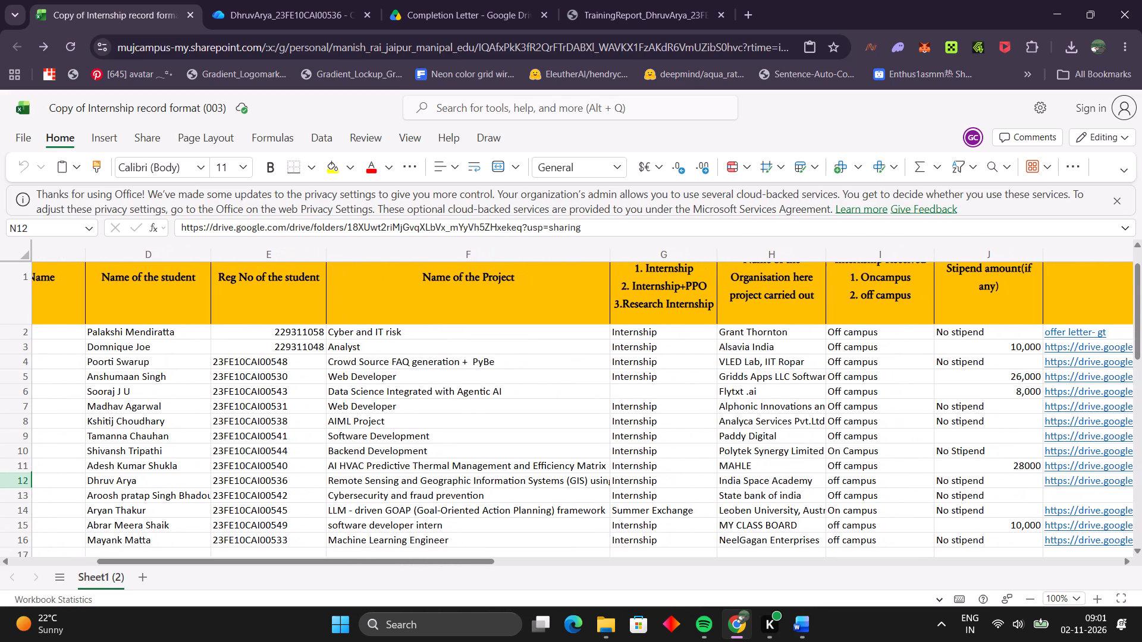
scroll(330, 408, left, 2)
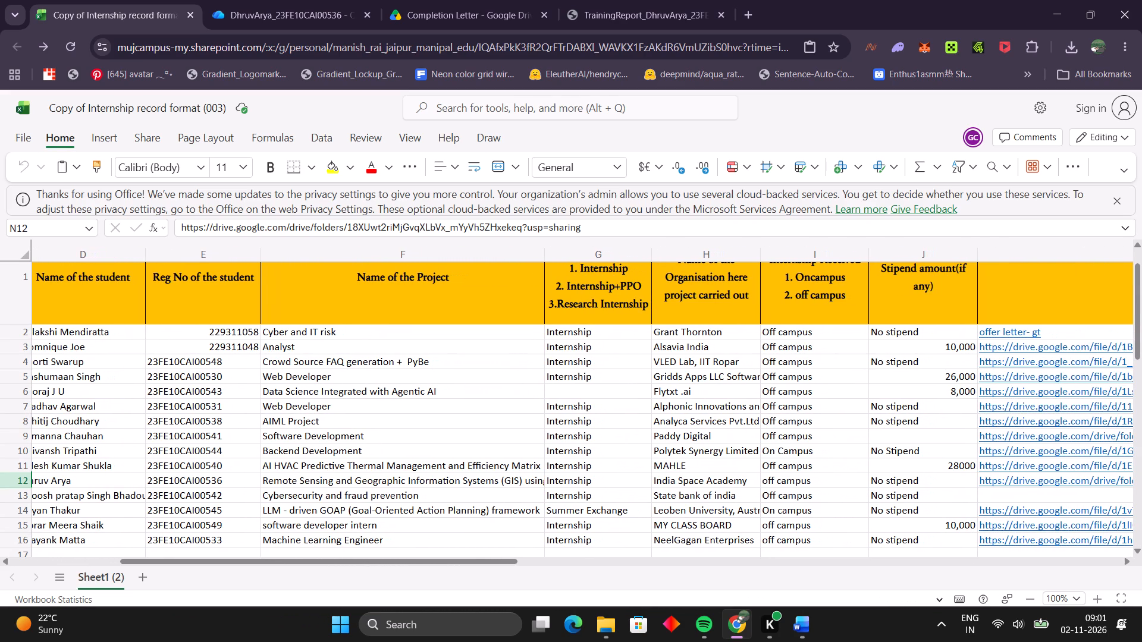
scroll(330, 408, left, 3)
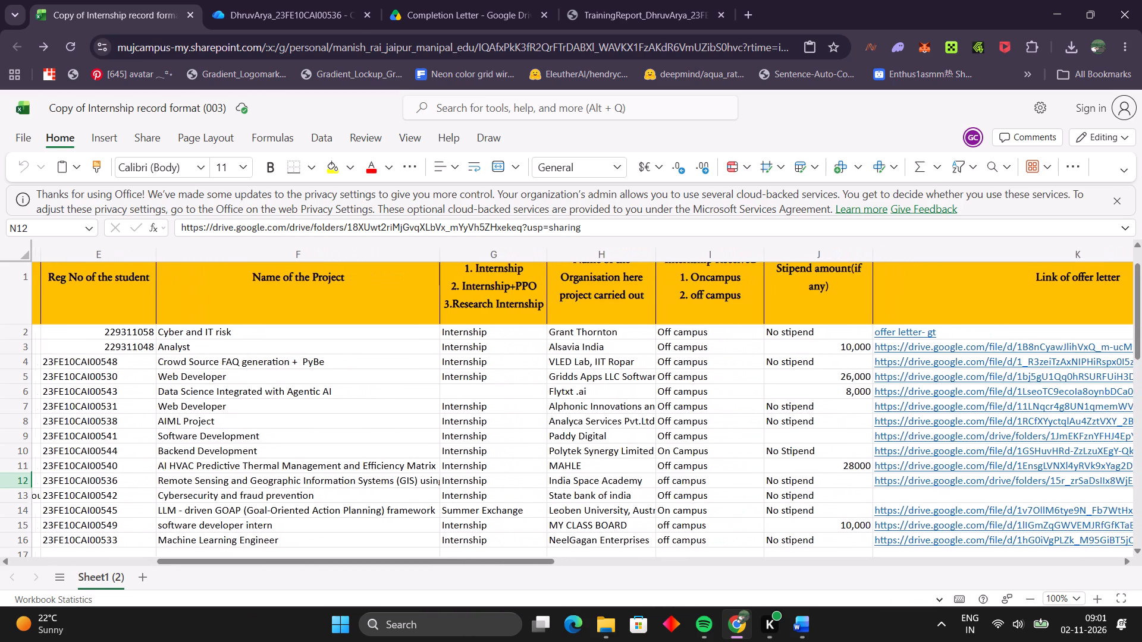
scroll(330, 408, left, 2)
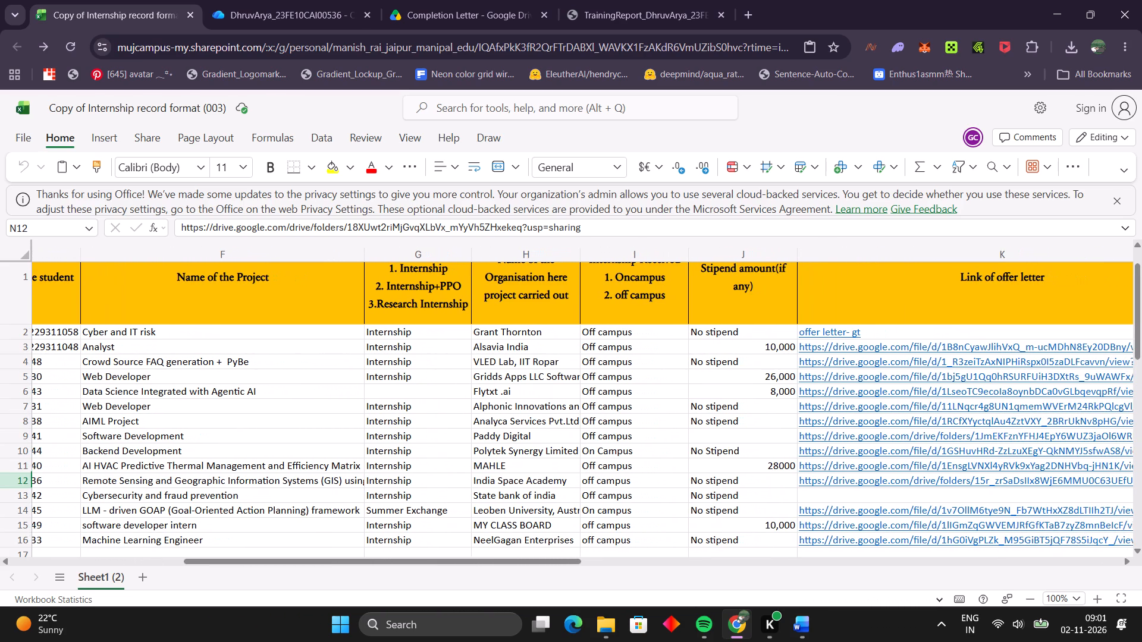
scroll(330, 408, left, 3)
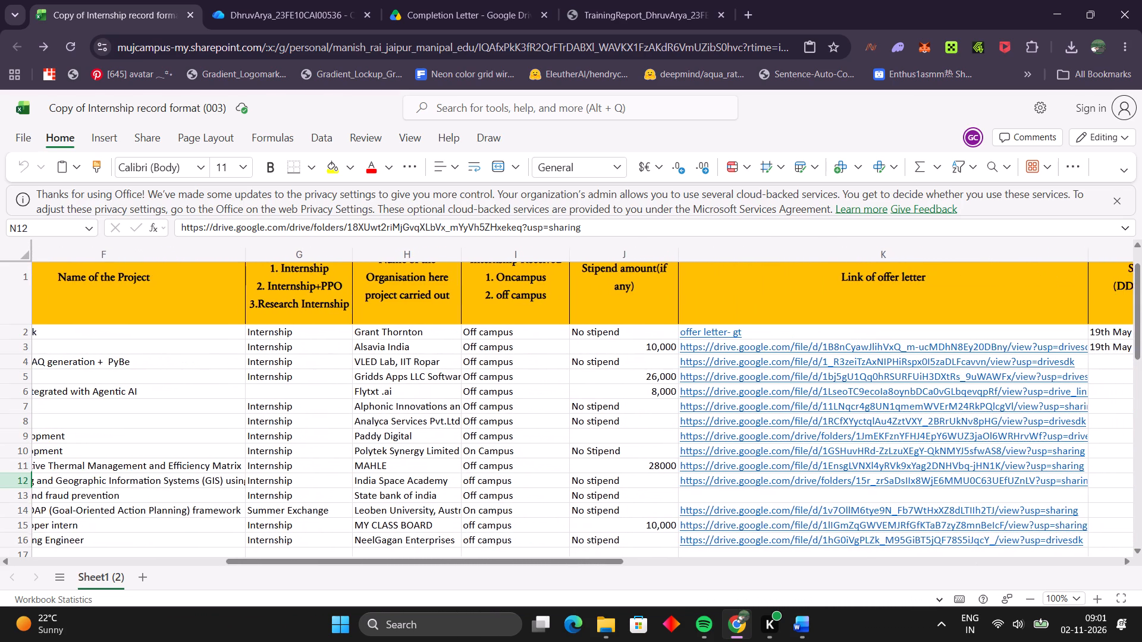
scroll(330, 408, left, 2)
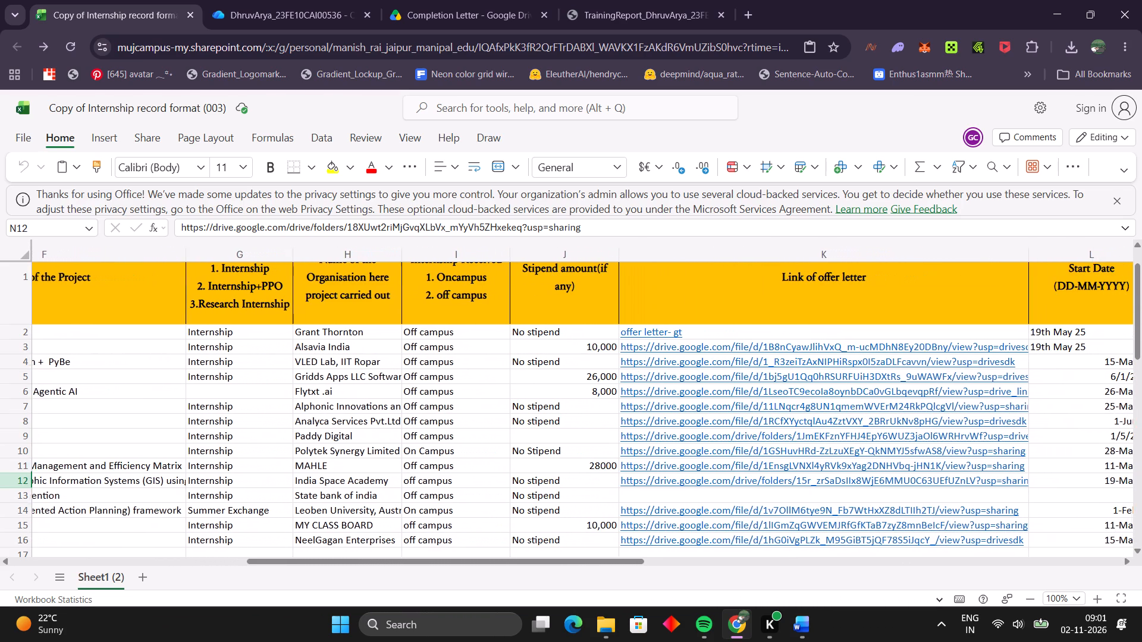
scroll(330, 408, left, 3)
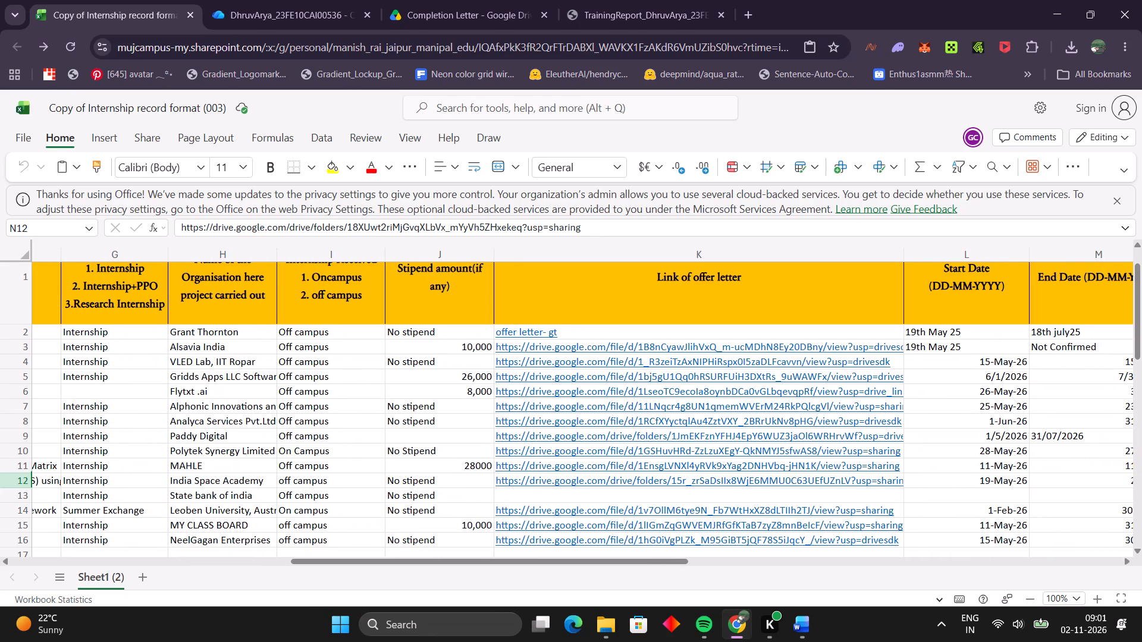
scroll(330, 408, left, 2)
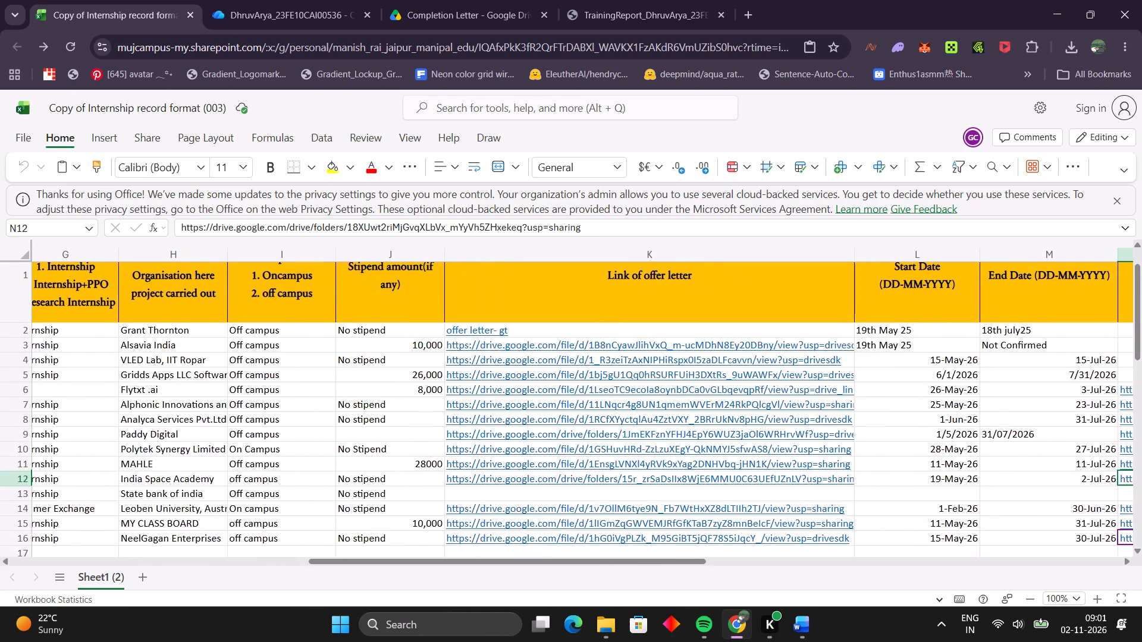
scroll(330, 408, left, 4)
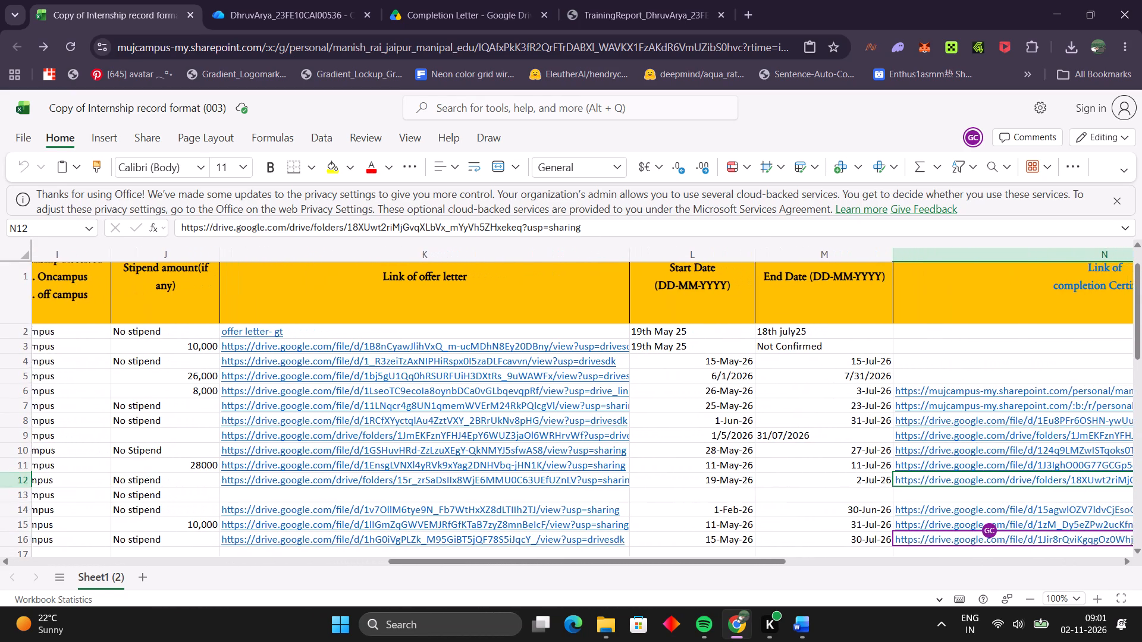
scroll(330, 408, left, 2)
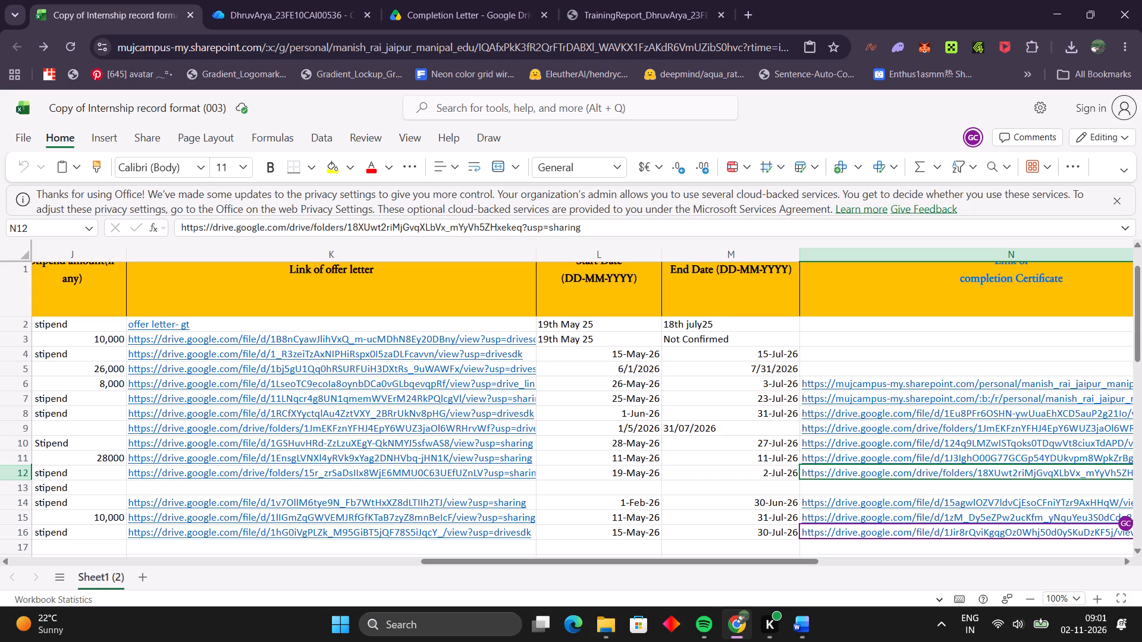
scroll(965, 476, left, 1)
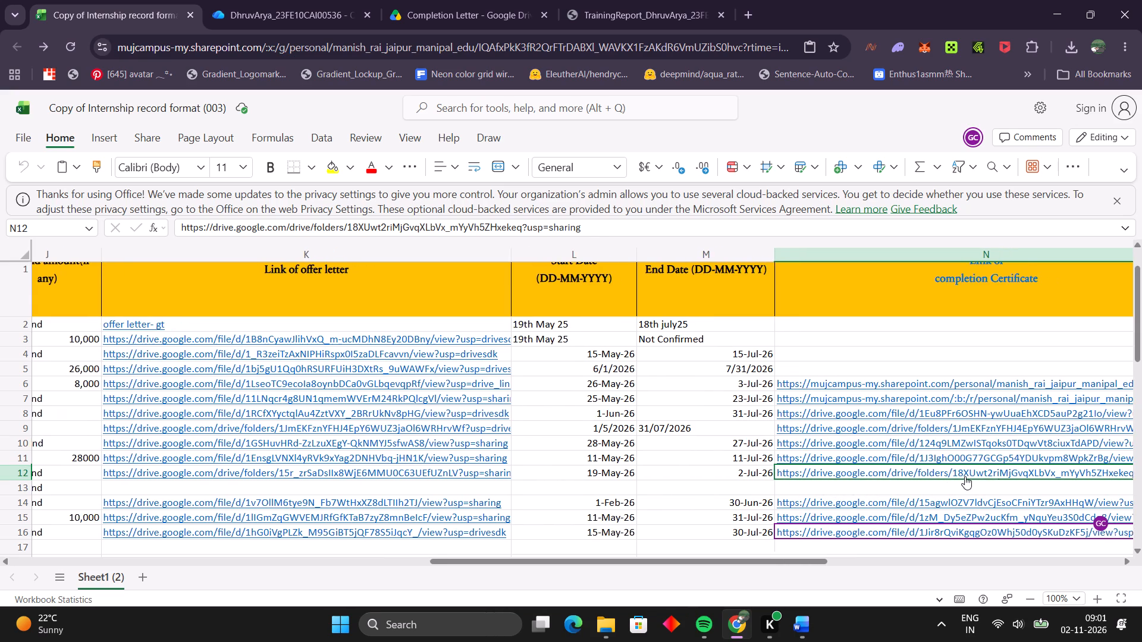
scroll(965, 476, left, 3)
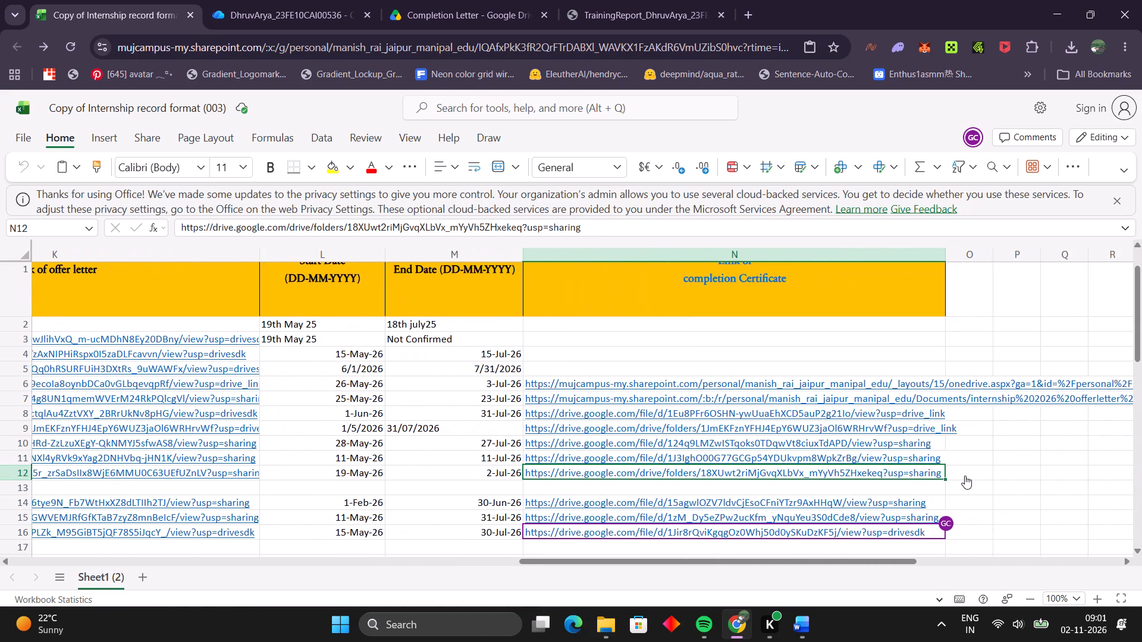
scroll(965, 476, left, 1)
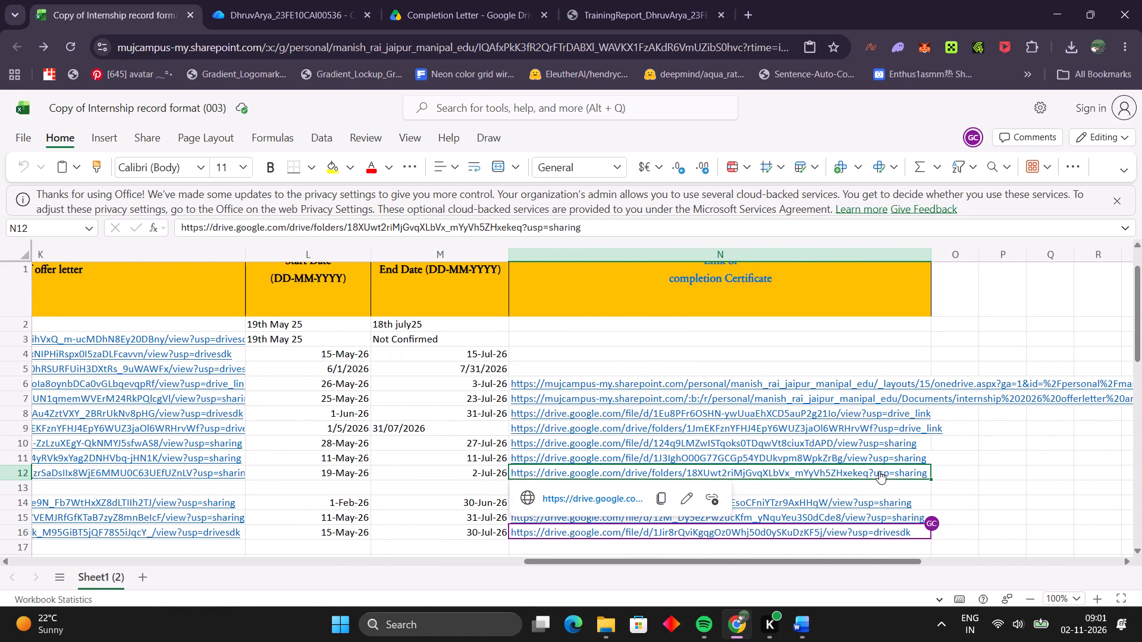
Open the completion certificate link in row 12 and check the Completion Letter folder's files and sharing options, dismissing the Gemini offer.
click(879, 471)
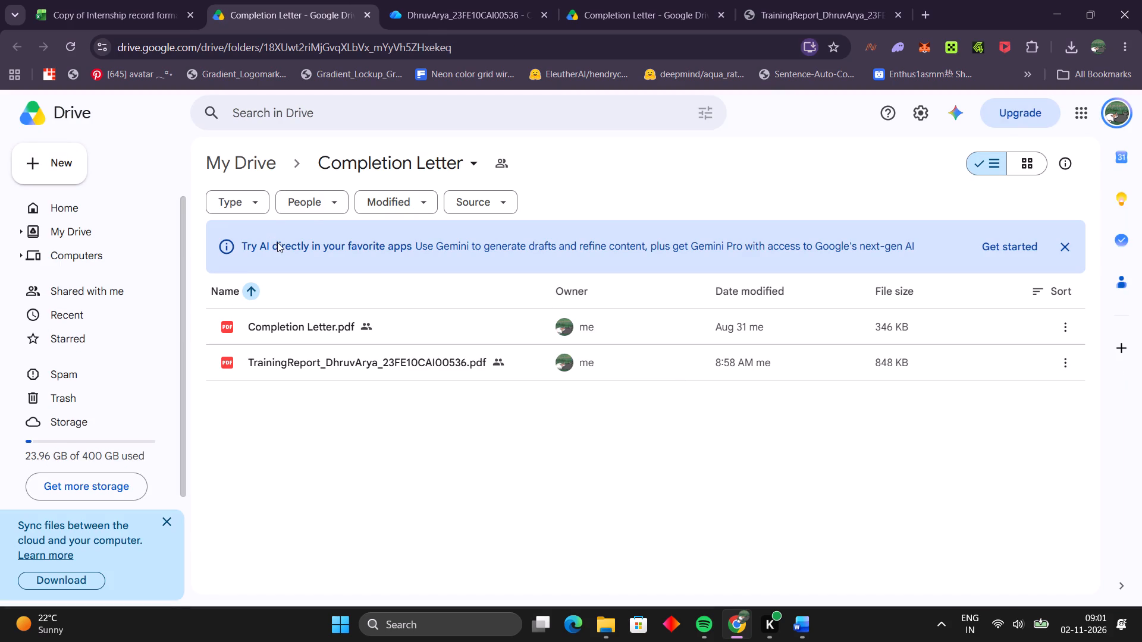
click(1063, 247)
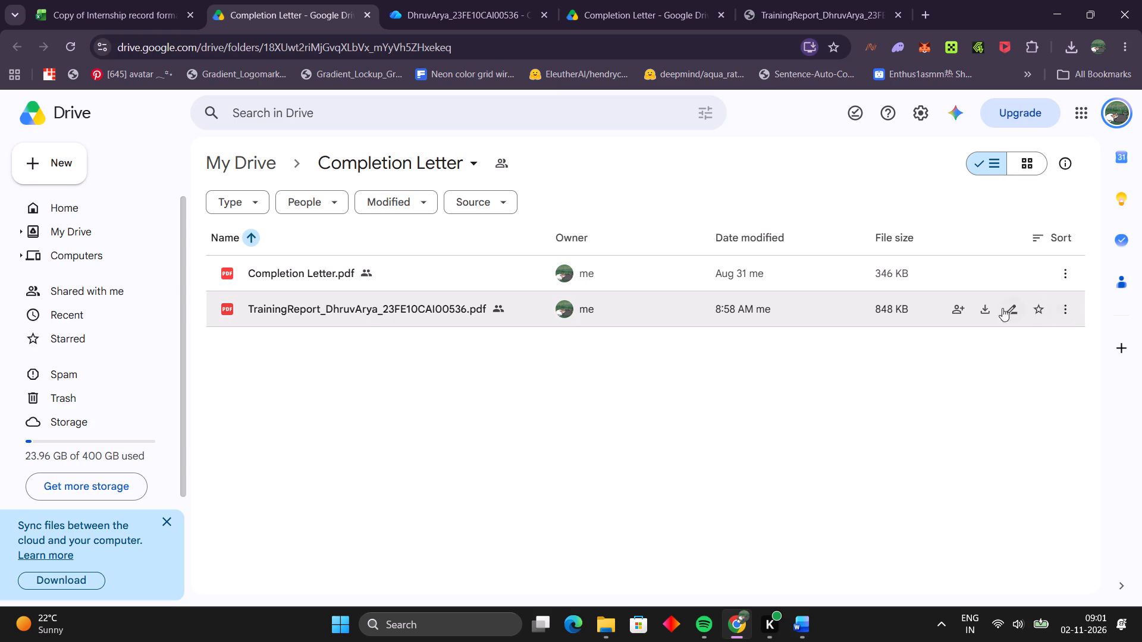
click(481, 167)
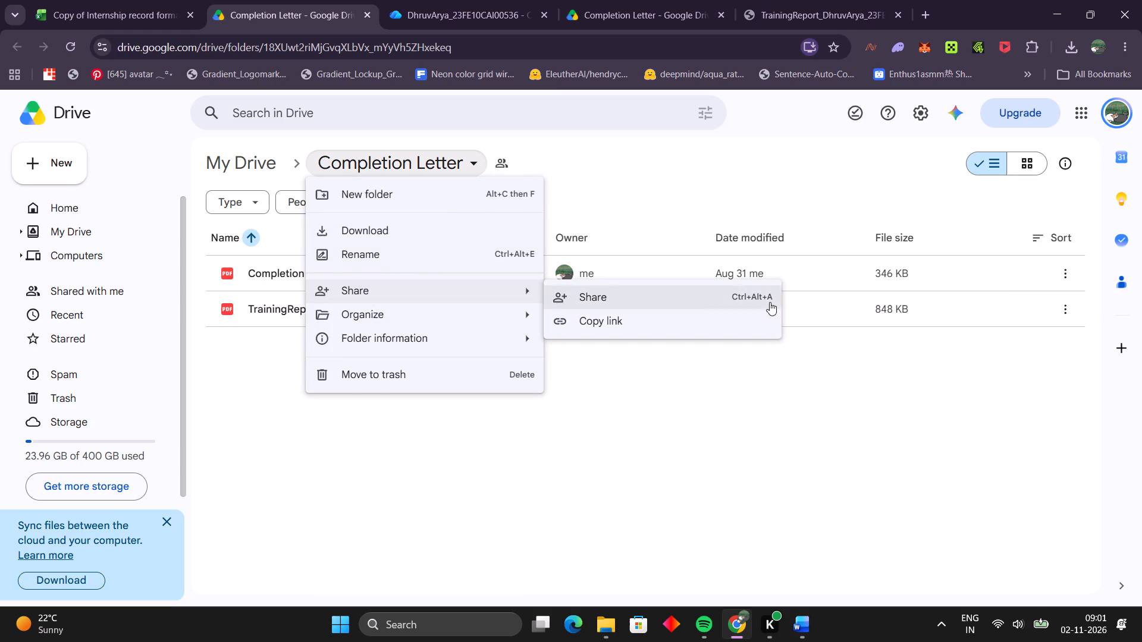
click(766, 423)
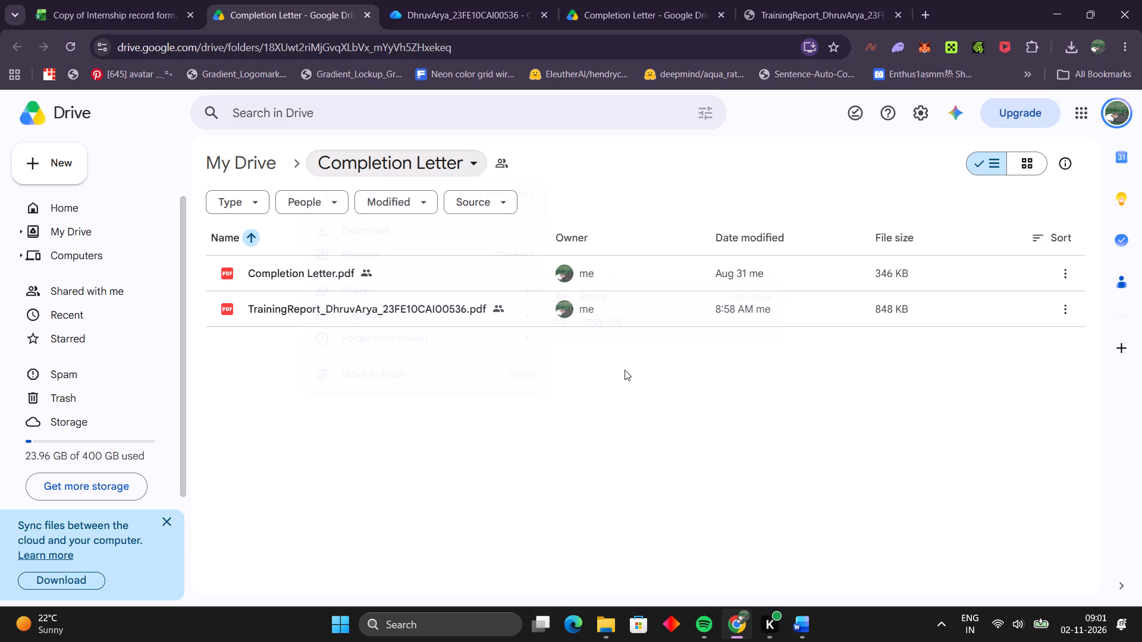
Return to the internship record workbook and check the area beyond the completion certificate column and below the last student row.
click(89, 0)
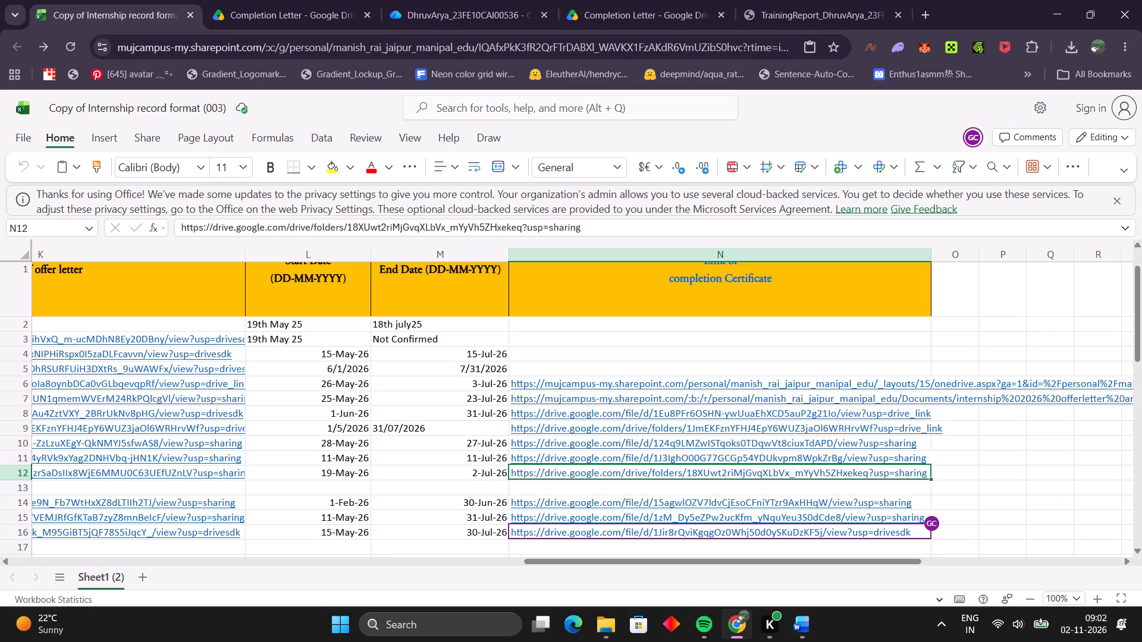
scroll(643, 362, left, 4)
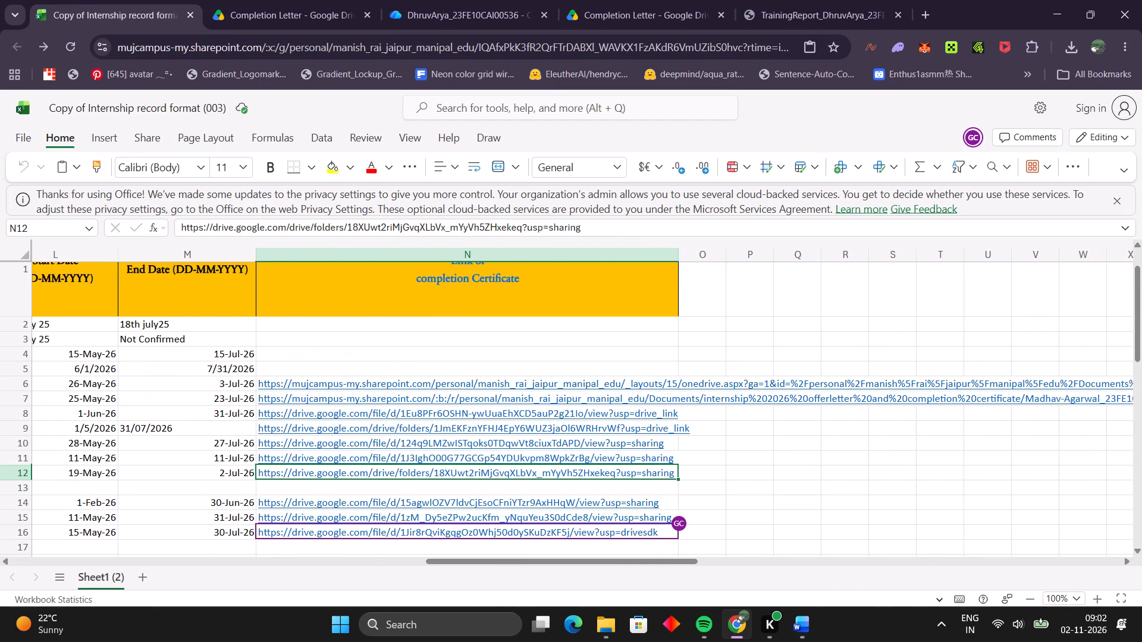
scroll(643, 362, left, 6)
scroll(643, 362, down, 1)
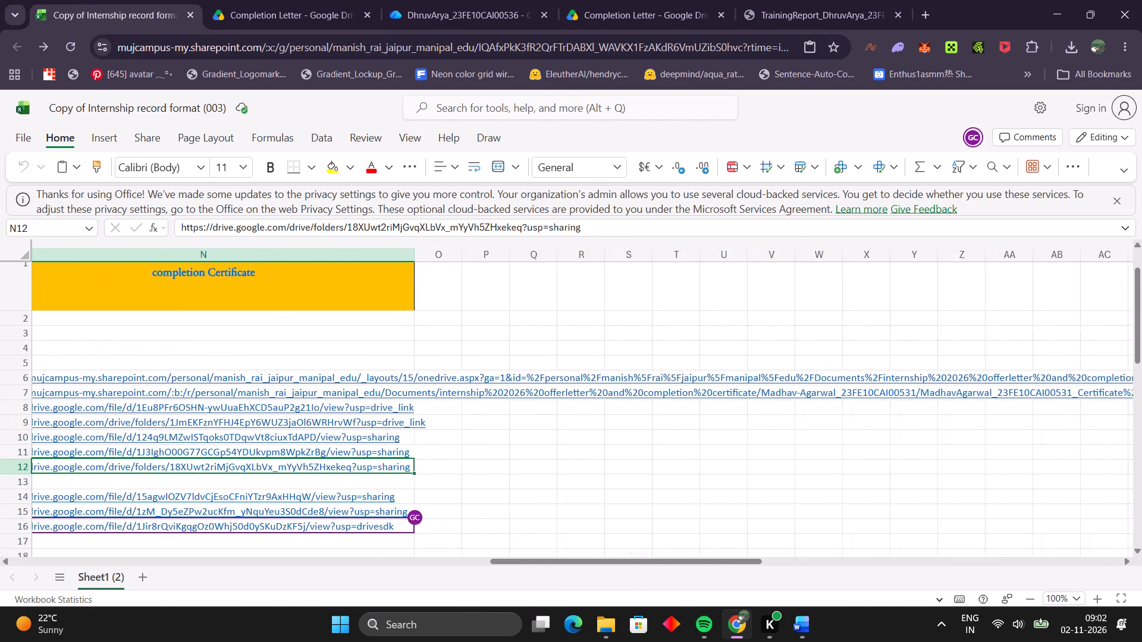
scroll(643, 362, down, 1)
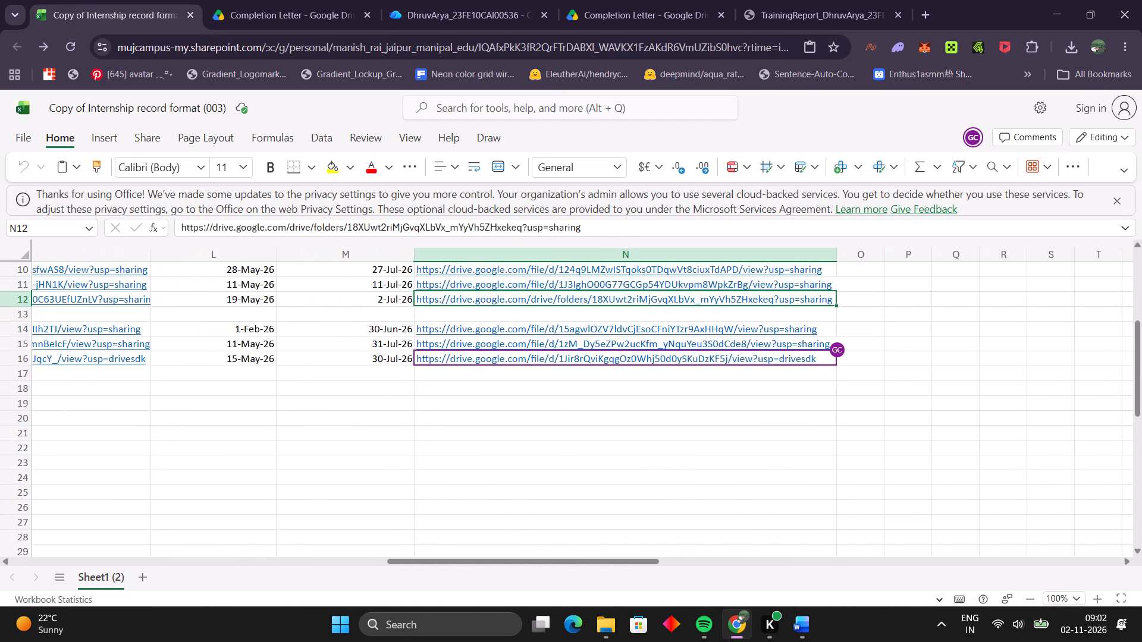
Review the internship records from the completion certificate links back through dates, offer letters, stipends and organisations to the student details and serial numbers.
scroll(643, 362, down, 1)
scroll(643, 362, right, 2)
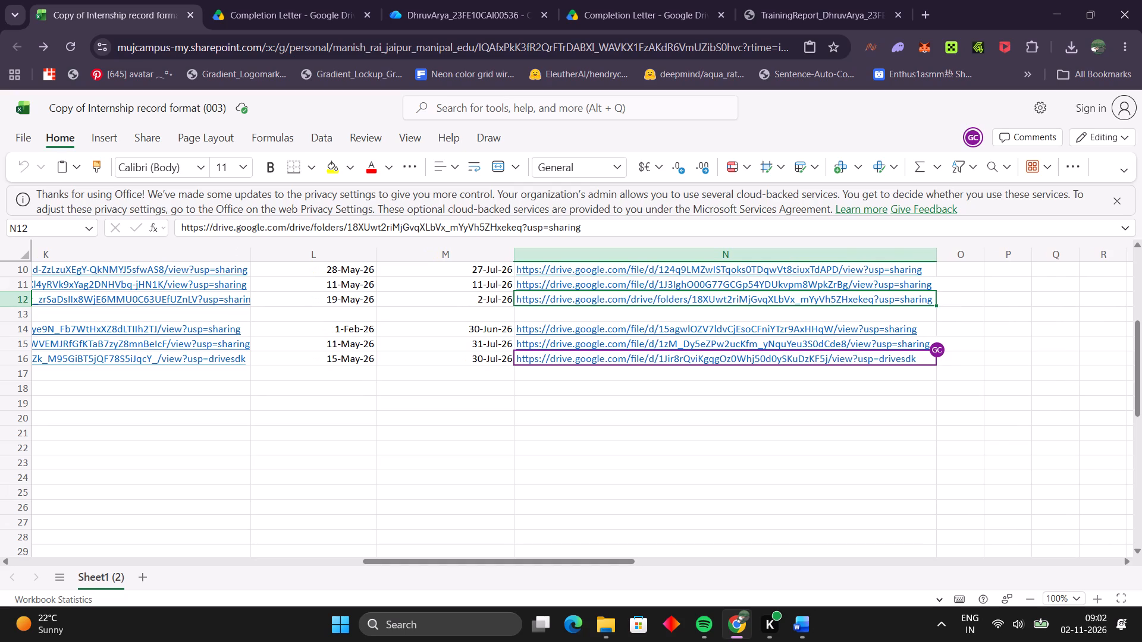
scroll(924, 376, up, 1)
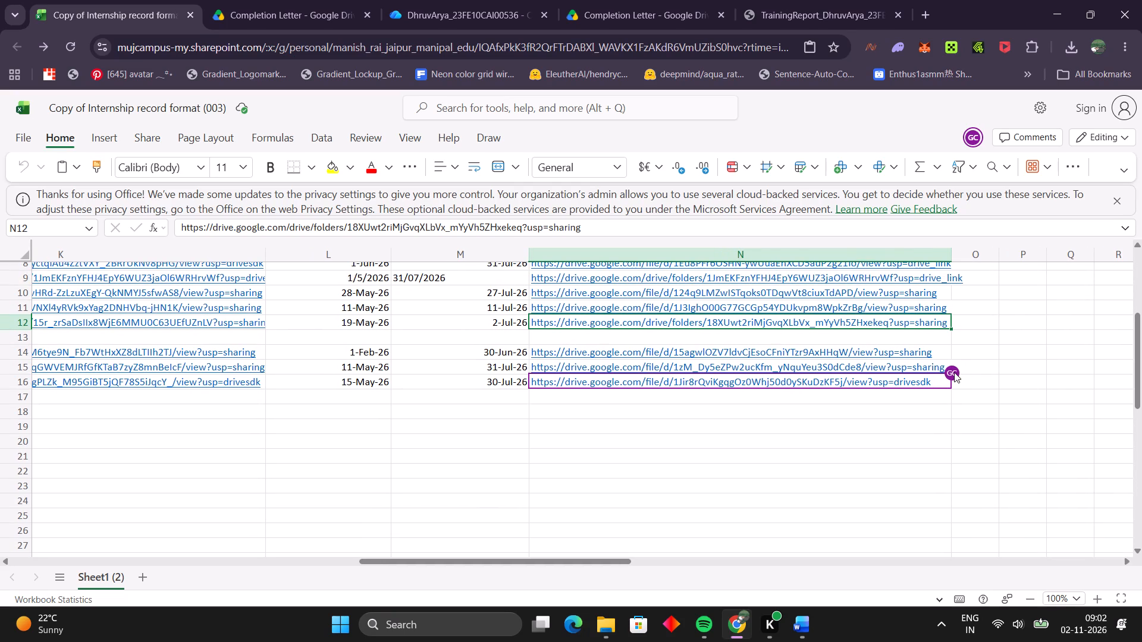
scroll(591, 319, right, 1)
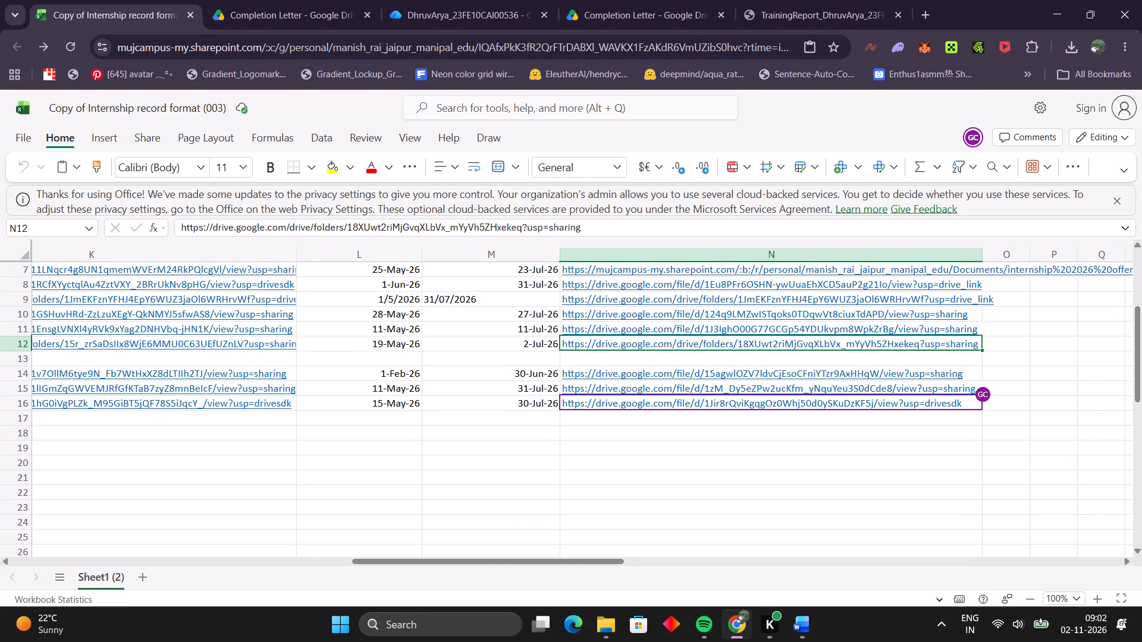
scroll(567, 361, right, 3)
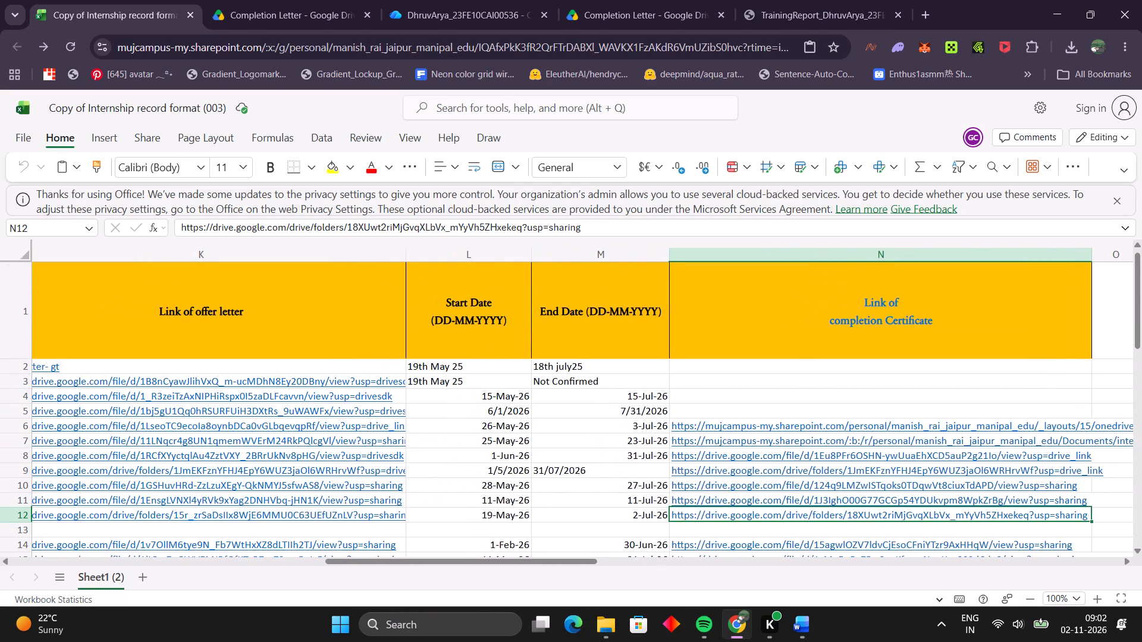
scroll(567, 361, right, 1)
scroll(567, 361, down, 1)
scroll(567, 361, right, 2)
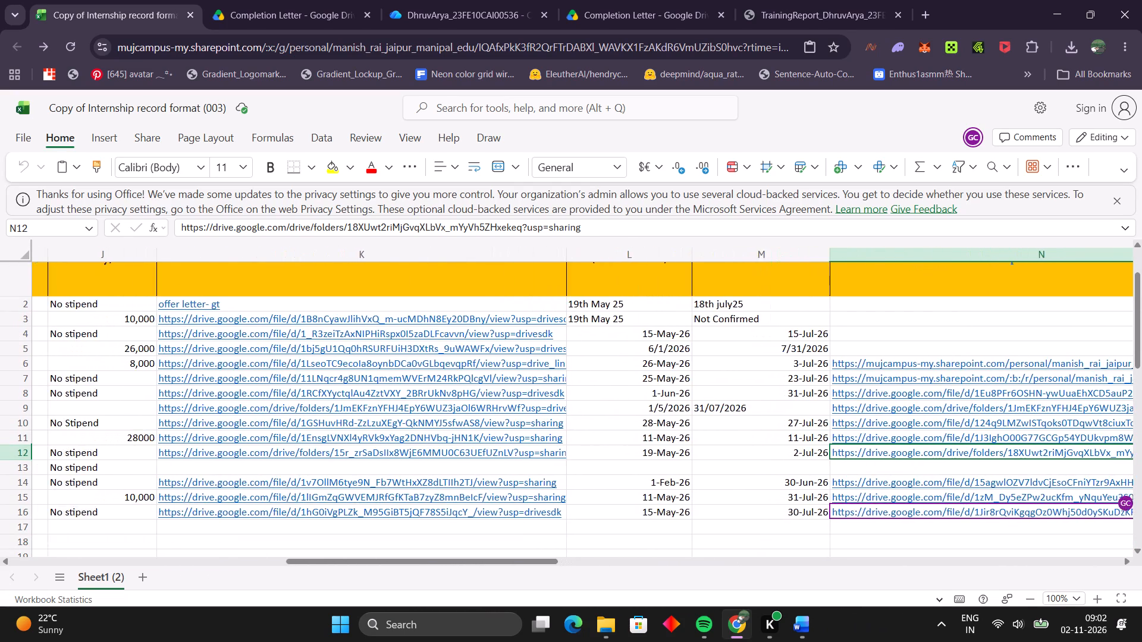
scroll(567, 361, right, 6)
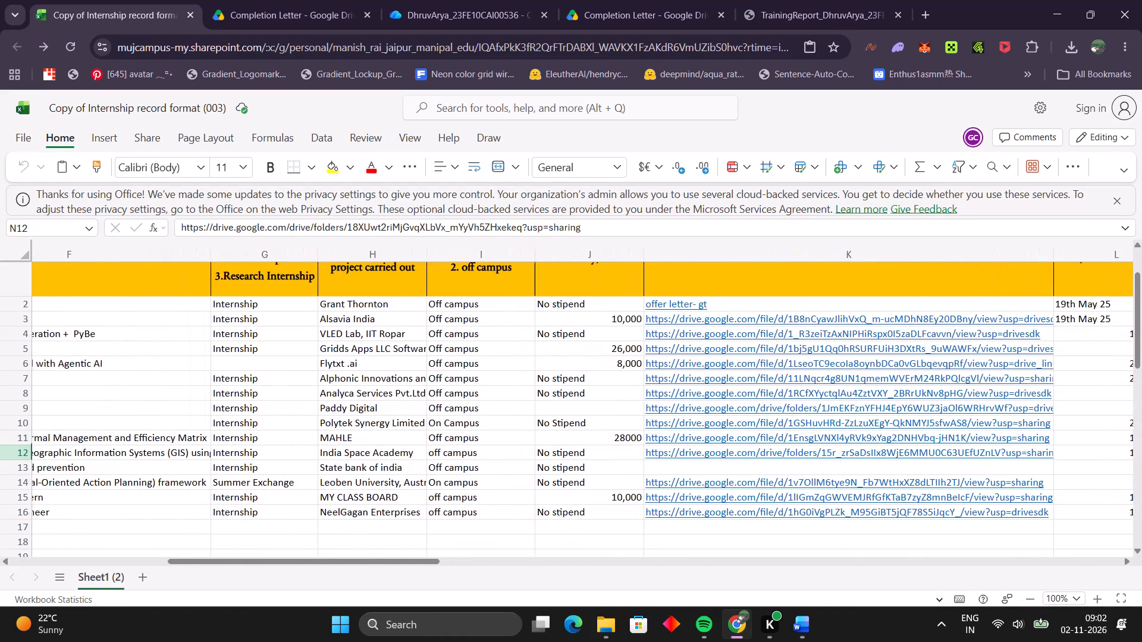
scroll(567, 361, right, 2)
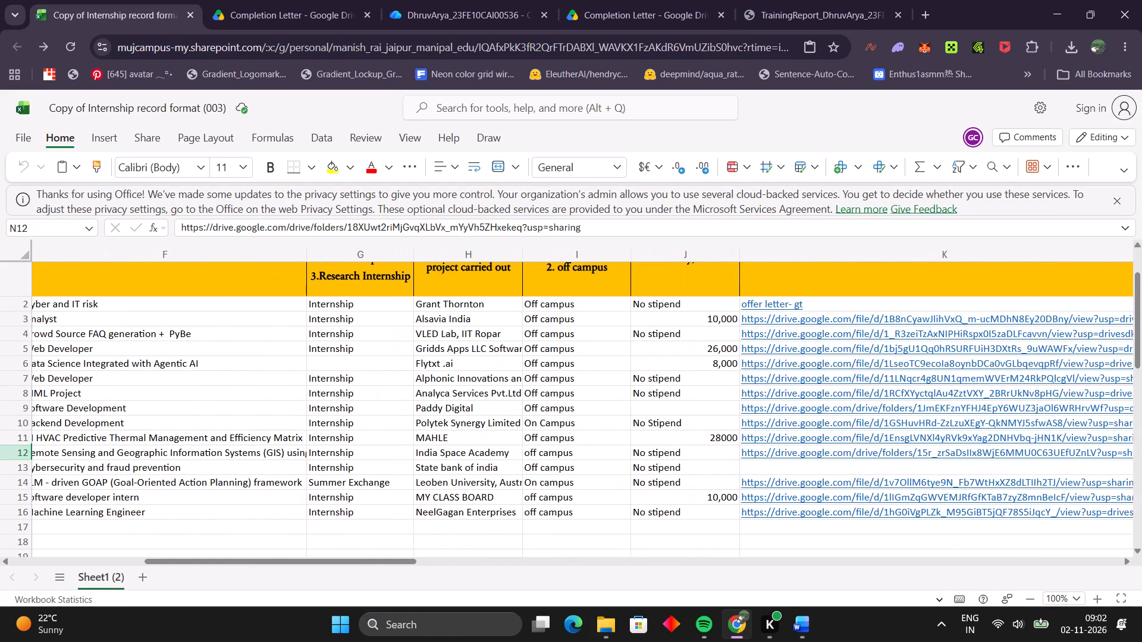
scroll(567, 361, right, 5)
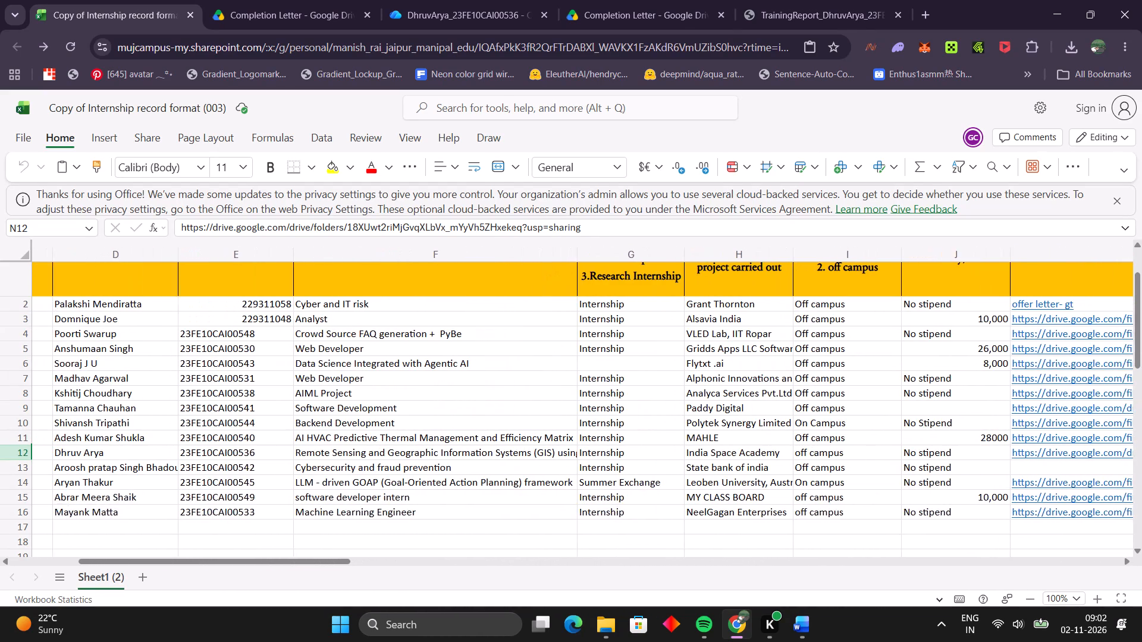
scroll(567, 361, right, 5)
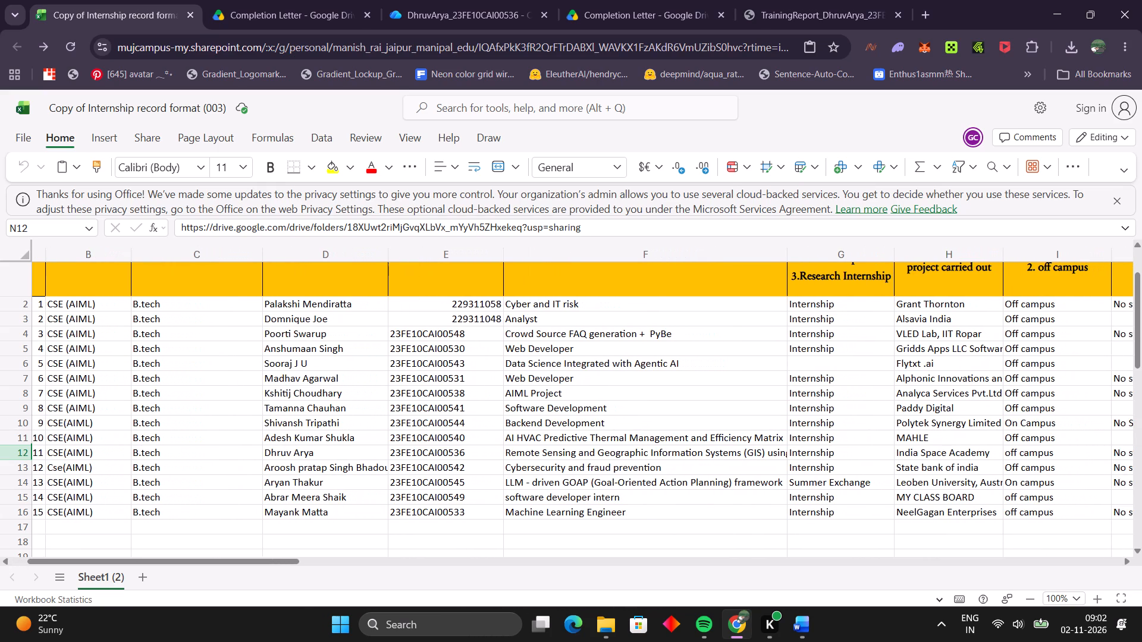
scroll(567, 361, left, 2)
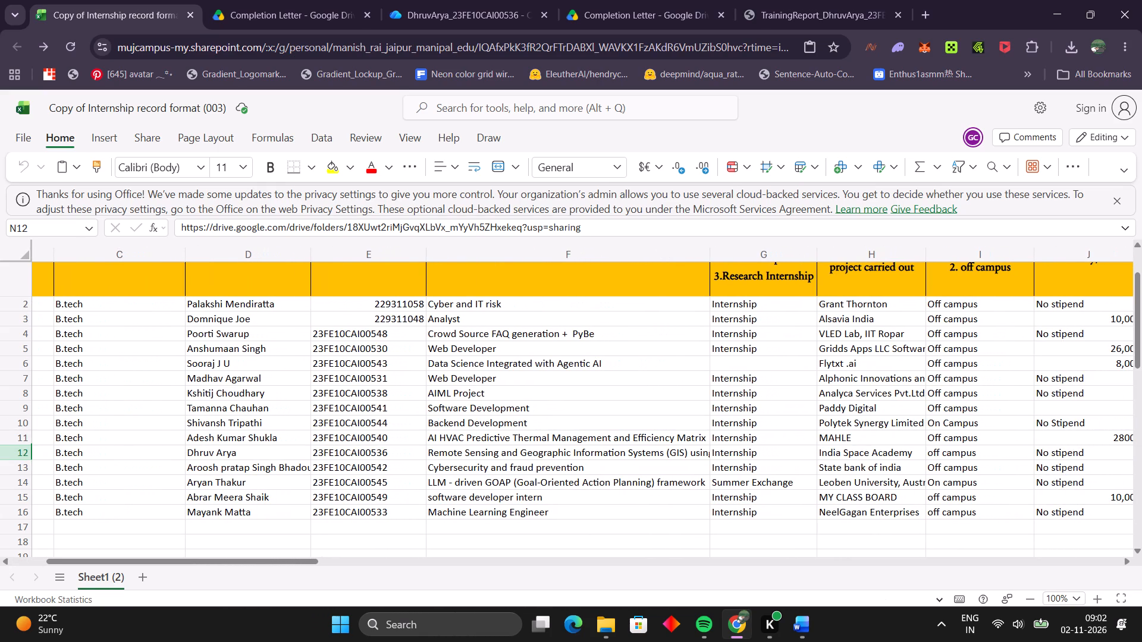
scroll(567, 361, left, 1)
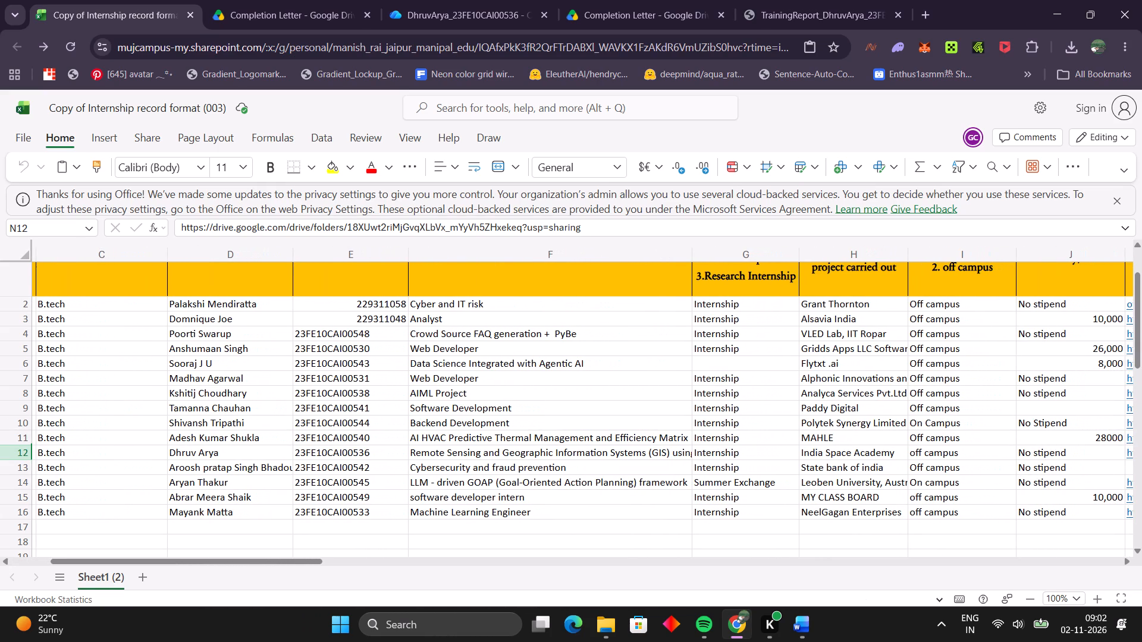
scroll(567, 361, left, 1)
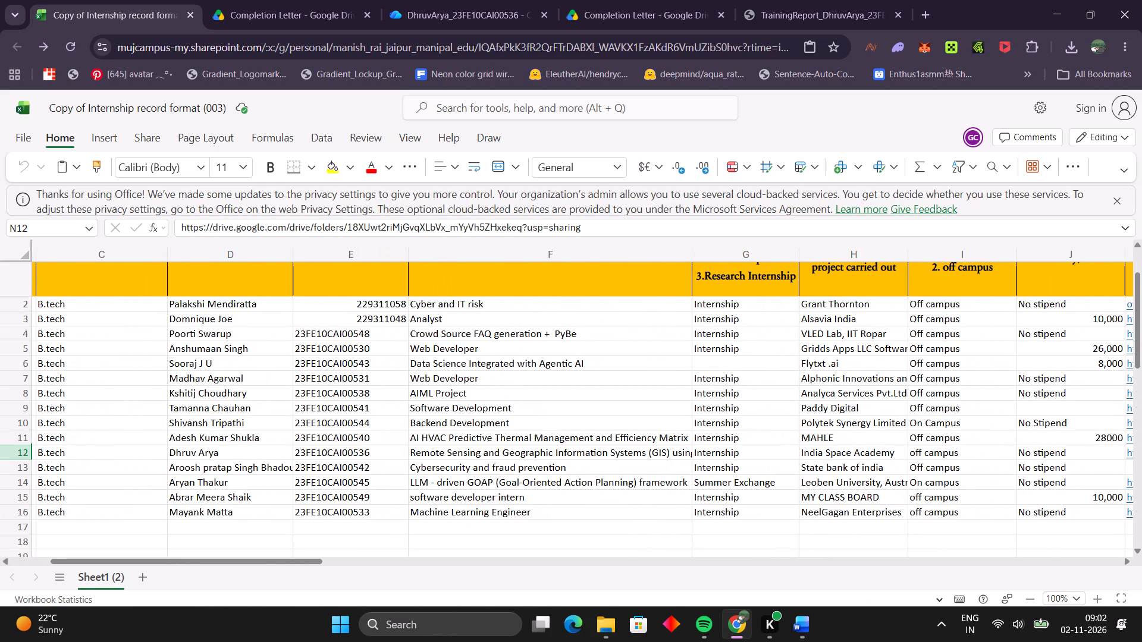
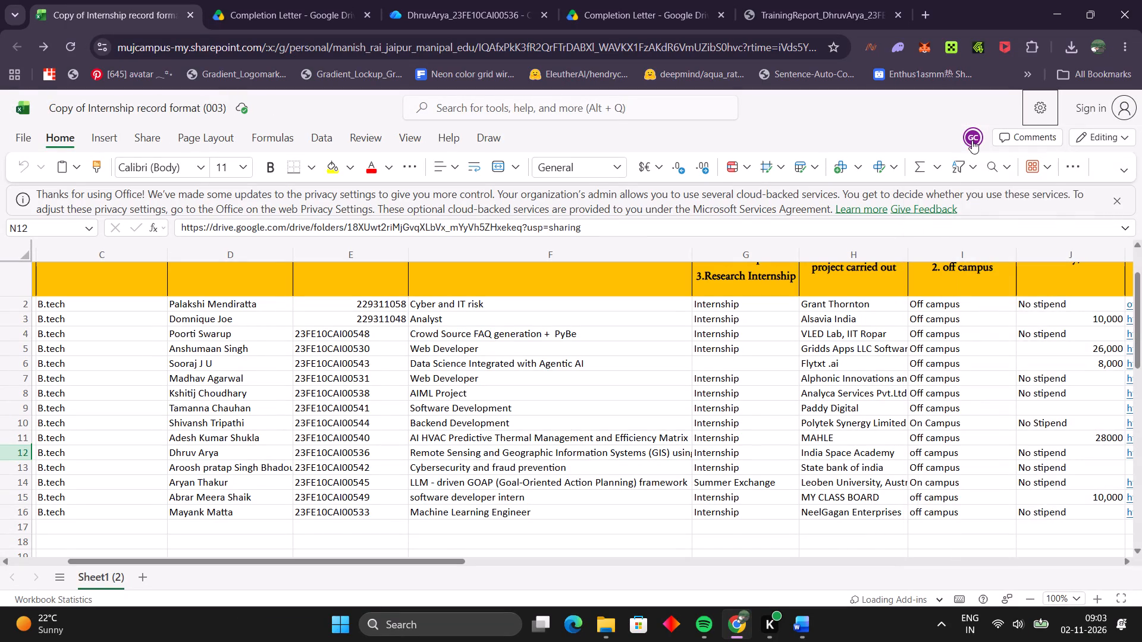
Check the other editor's presence in the workbook and look over the student rows across to the completion certificate links.
click(972, 140)
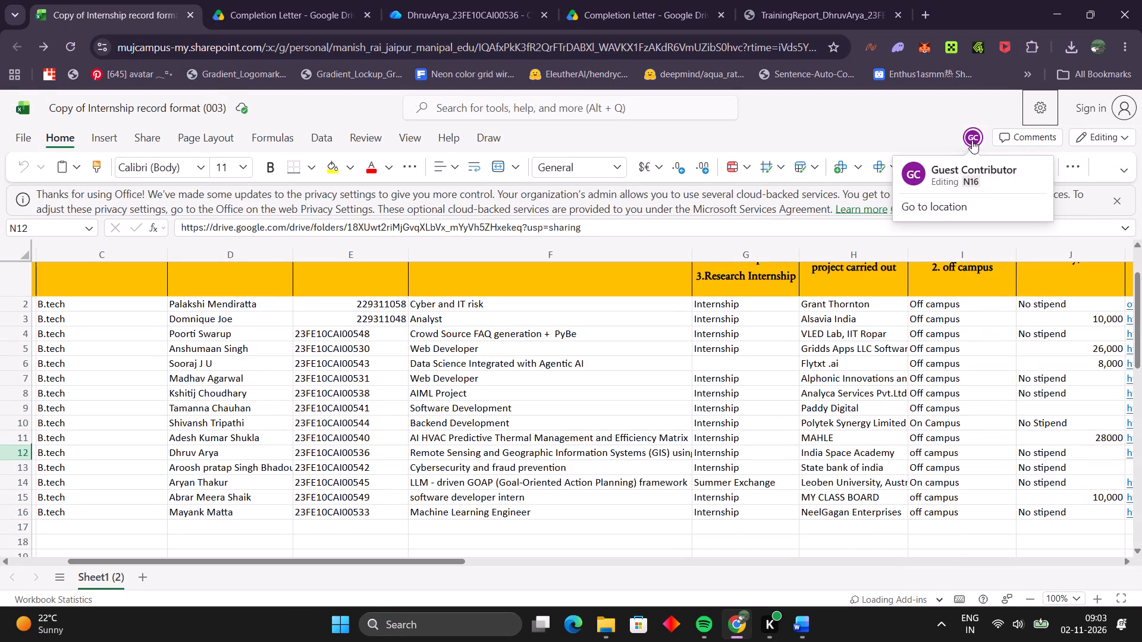
click(930, 130)
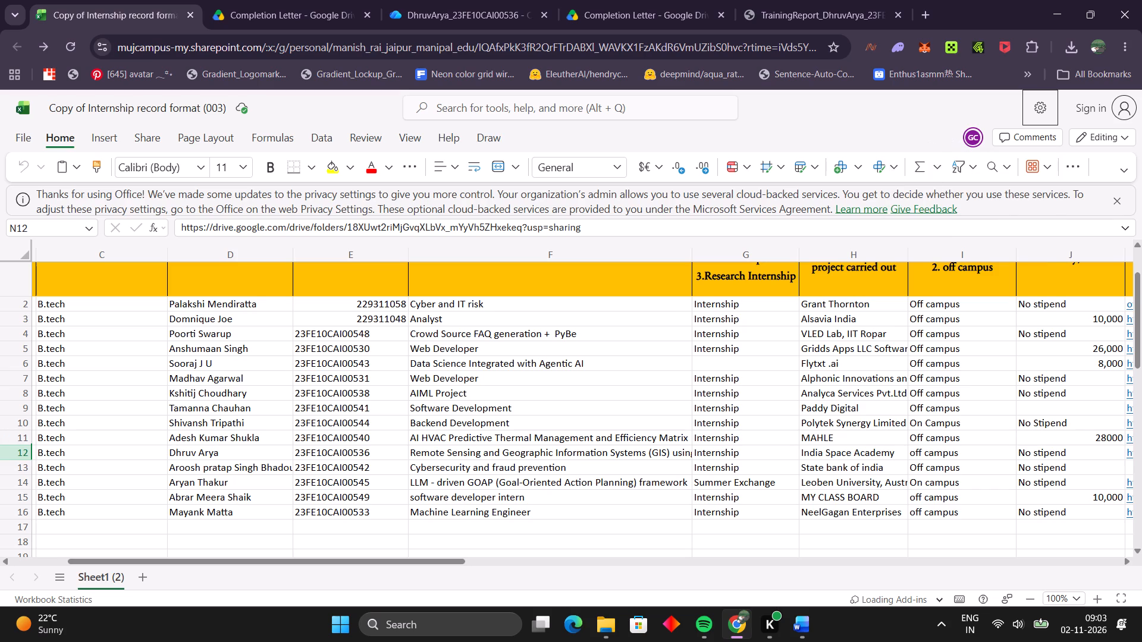
scroll(935, 332, up, 5)
scroll(935, 332, down, 2)
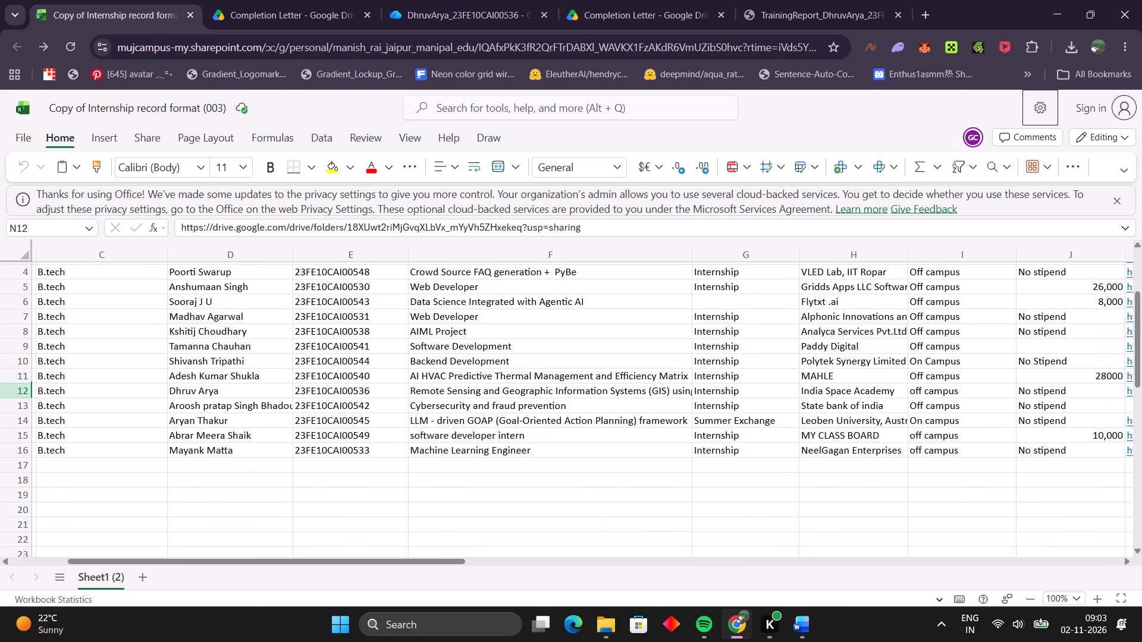
scroll(935, 332, left, 10)
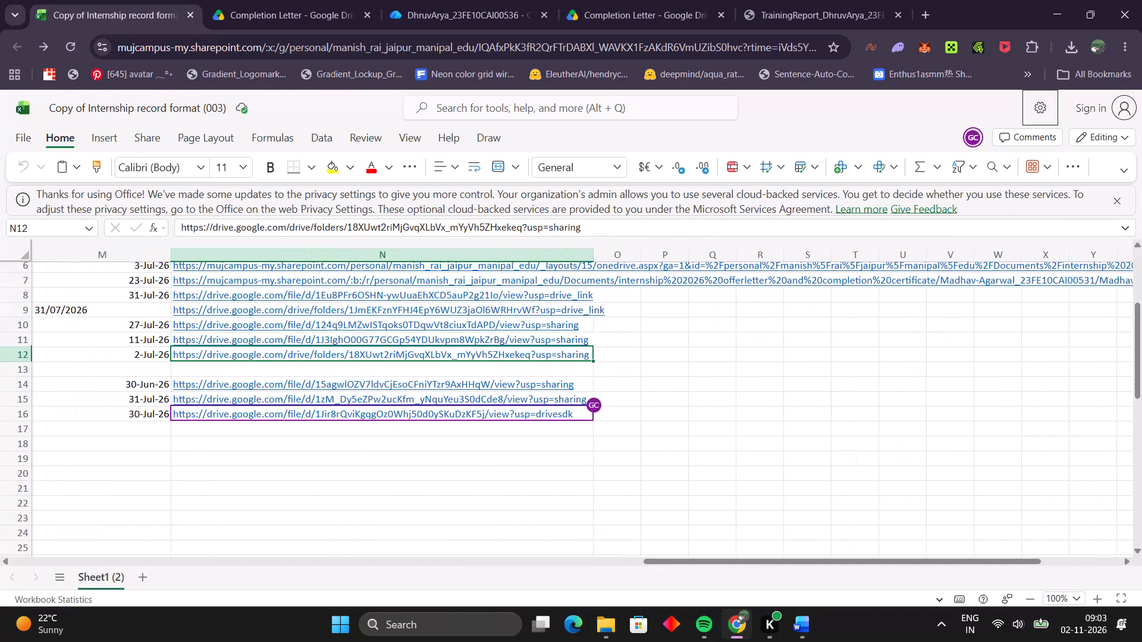
scroll(903, 292, left, 2)
Open the training report PDF from the Google Drive home page and review its cover page, enrolment letter and internship completion letter.
click(626, 0)
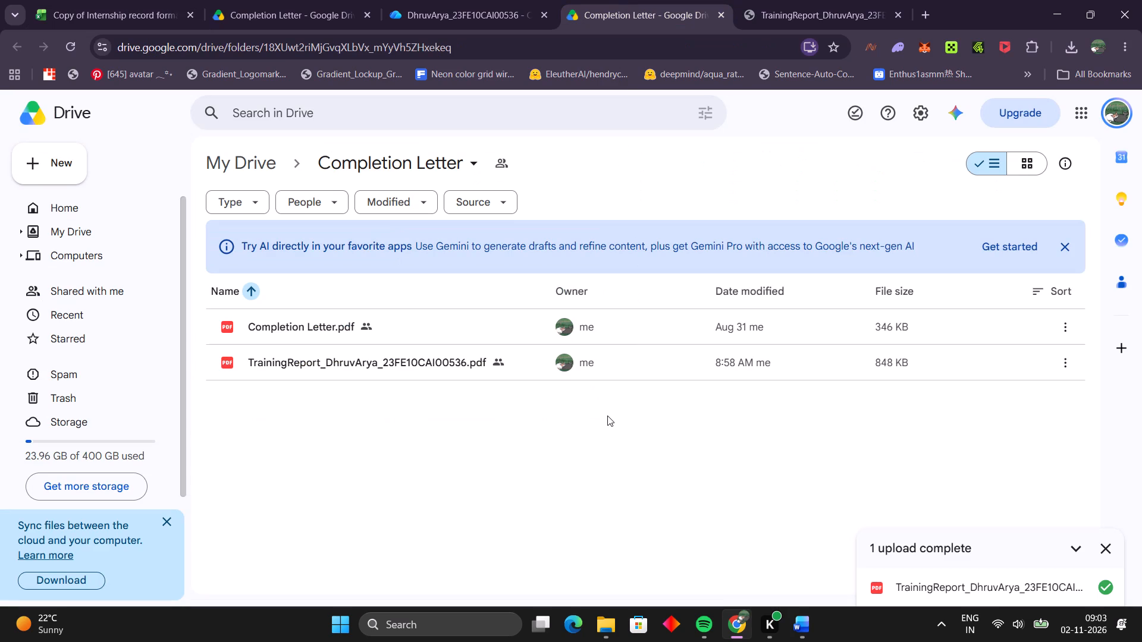
scroll(516, 351, up, 2)
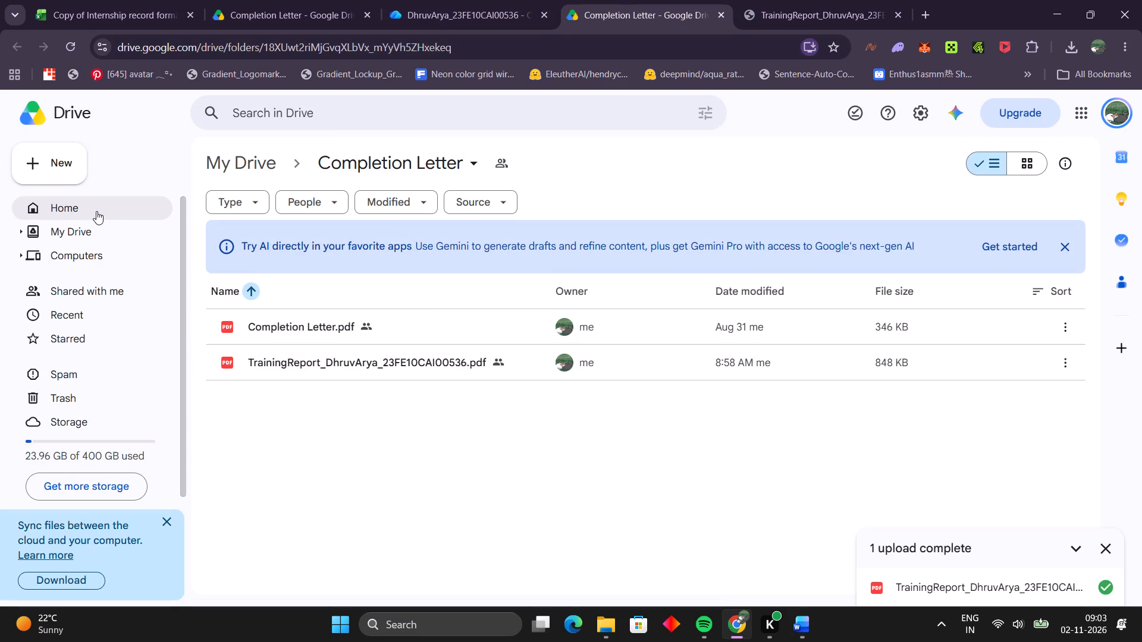
click(93, 209)
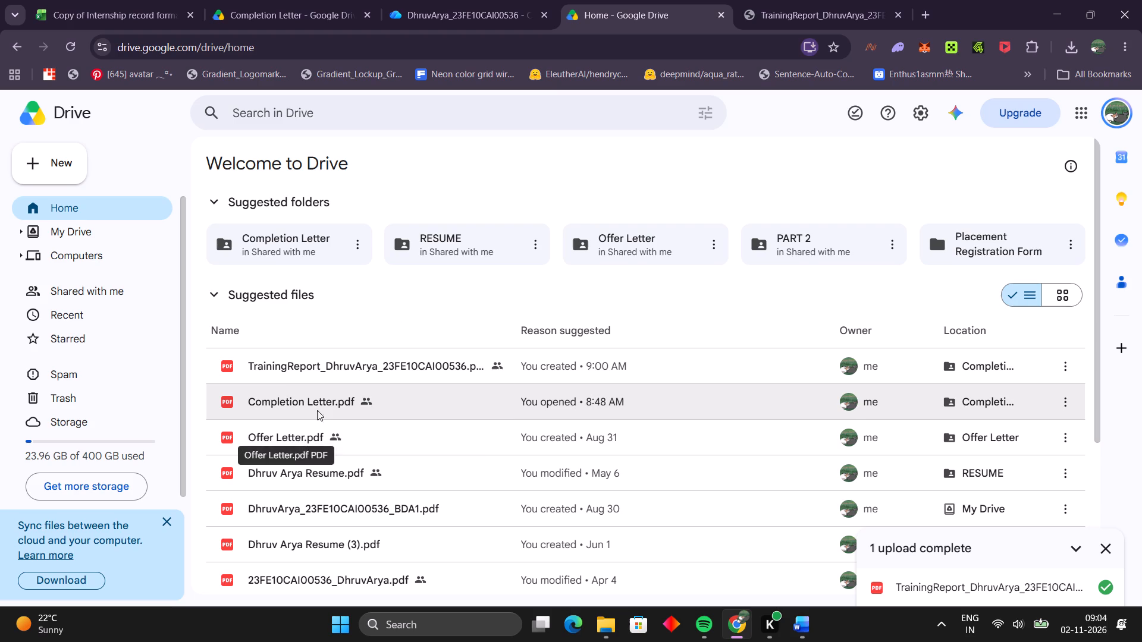
double_click(332, 377)
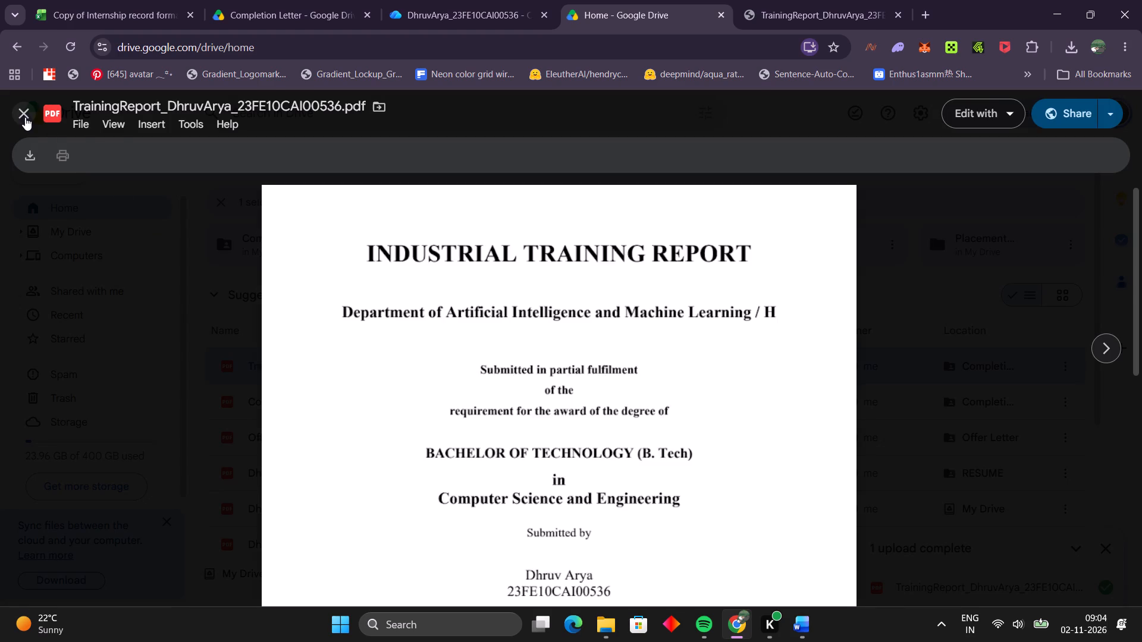
scroll(542, 404, down, 6)
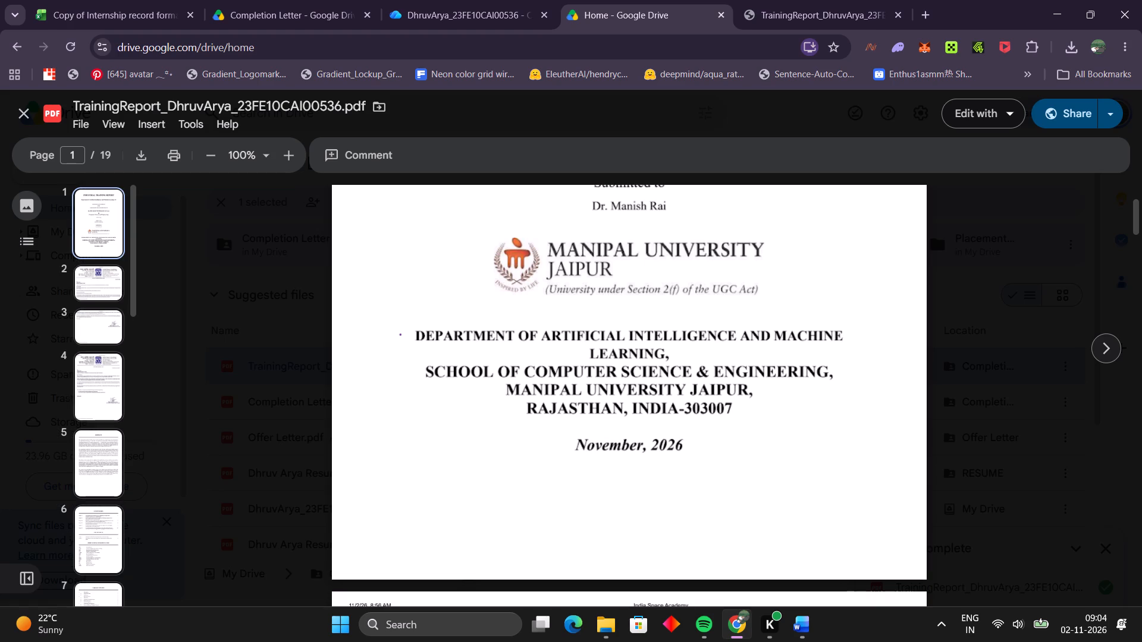
scroll(542, 404, up, 4)
scroll(542, 404, down, 6)
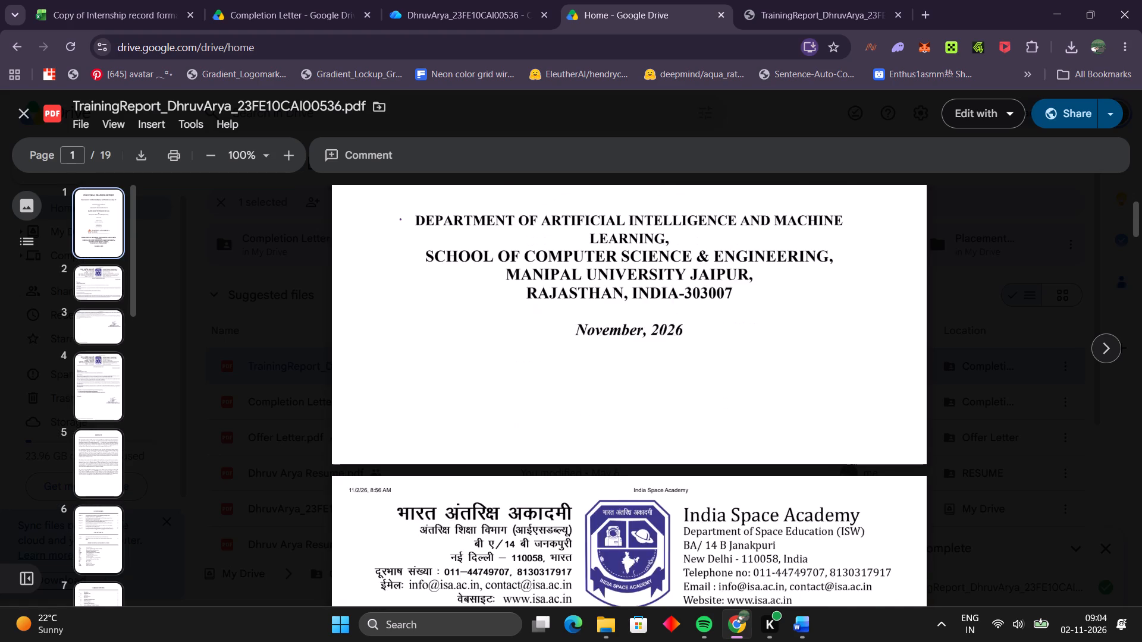
scroll(542, 404, down, 11)
scroll(542, 404, up, 6)
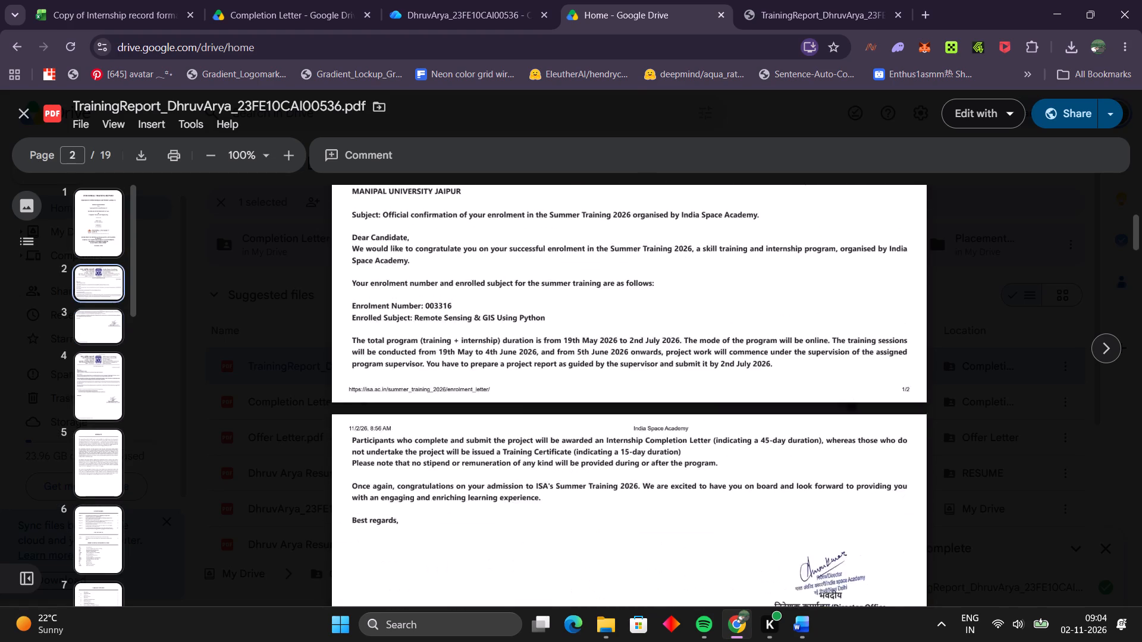
scroll(542, 404, up, 2)
scroll(542, 404, down, 3)
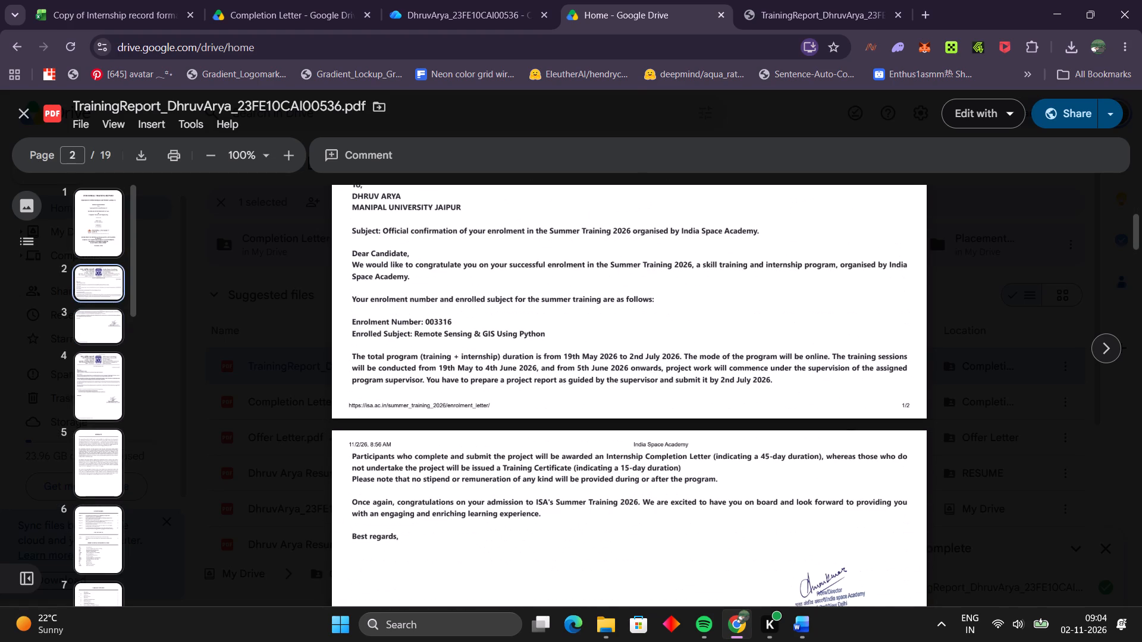
scroll(542, 404, down, 11)
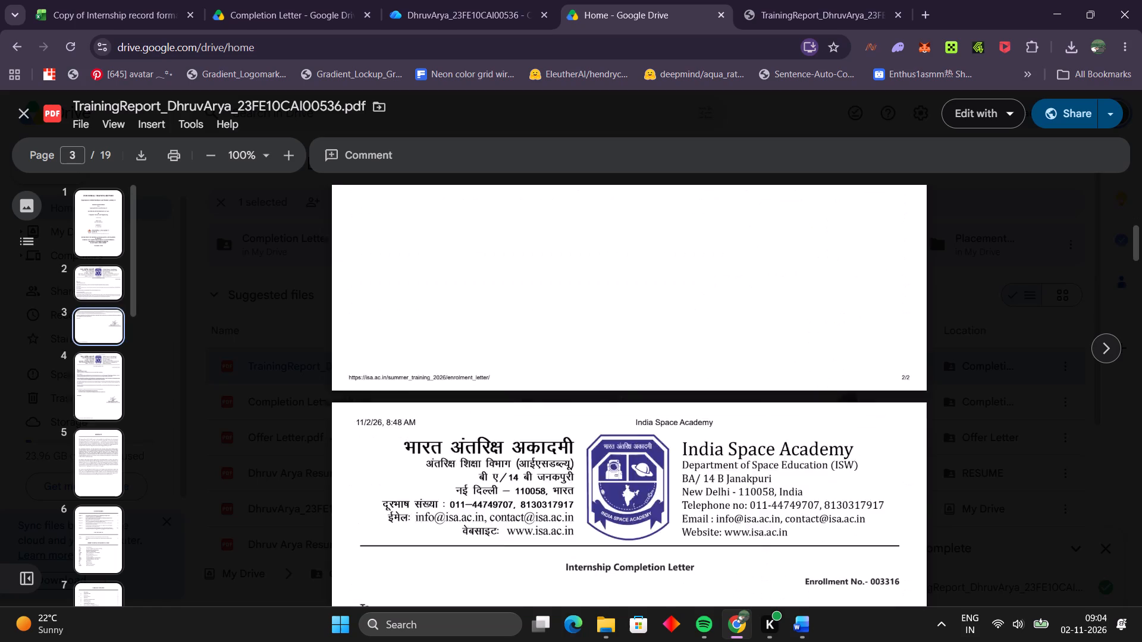
scroll(542, 404, down, 4)
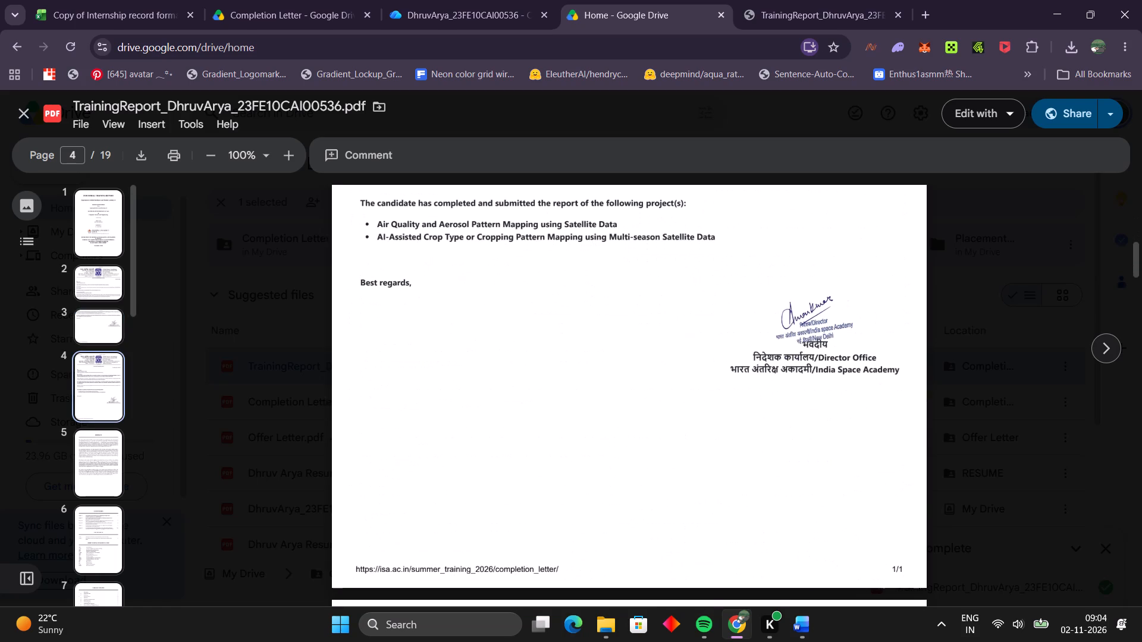
scroll(542, 404, up, 12)
scroll(542, 404, down, 3)
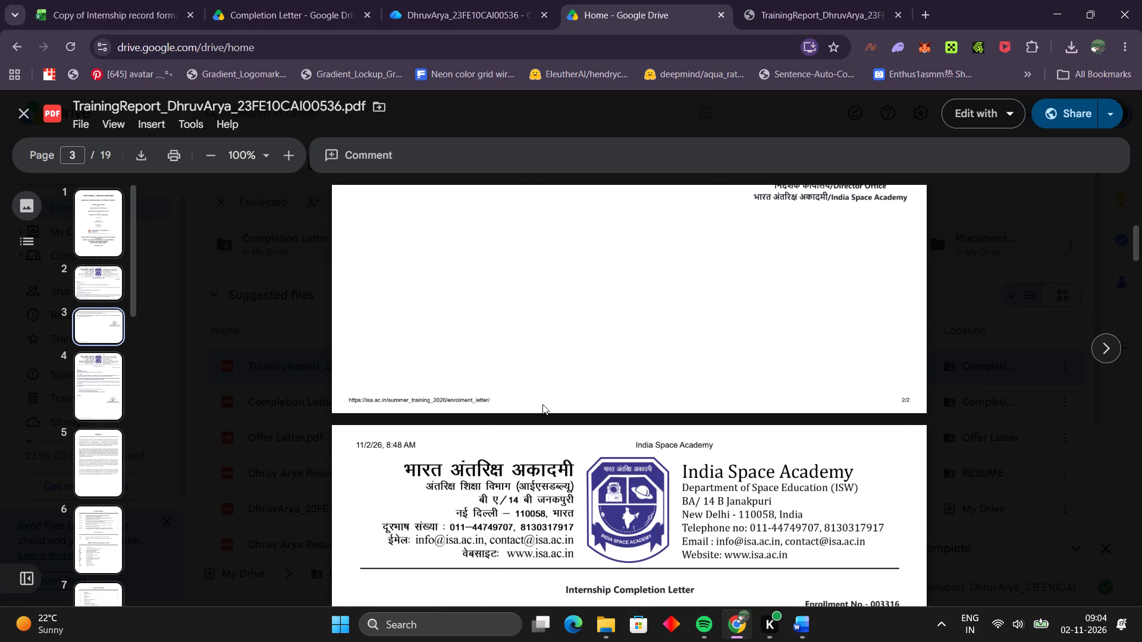
scroll(542, 404, down, 11)
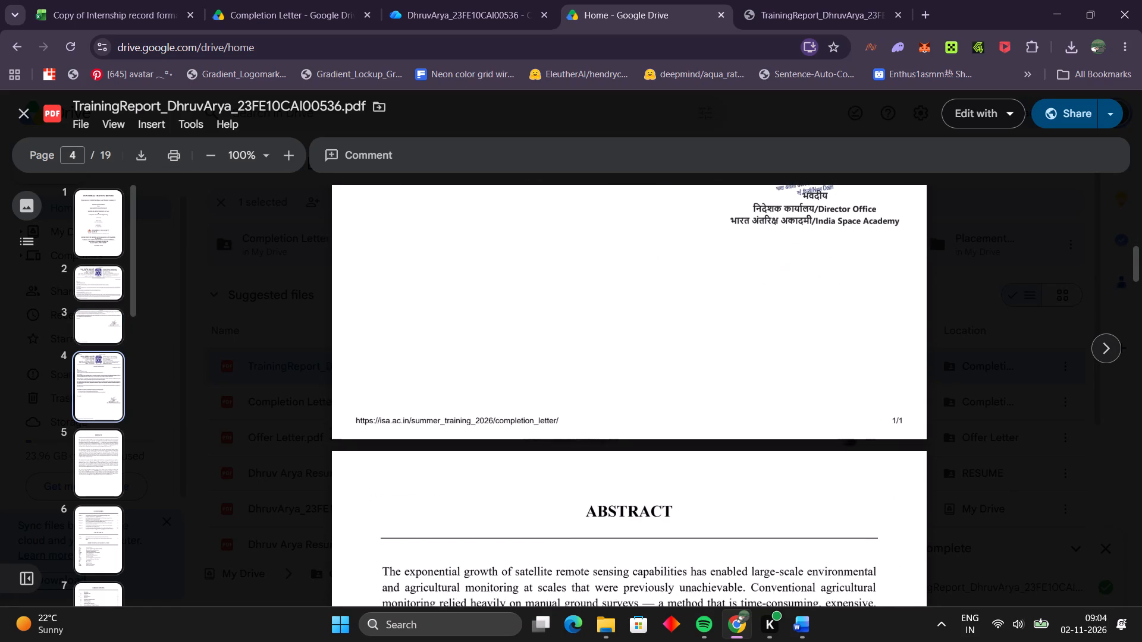
Review the training report from the abstract and contents pages through the opening chapters to the start of Chapter 3.
scroll(563, 405, down, 11)
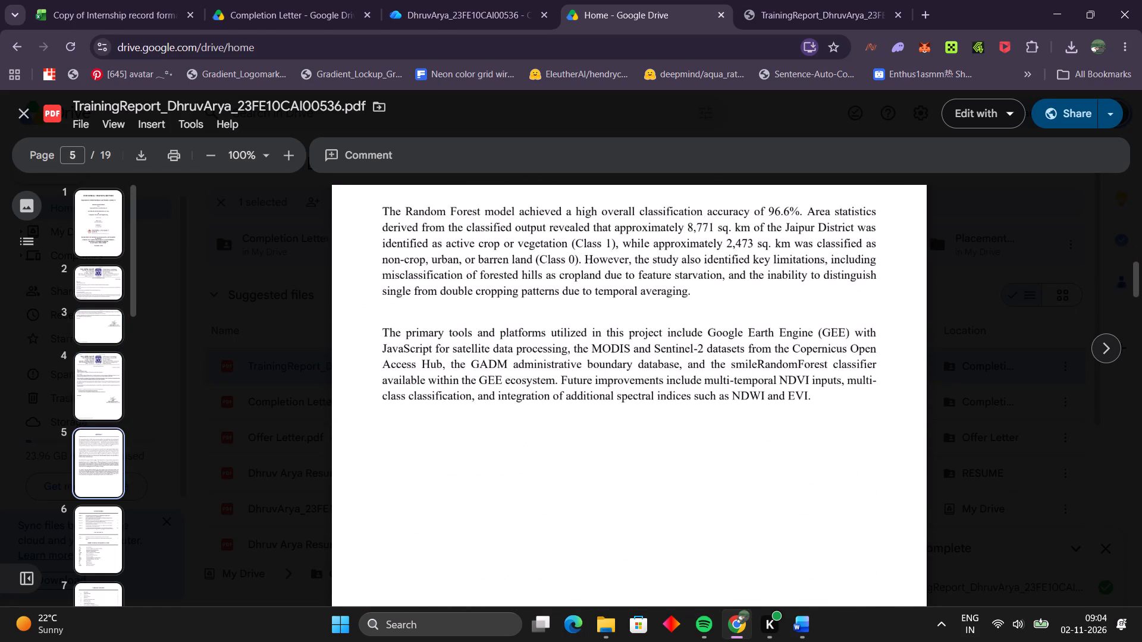
scroll(563, 405, down, 16)
scroll(563, 405, down, 8)
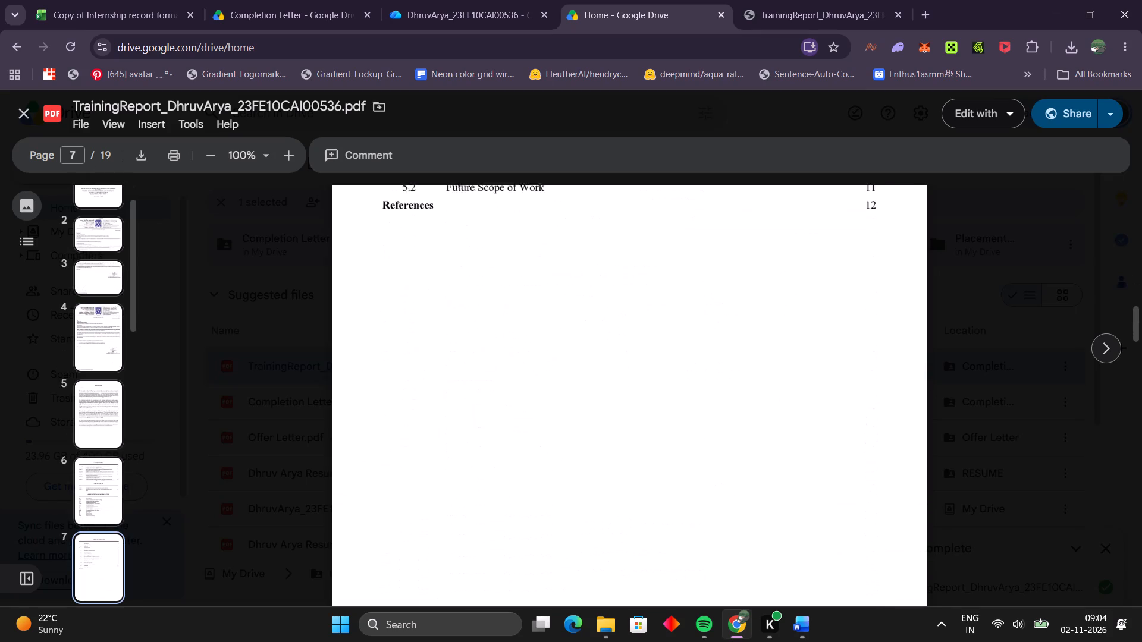
scroll(563, 405, down, 19)
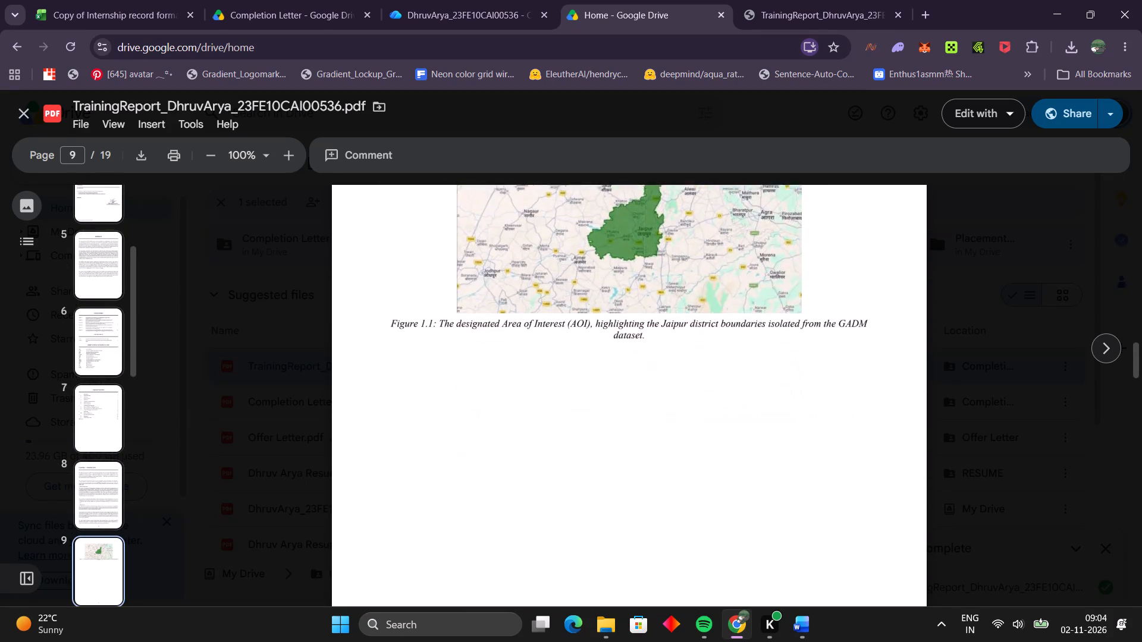
scroll(563, 405, down, 15)
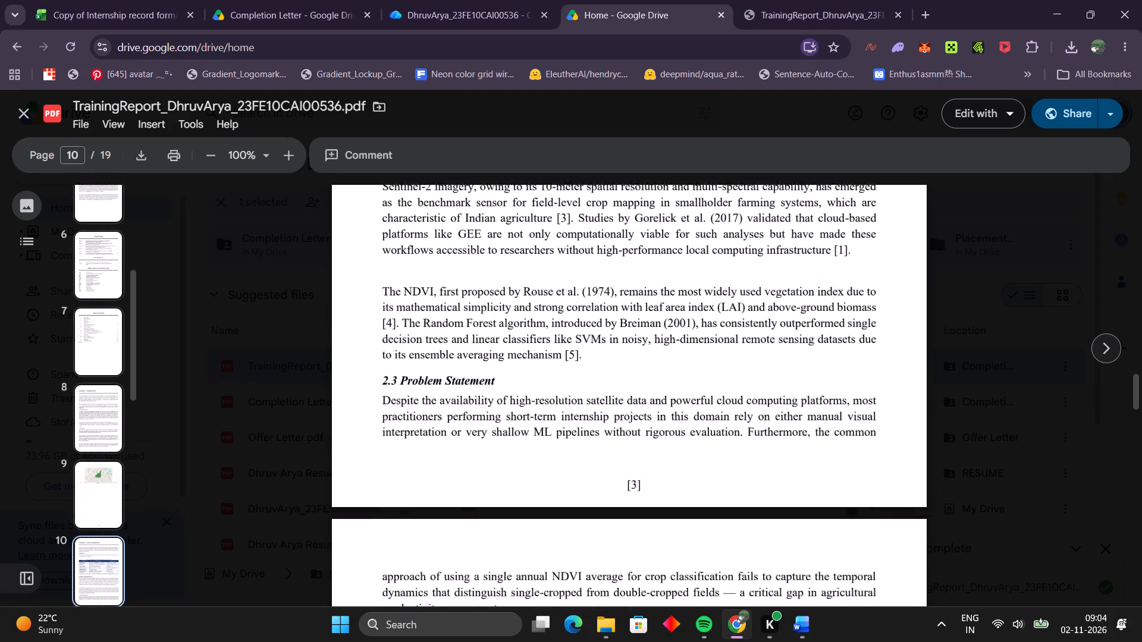
scroll(563, 405, down, 14)
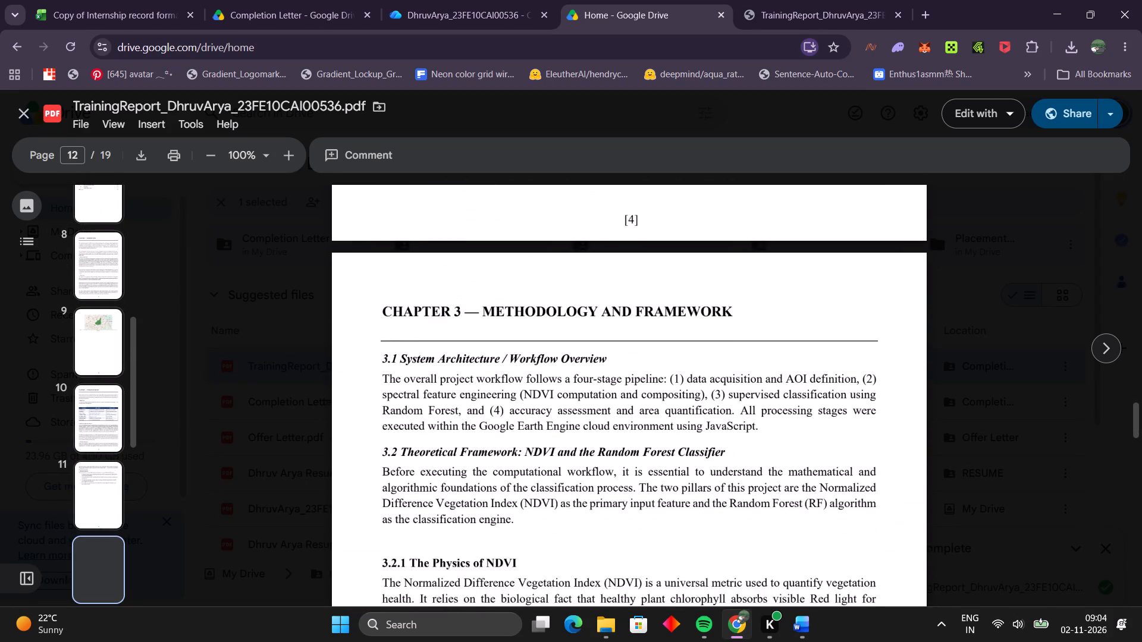
Review the training report from the Chapter 3 methodology to the last page, and close the preview.
scroll(563, 405, down, 20)
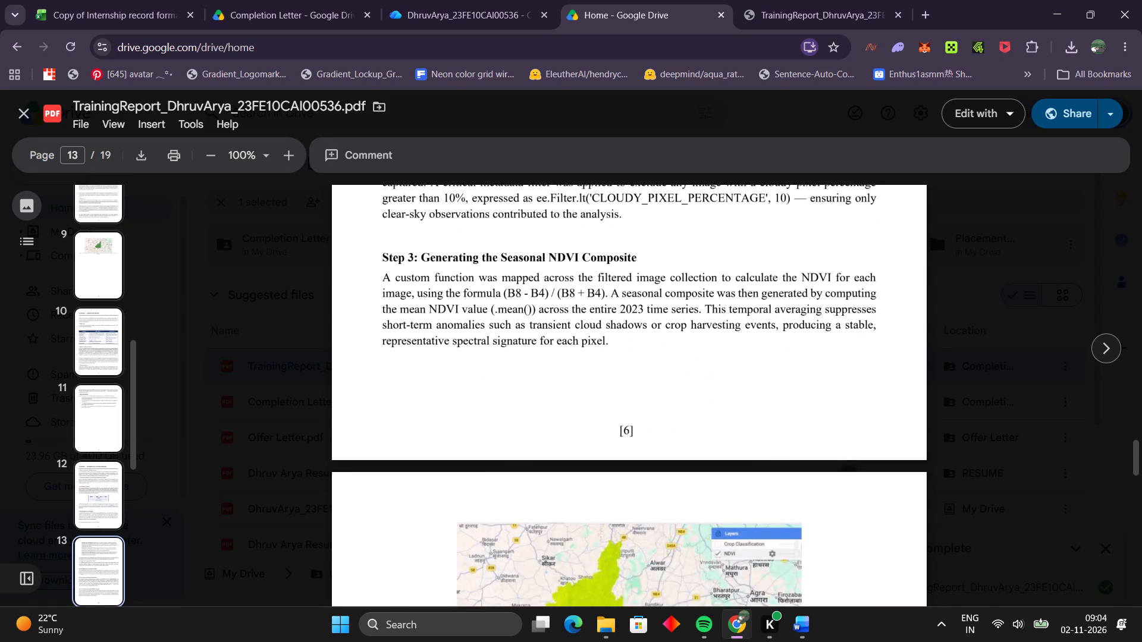
scroll(563, 405, down, 13)
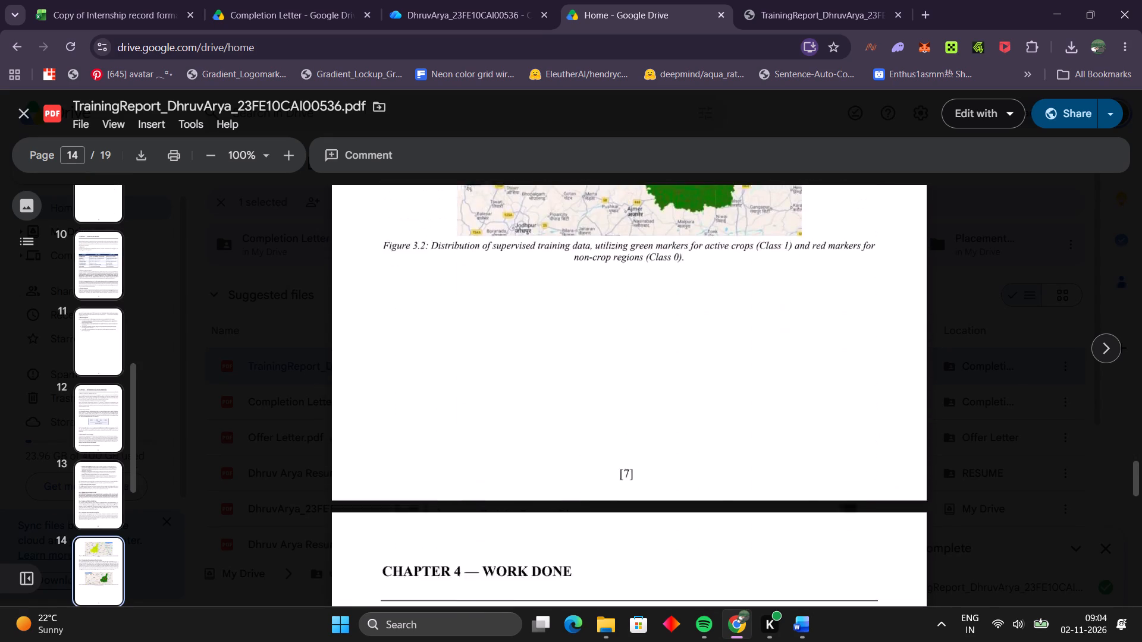
scroll(564, 405, down, 20)
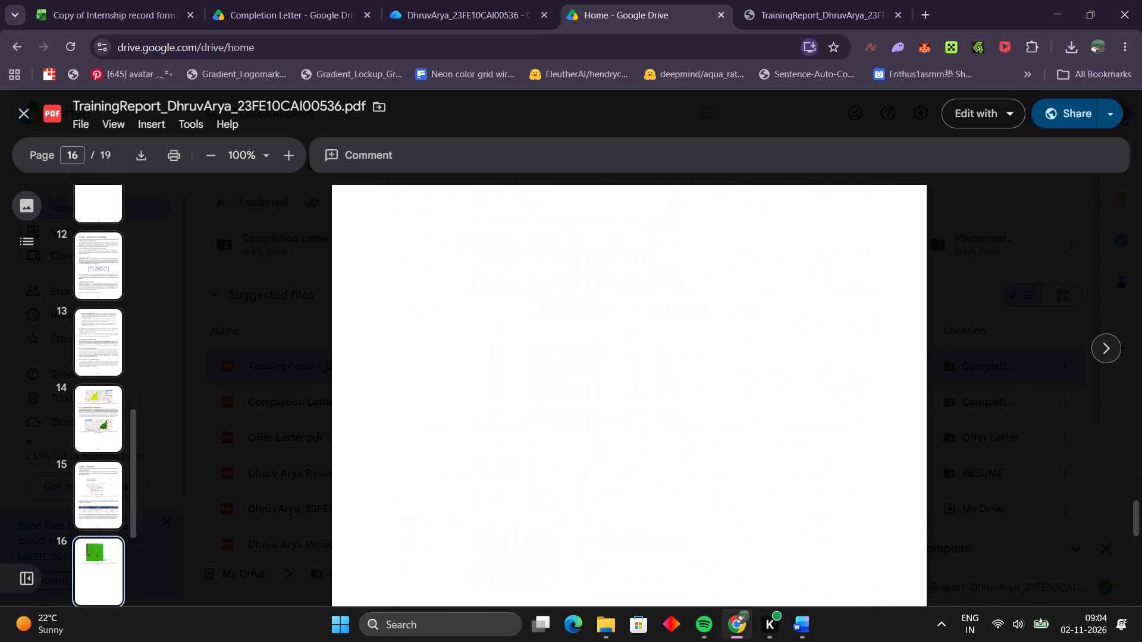
scroll(564, 405, down, 20)
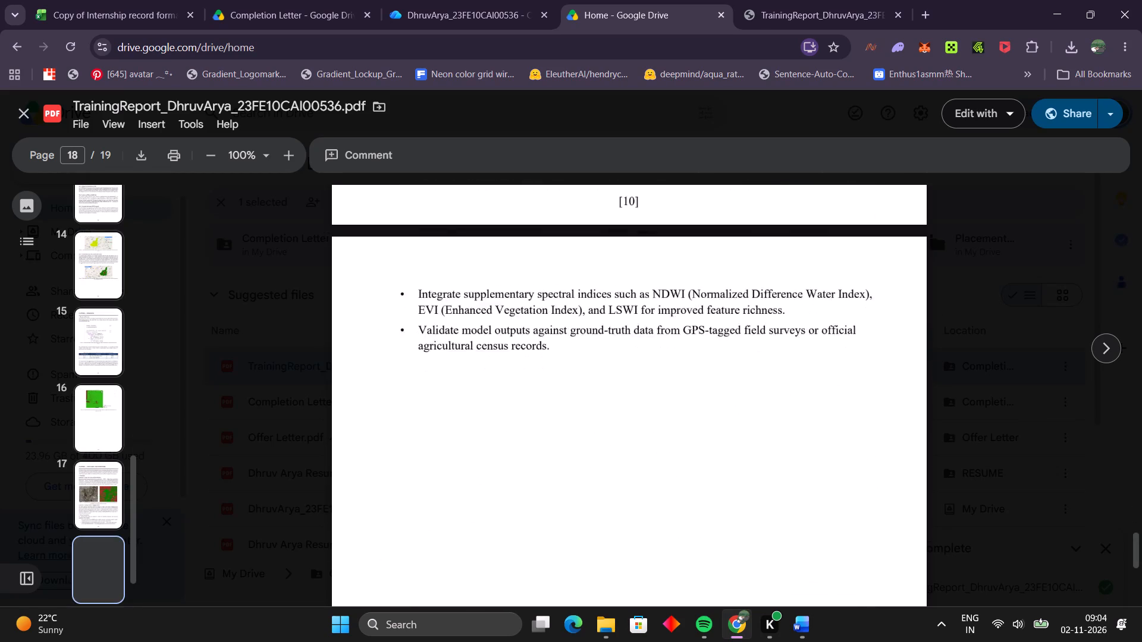
scroll(564, 405, down, 20)
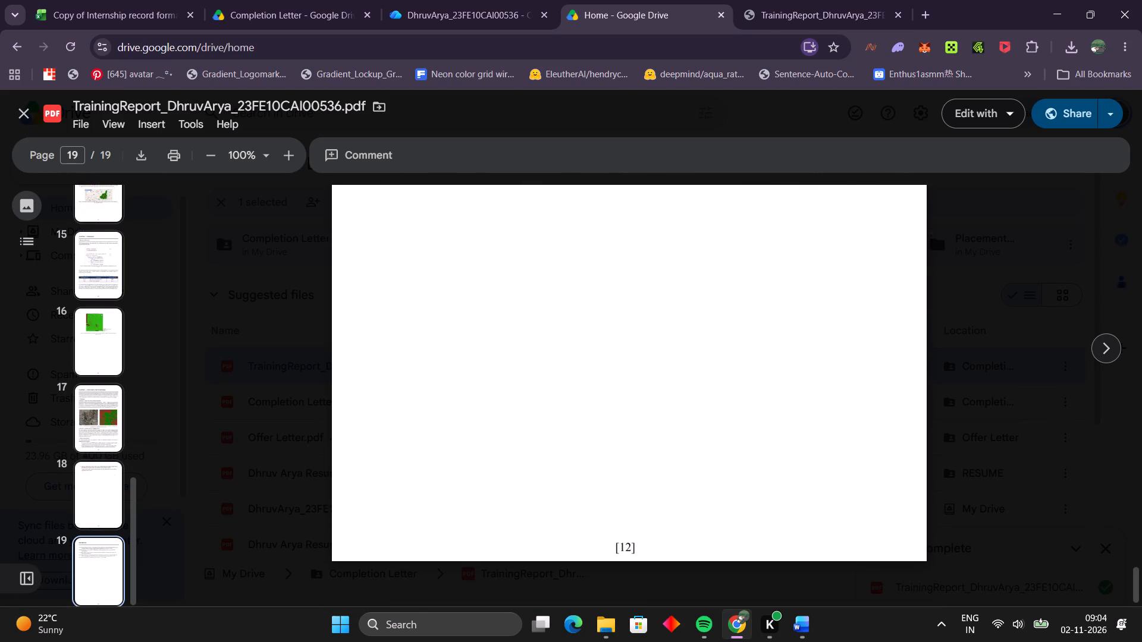
scroll(564, 405, up, 4)
click(24, 111)
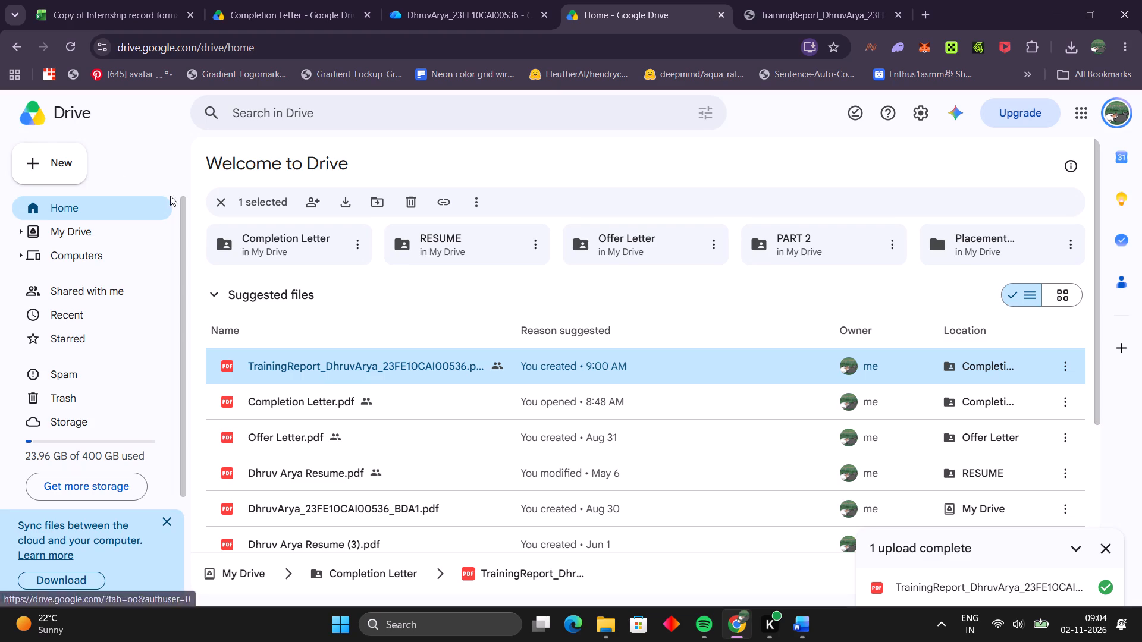
Open Completion Letter.pdf from the suggested files, look through the letter, and close the preview.
click(281, 398)
click(281, 398)
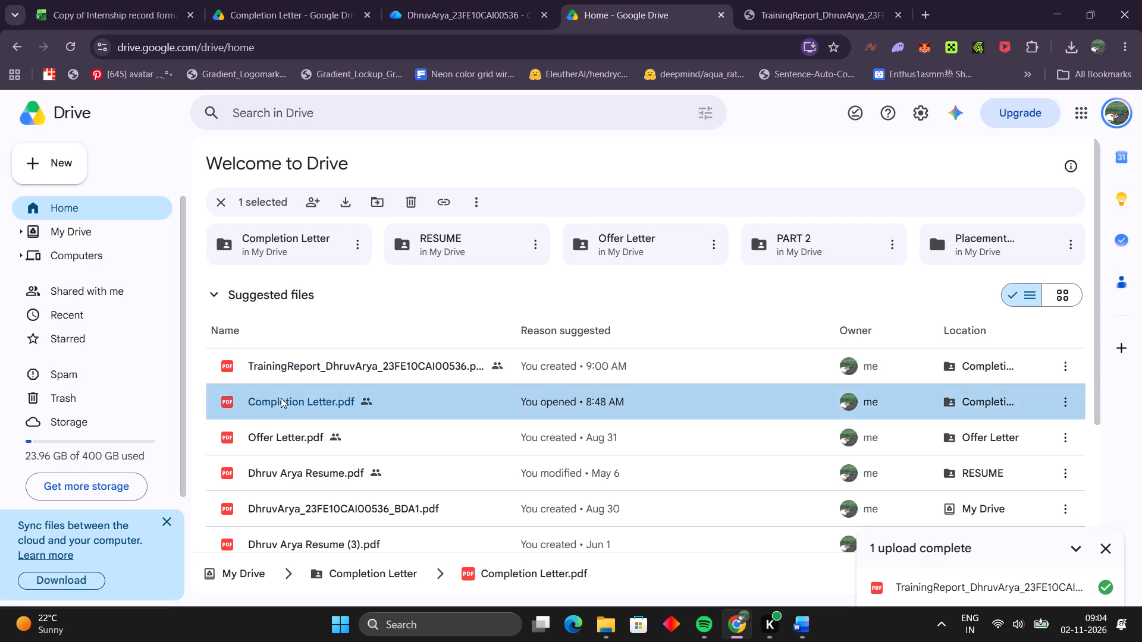
scroll(428, 395, down, 11)
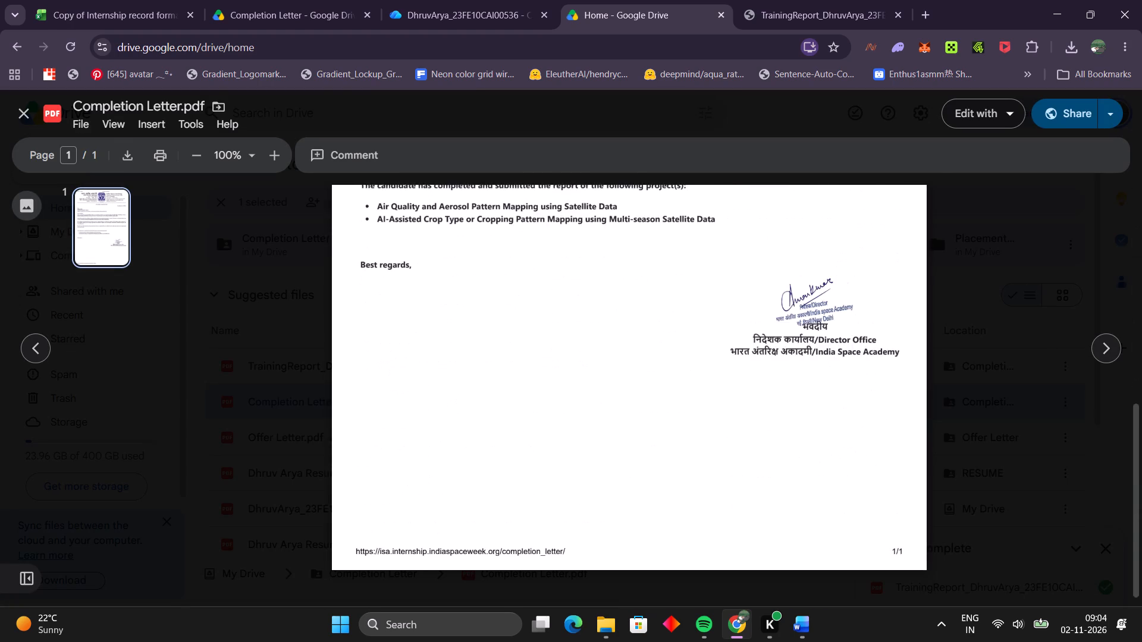
scroll(428, 395, up, 7)
click(30, 114)
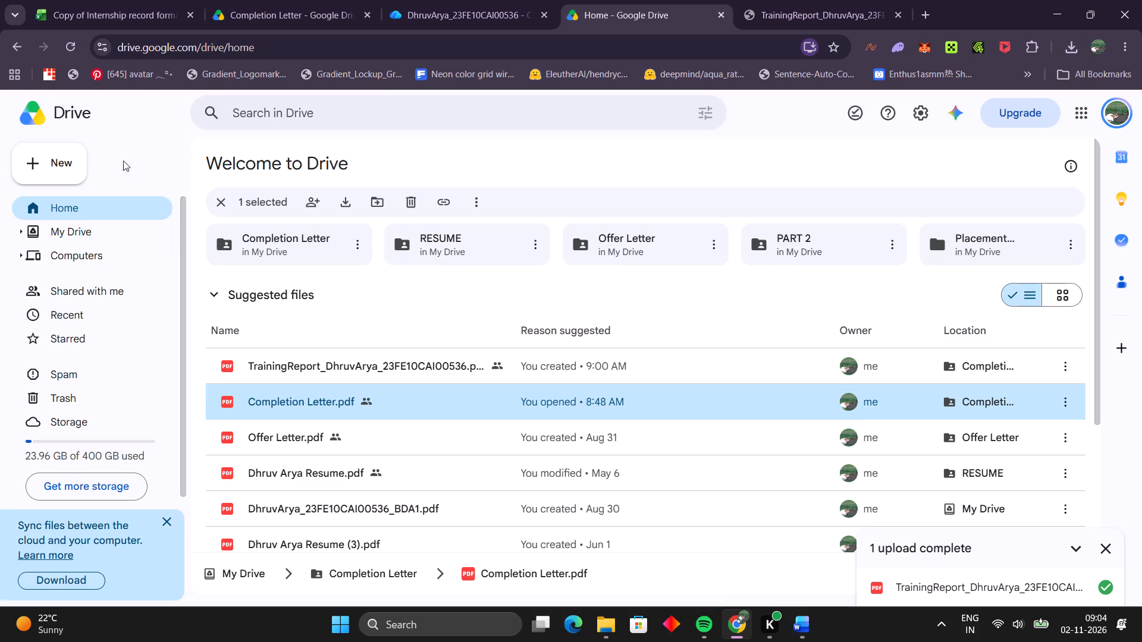
Check the contents of the Completion Letter and Offer Letter folders in My Drive.
click(92, 225)
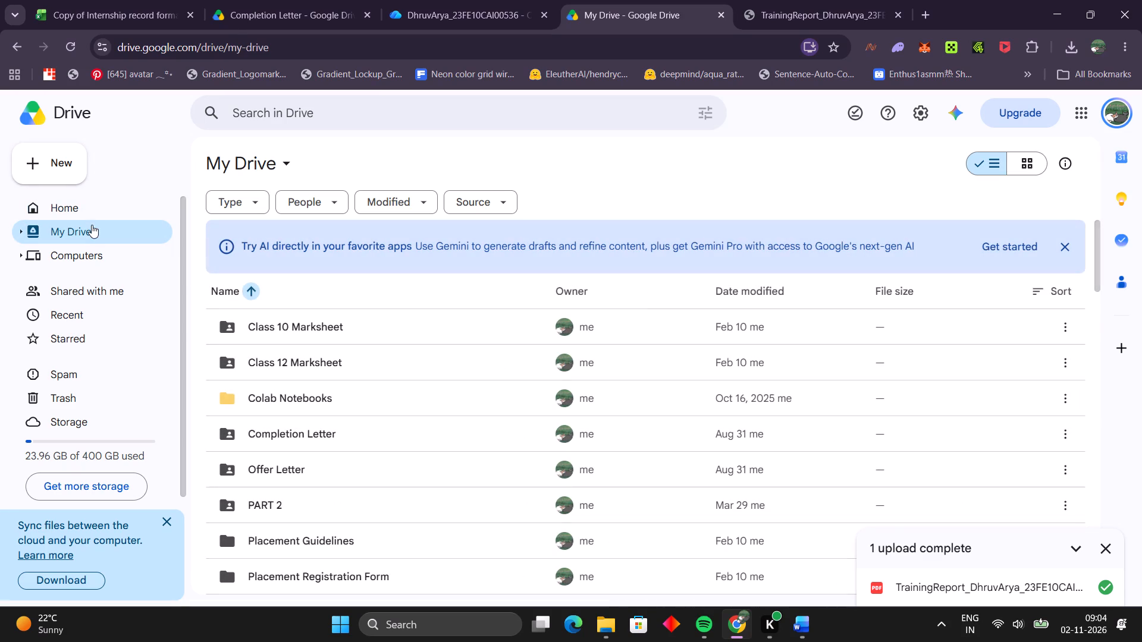
click(304, 433)
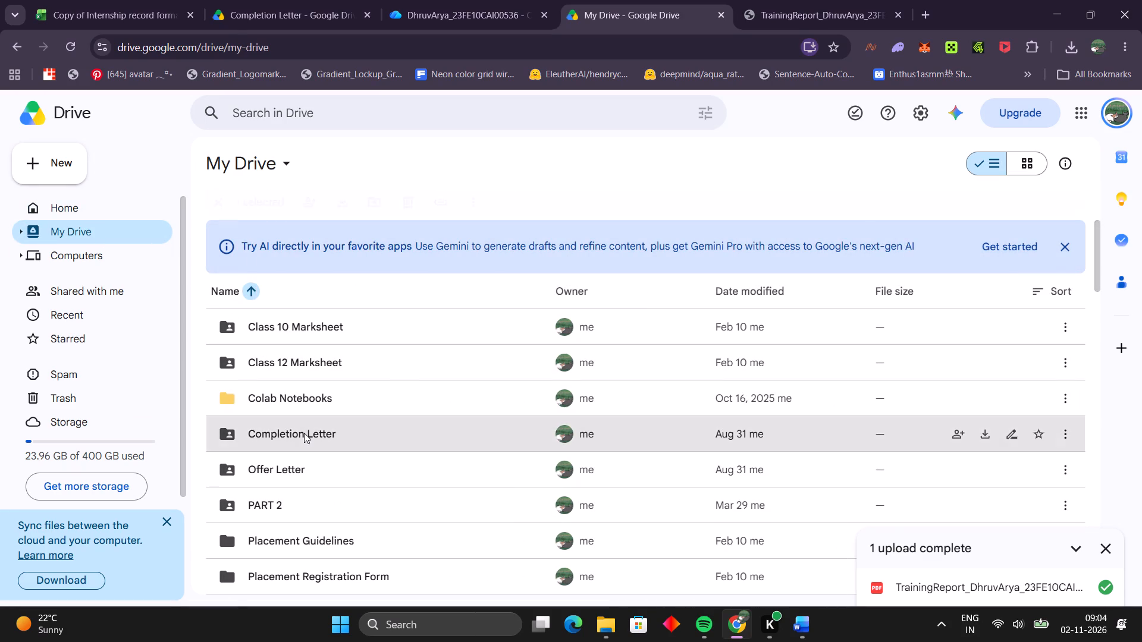
click(304, 433)
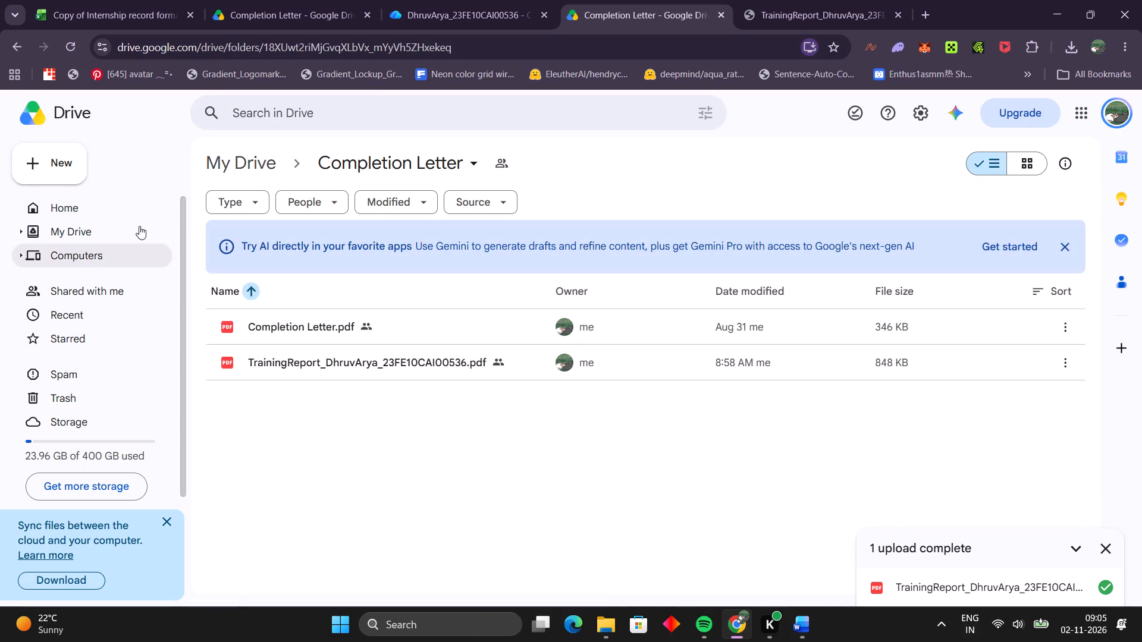
click(11, 52)
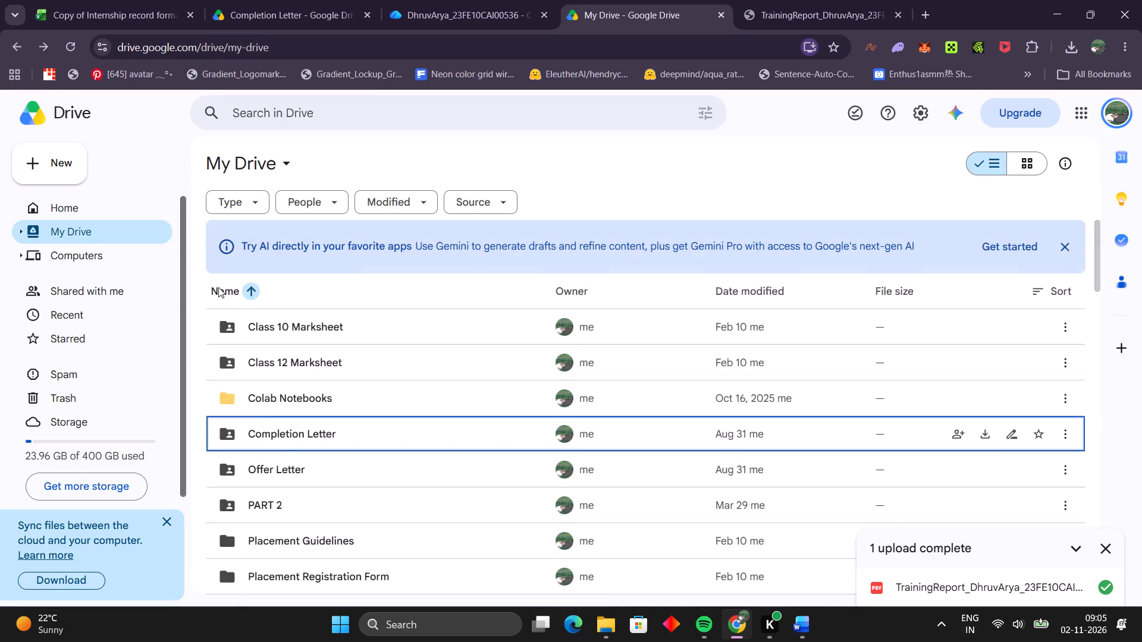
double_click(282, 464)
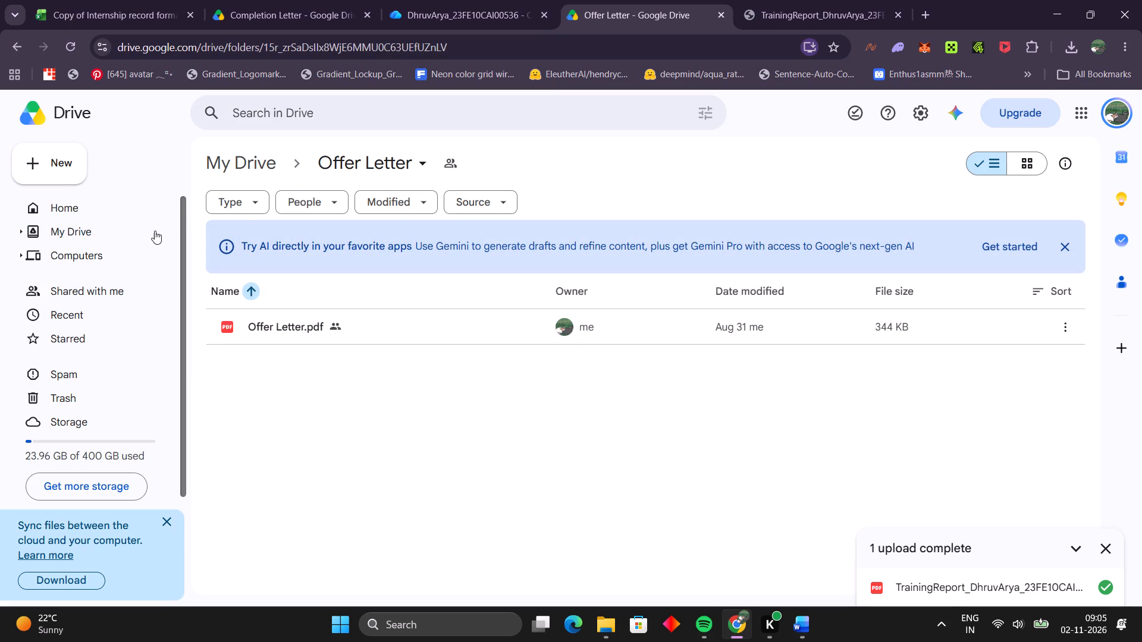
Upload the training report PDF from Downloads to the Offer Letter folder, and close the separate tab showing the report.
click(59, 161)
click(76, 193)
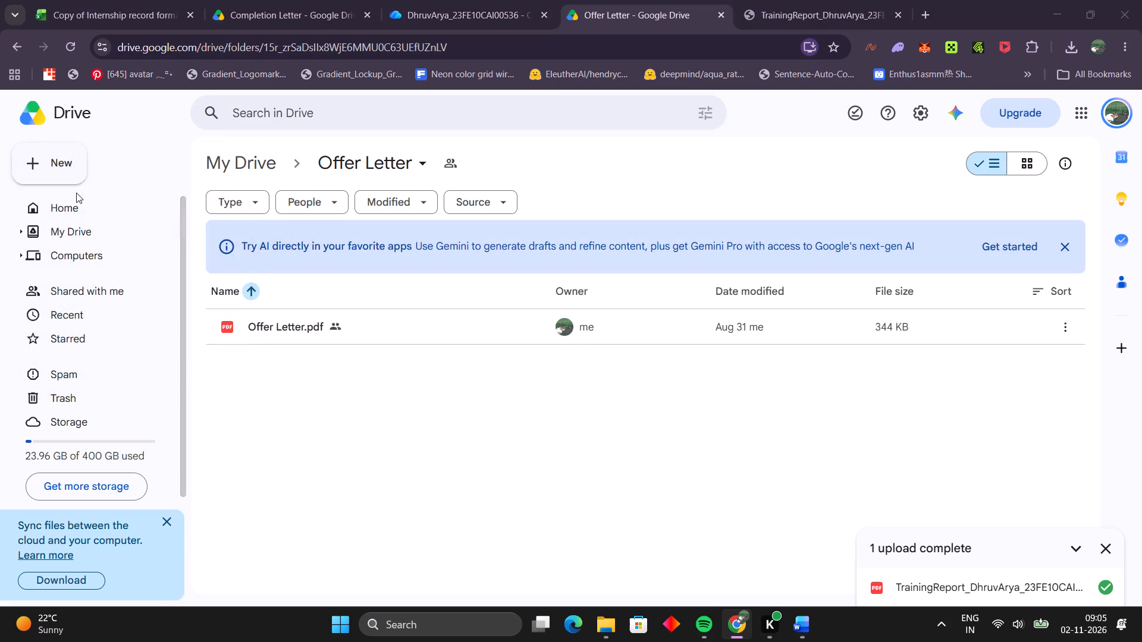
click(284, 131)
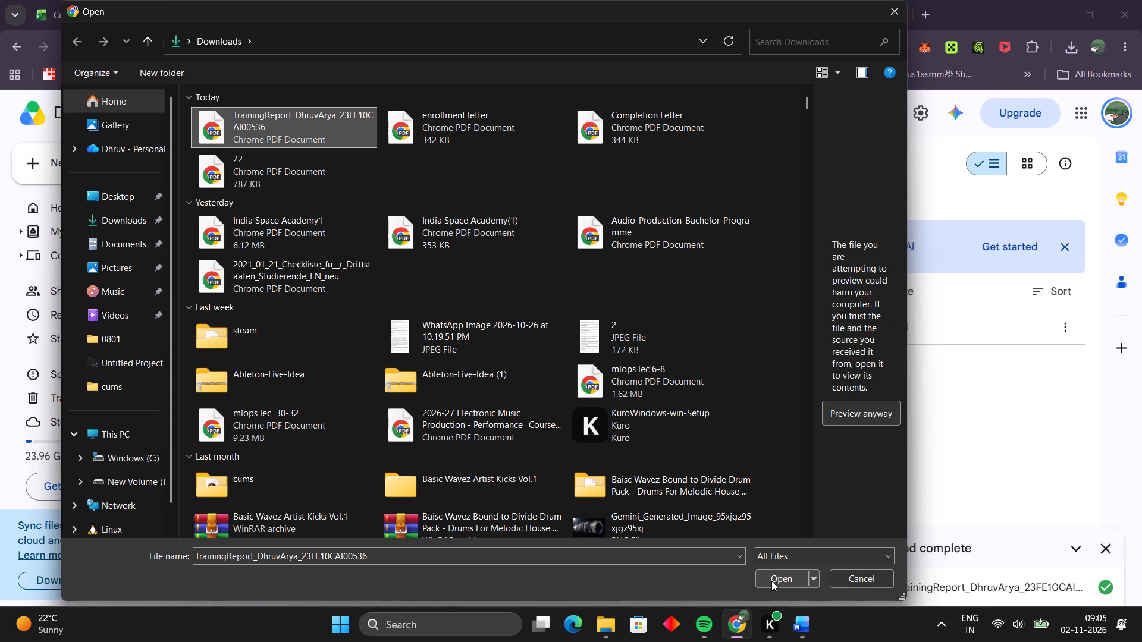
click(771, 581)
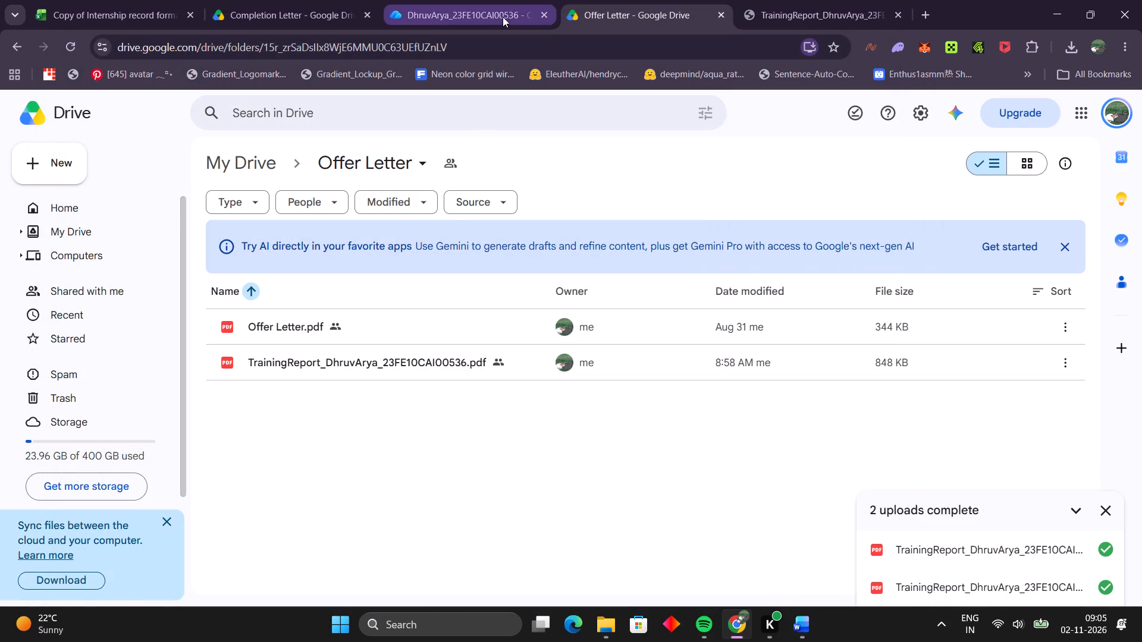
click(902, 14)
Check the files in the student's own internship folder on OneDrive.
click(479, 0)
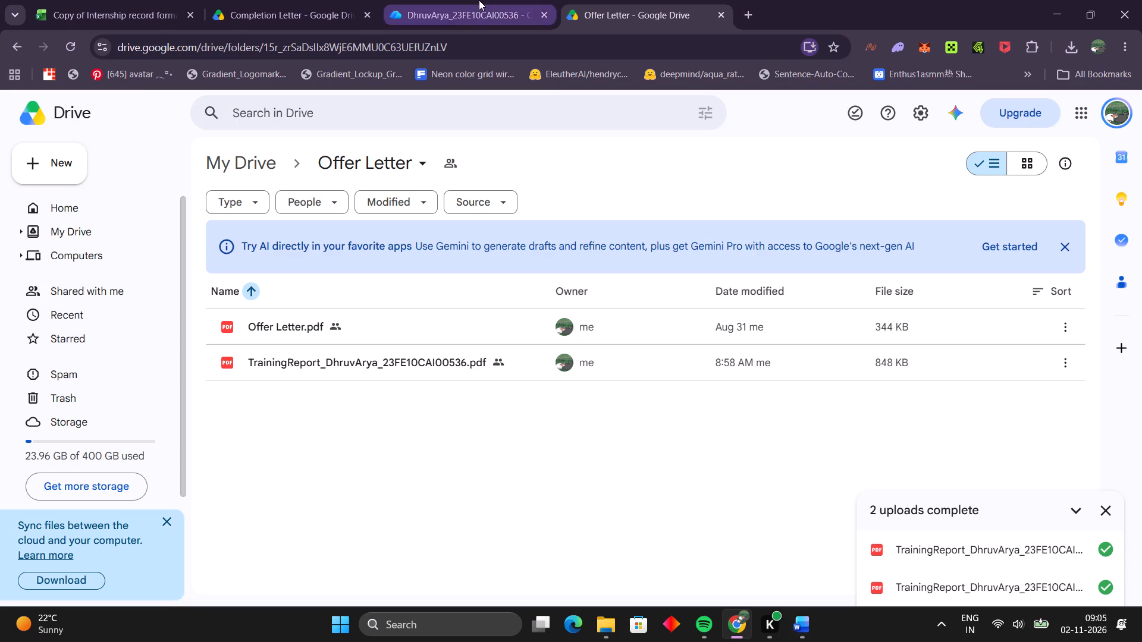
scroll(163, 374, up, 3)
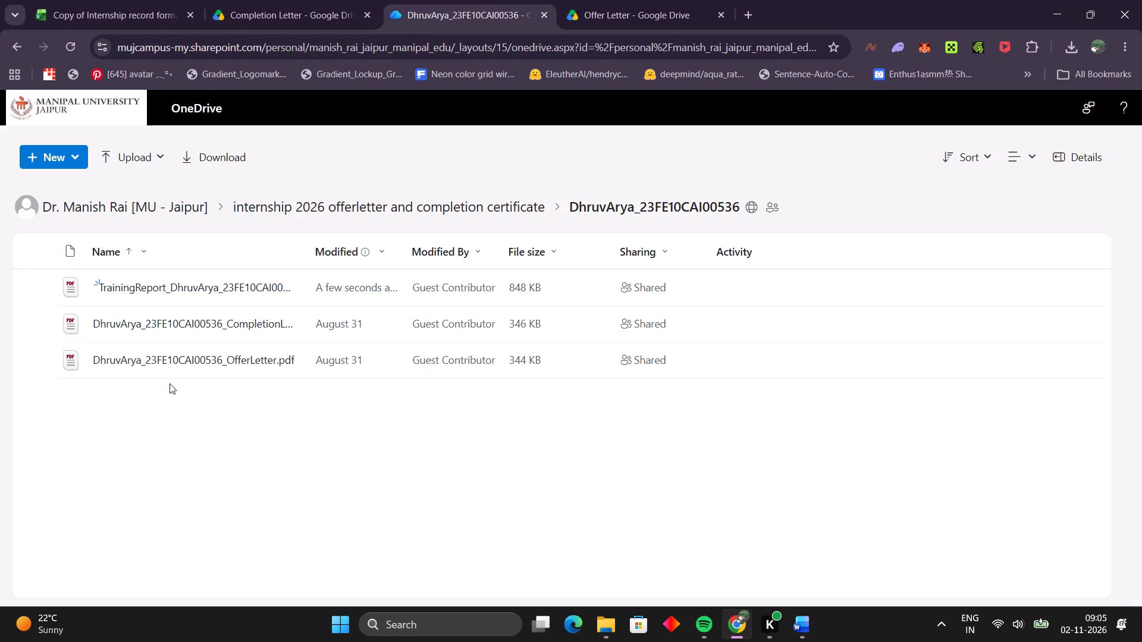
scroll(209, 404, up, 3)
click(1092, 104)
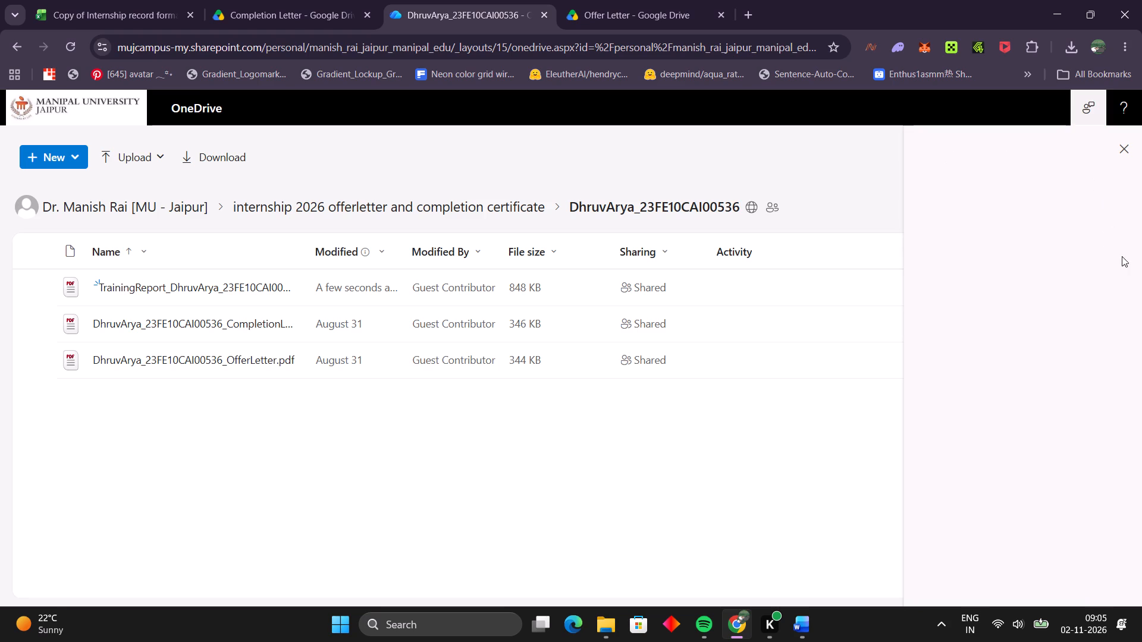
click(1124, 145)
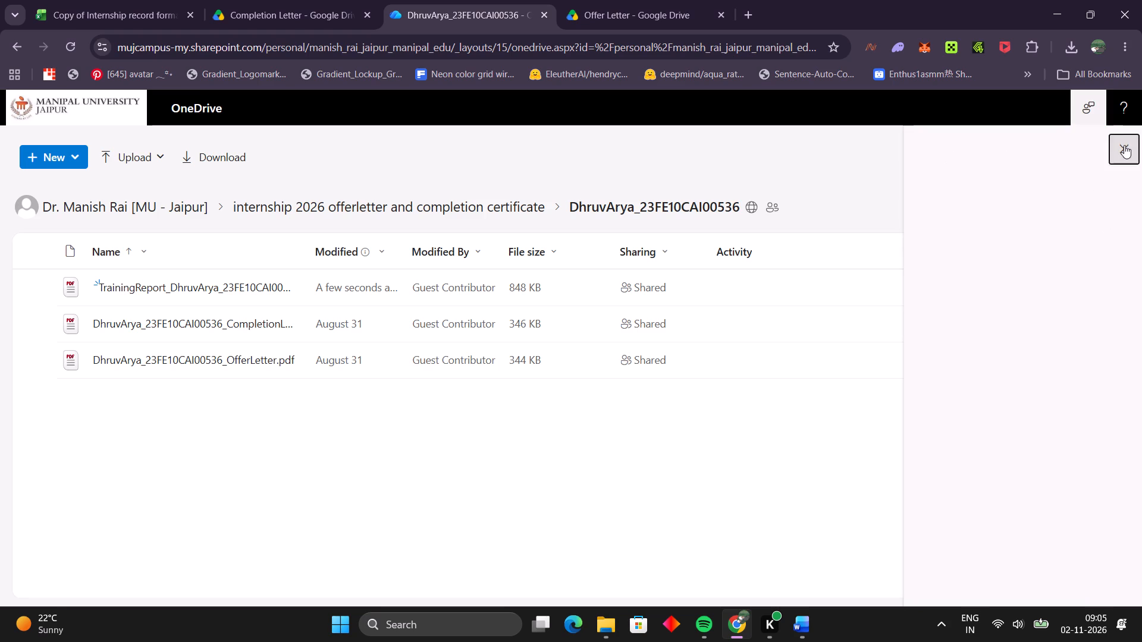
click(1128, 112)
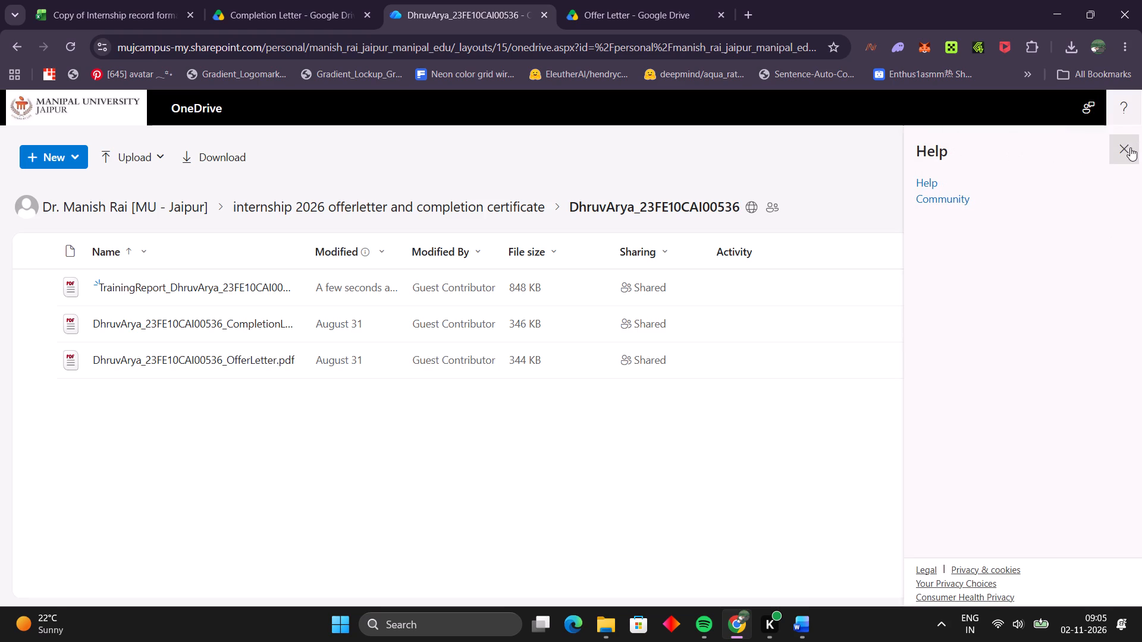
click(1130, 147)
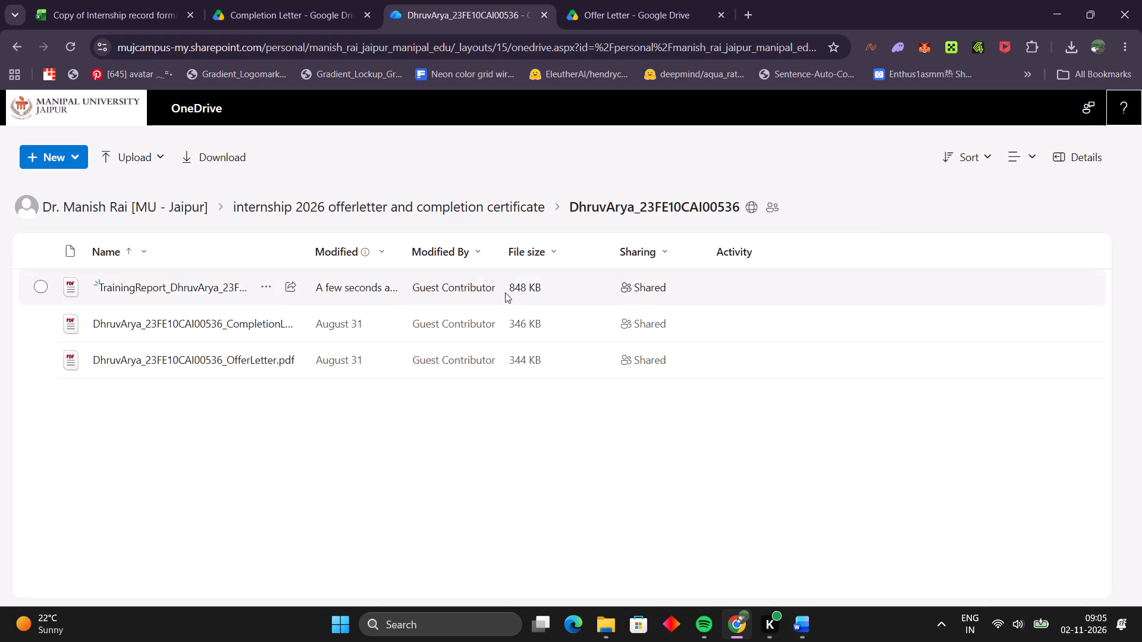
Go up to the "internship 2026 offerletter and completion certificate" folder and look through all the submitted folders and files.
scroll(608, 295, up, 2)
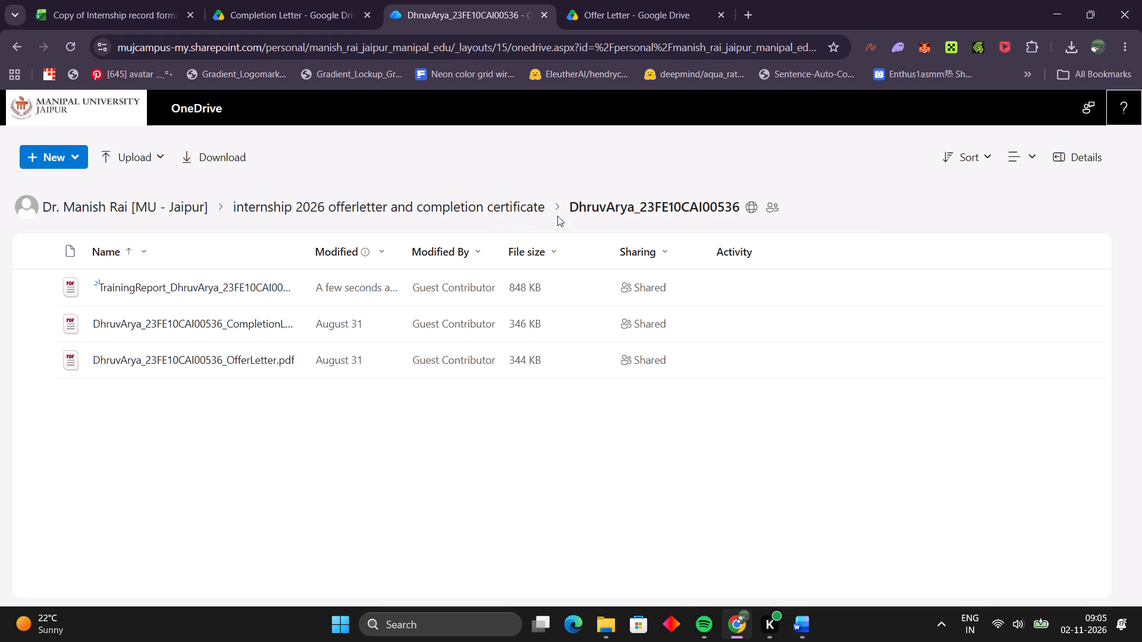
click(485, 197)
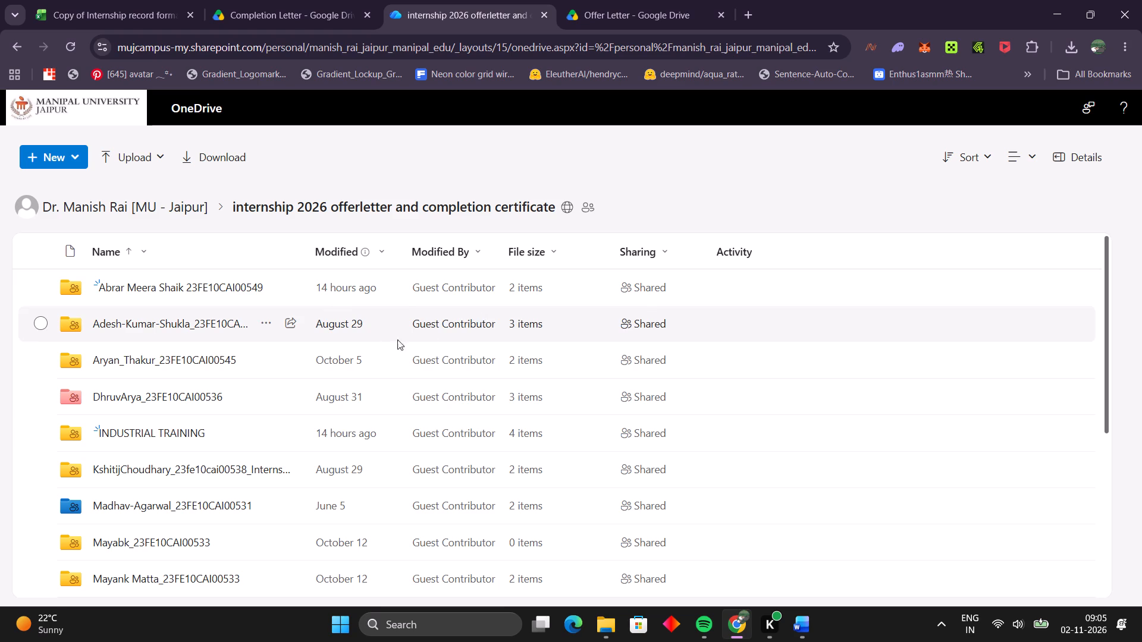
scroll(184, 396, down, 2)
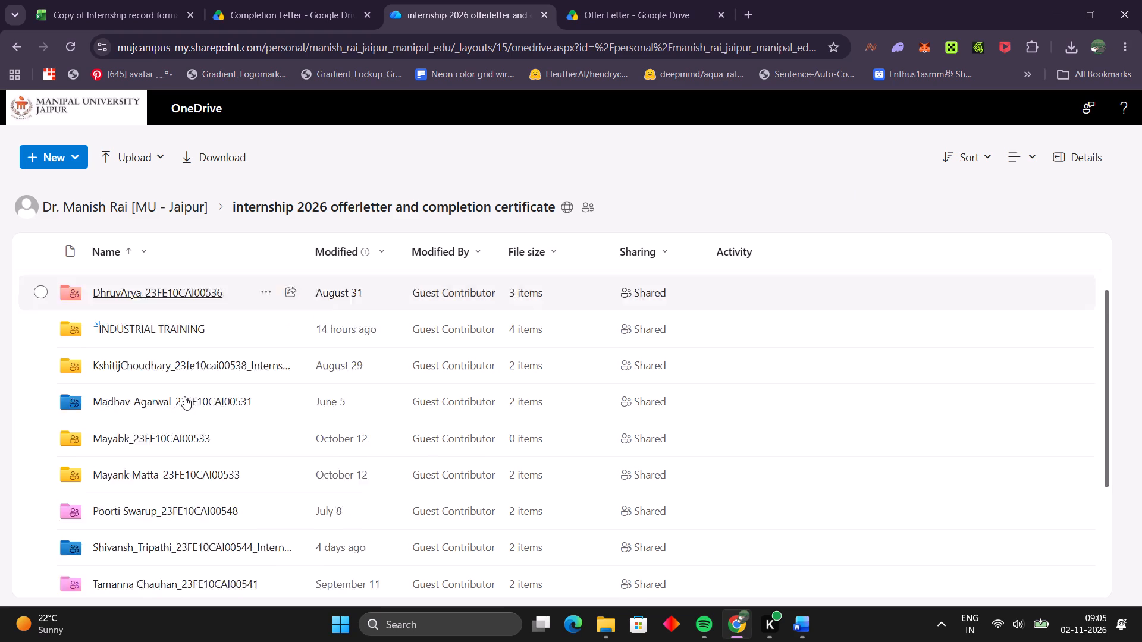
scroll(184, 396, down, 2)
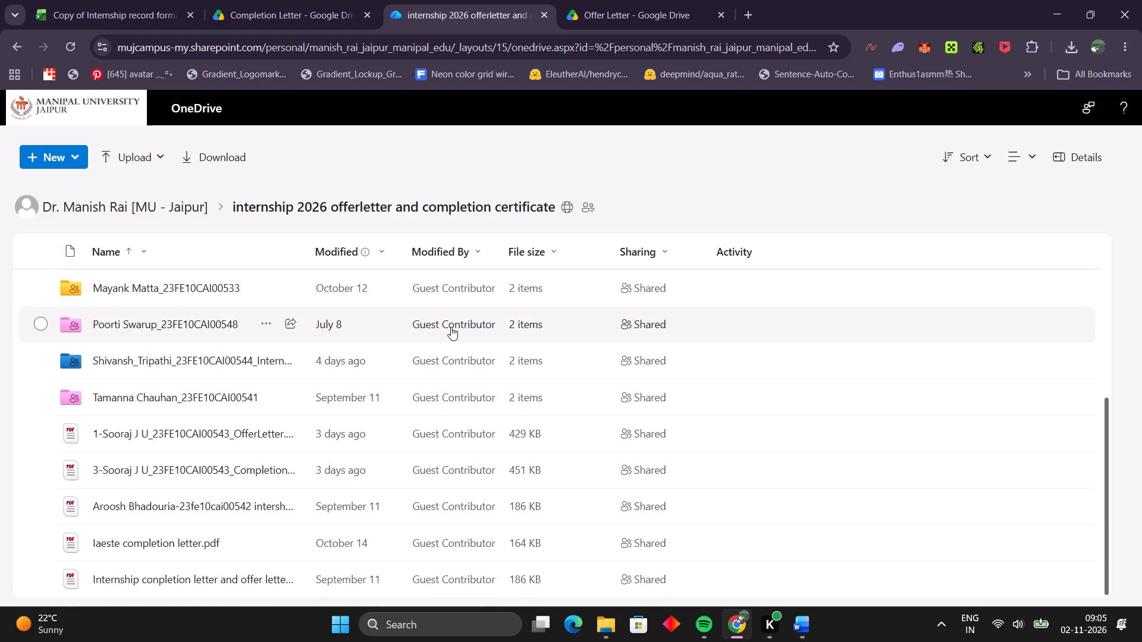
scroll(448, 329, down, 4)
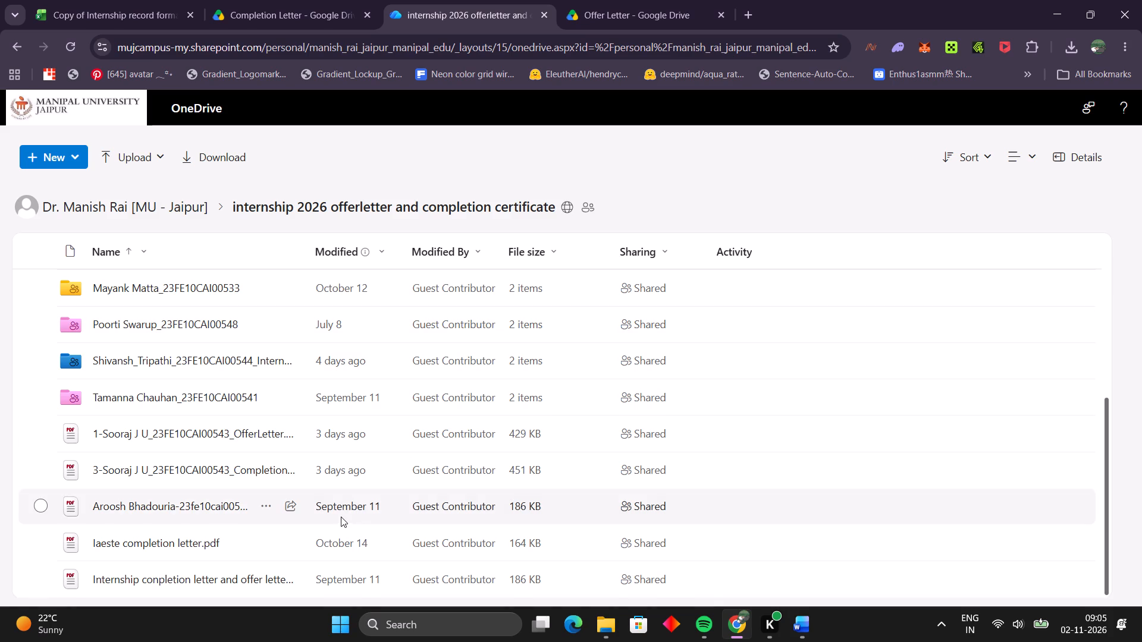
Open the combined completion and offer letter PDF at the end of the file list, read the certificate, and close it.
click(217, 580)
click(217, 580)
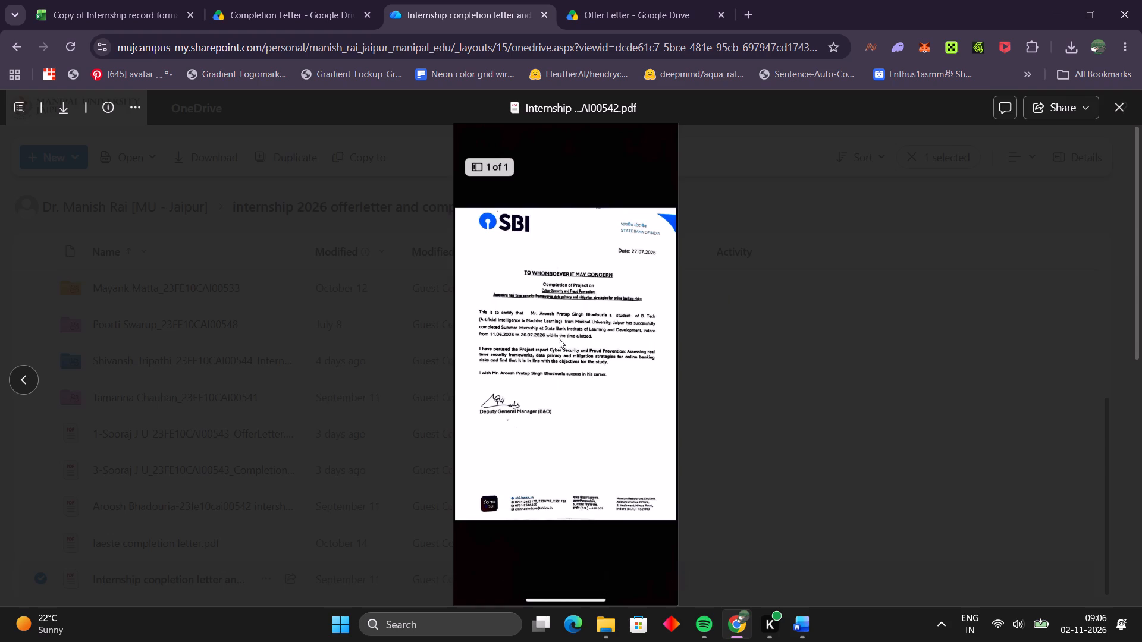
click(723, 326)
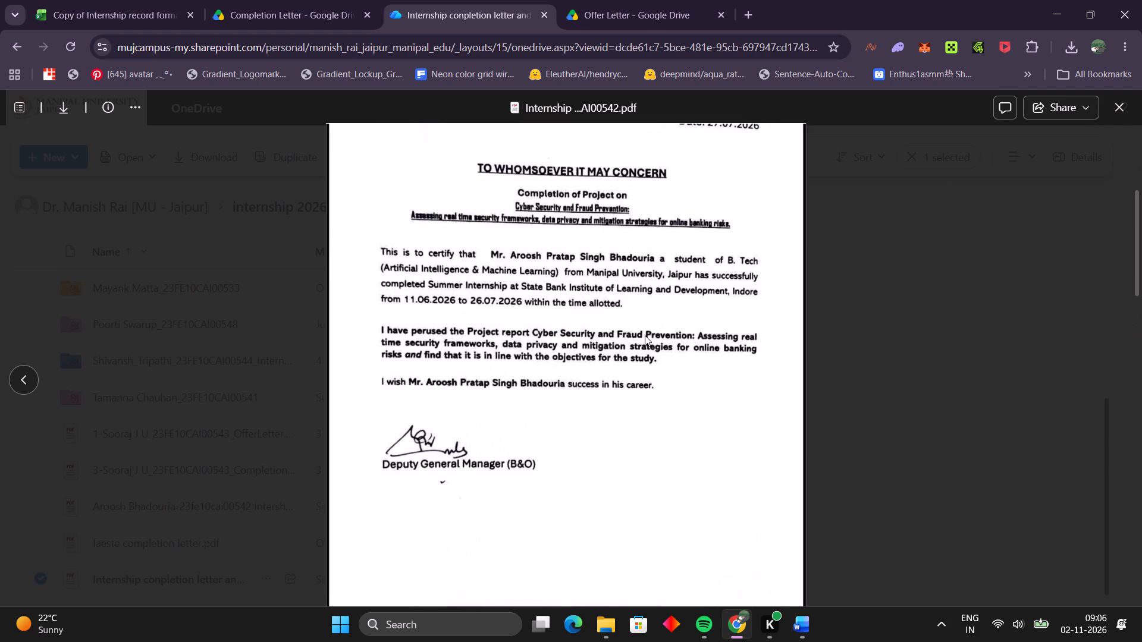
scroll(645, 335, up, 1)
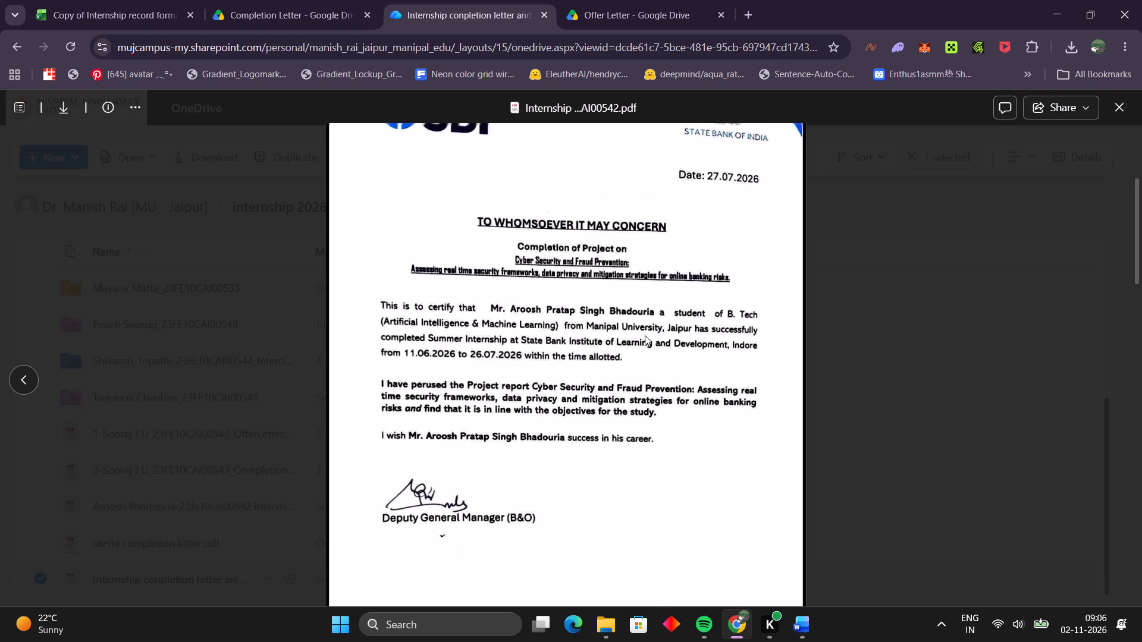
scroll(645, 335, up, 1)
scroll(693, 344, up, 1)
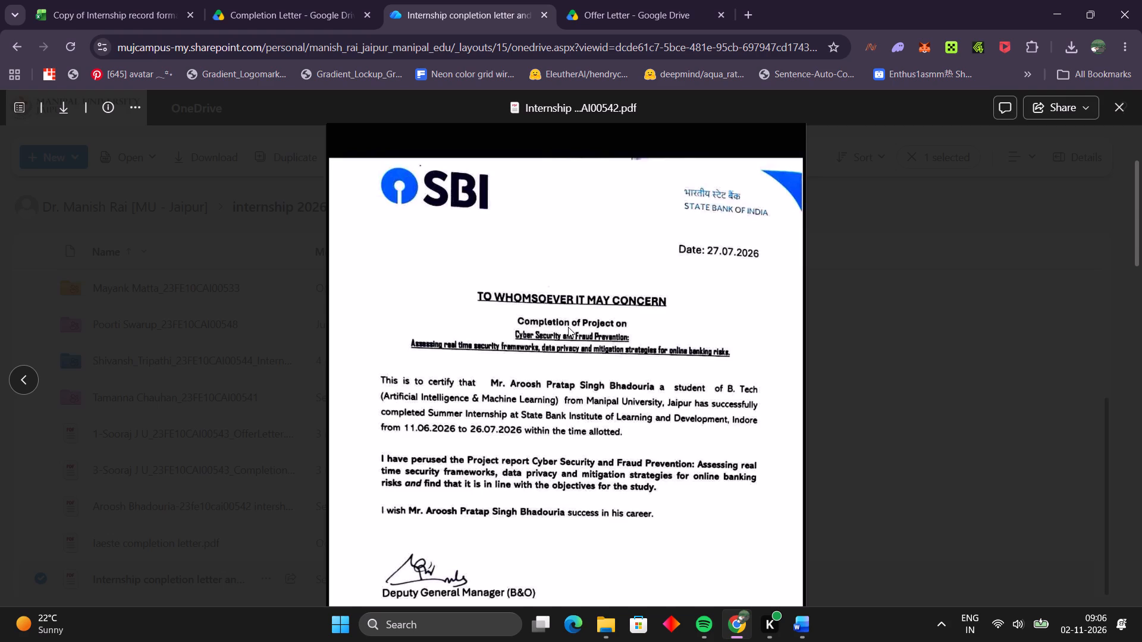
Read the rest of the SBI project completion certificate down to the signature and close the PDF.
scroll(575, 336, down, 1)
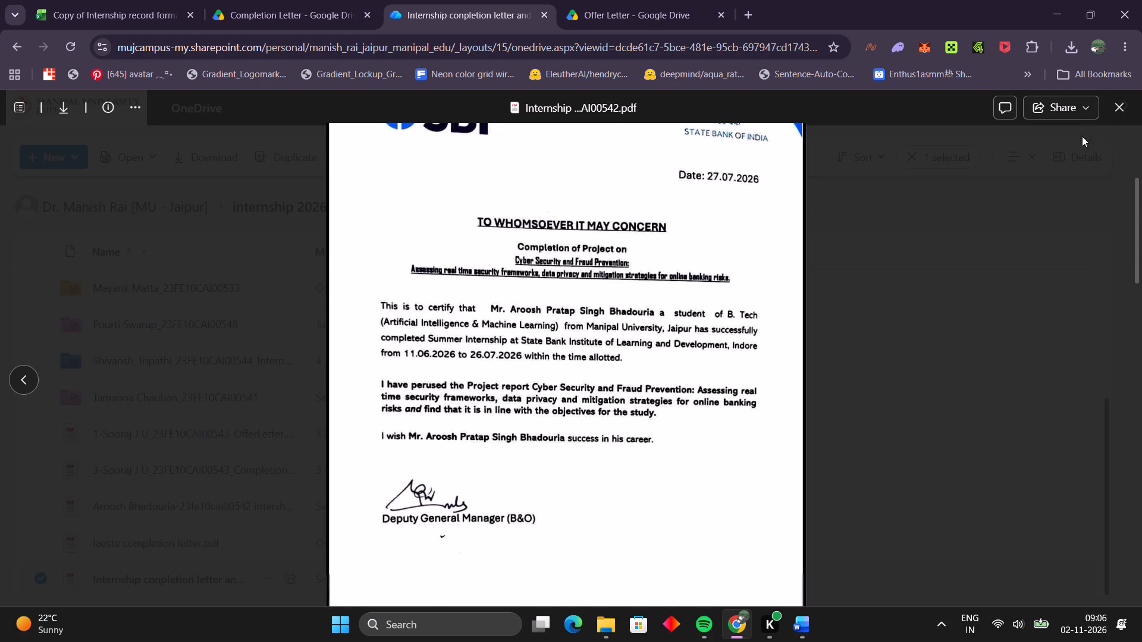
click(1116, 114)
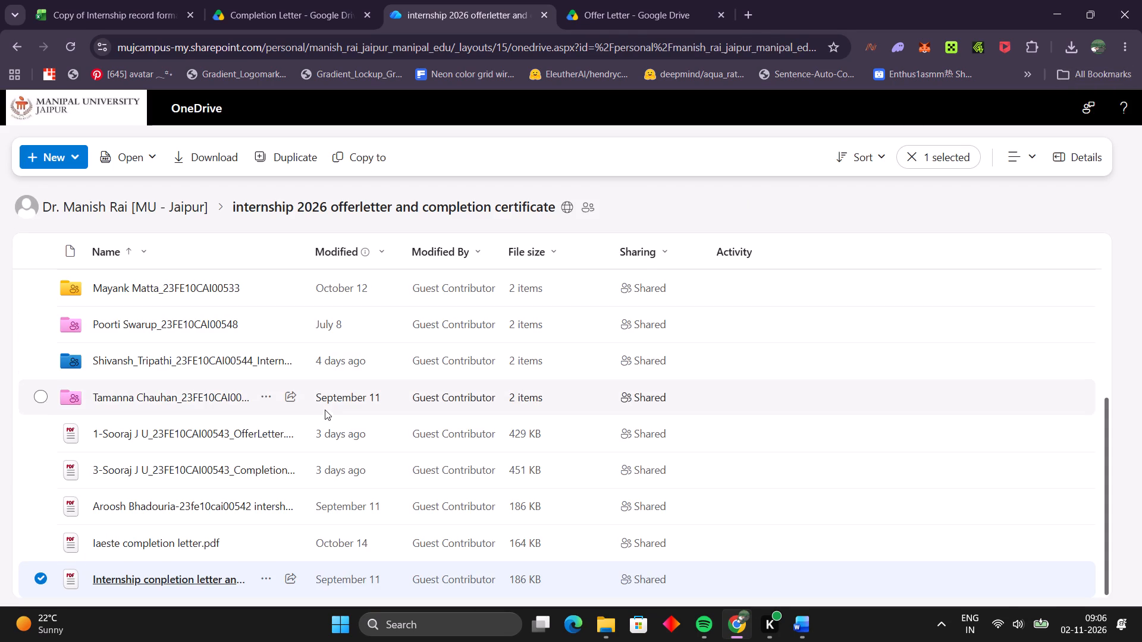
Open the completion certificate PDF whose name starts with 3, read the Flytxt letter, close it, and look back through the folder list.
click(186, 467)
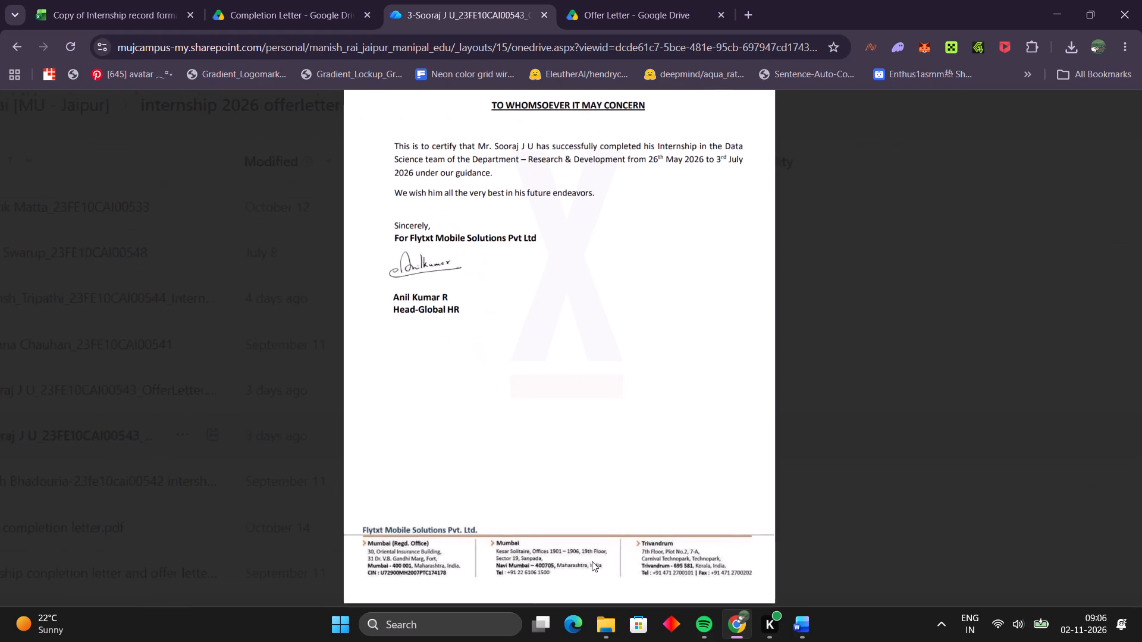
scroll(592, 561, down, 1)
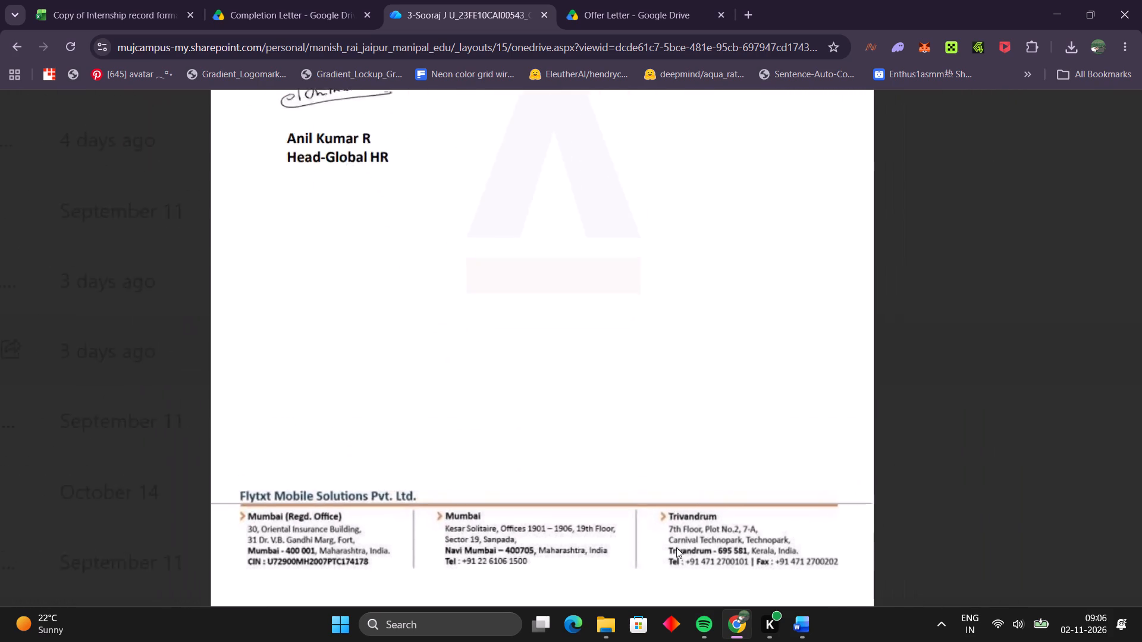
click(932, 362)
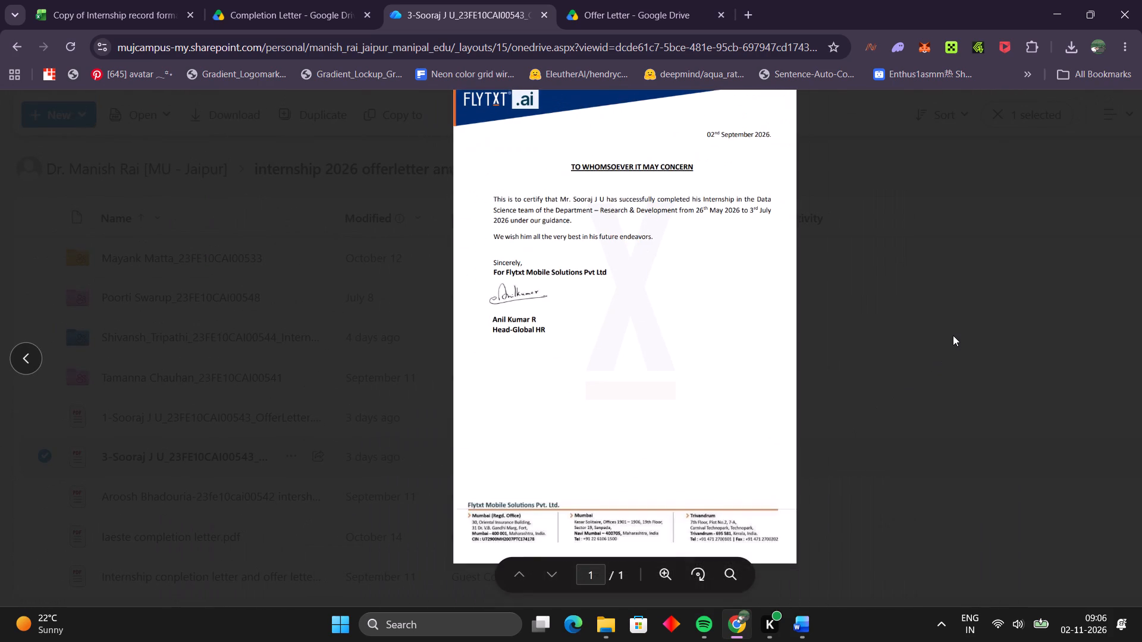
scroll(969, 275, up, 7)
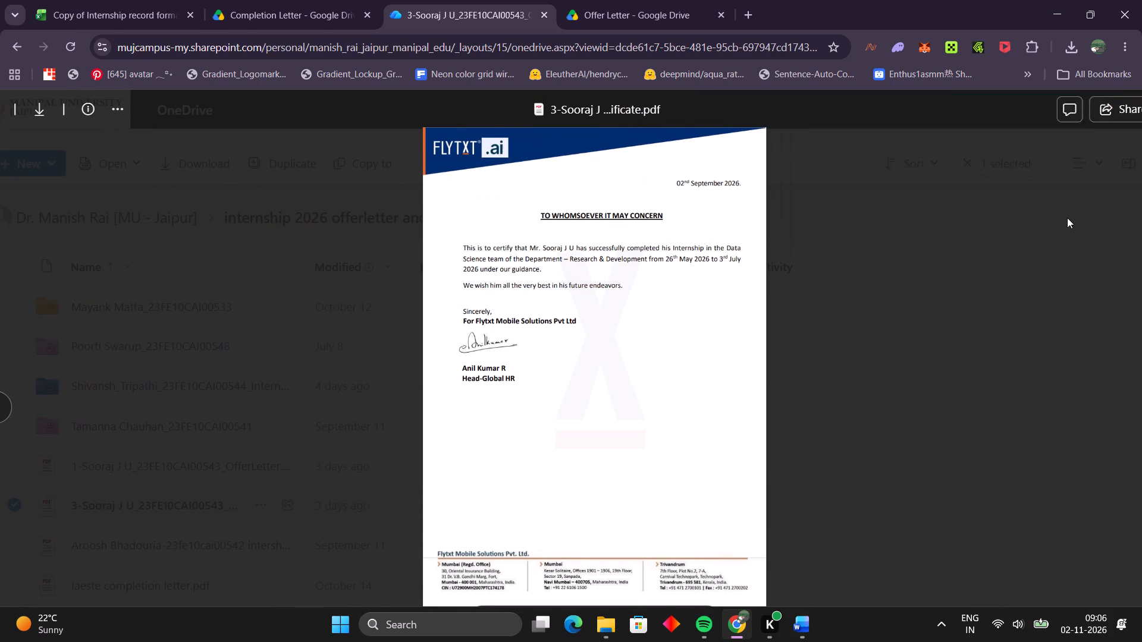
click(1130, 115)
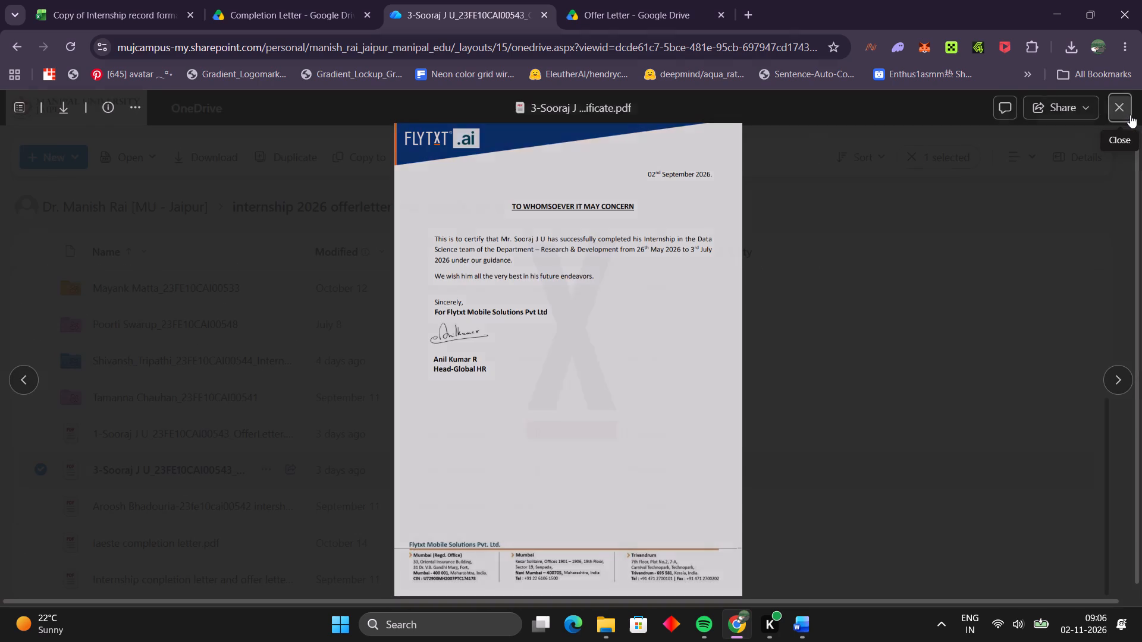
scroll(309, 319, up, 2)
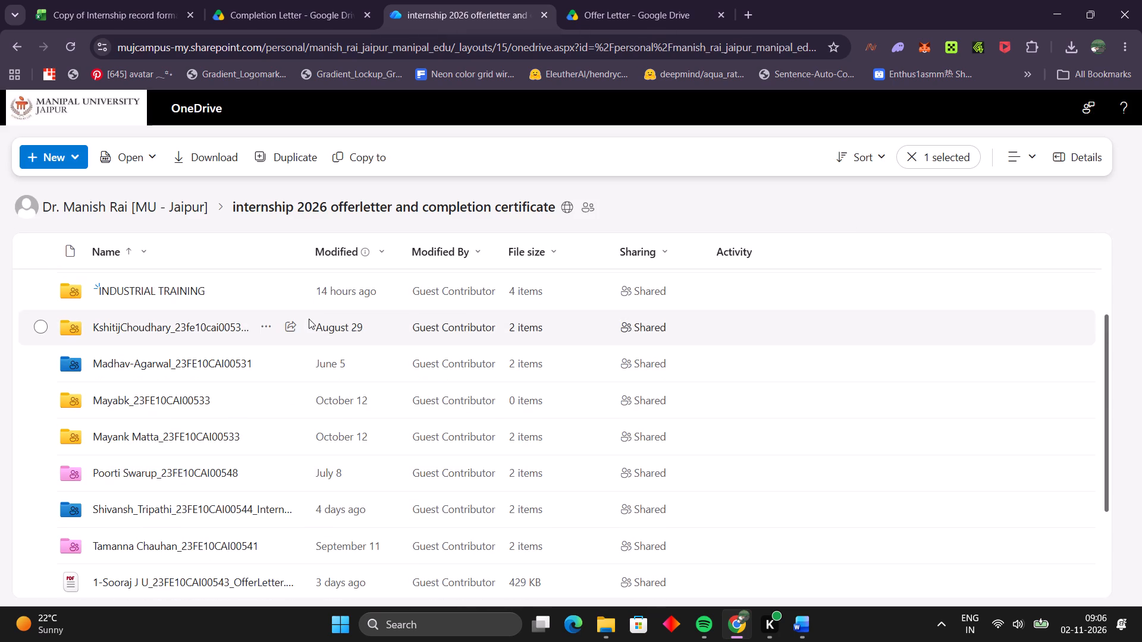
Open the first student folder in the shared internship folder to examine which files it contains.
scroll(307, 321, up, 2)
scroll(151, 441, up, 4)
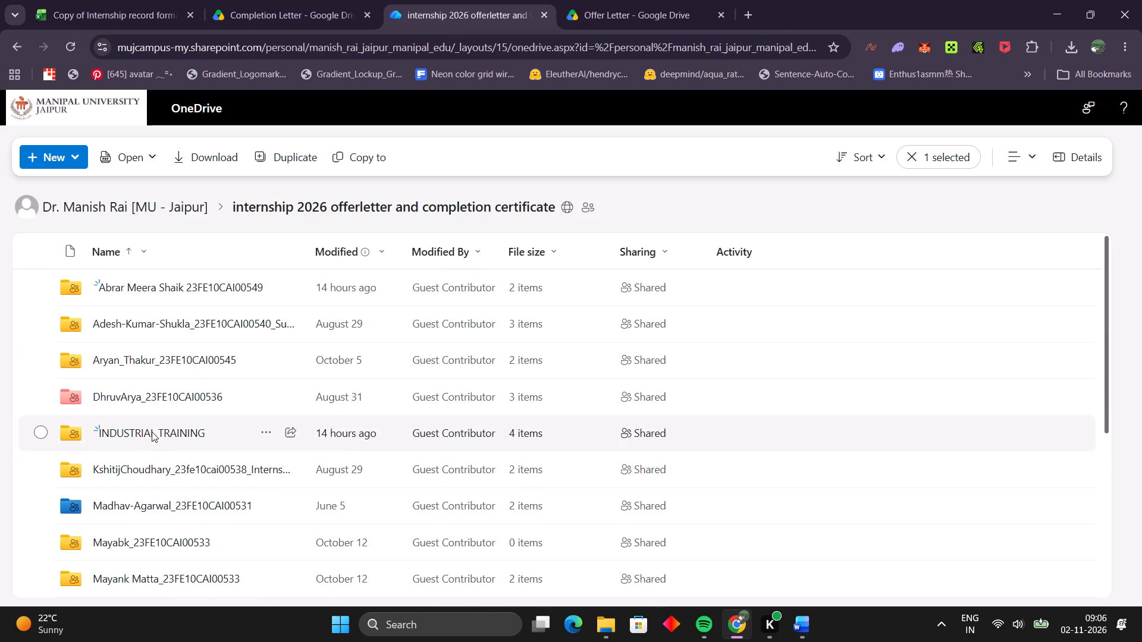
click(171, 288)
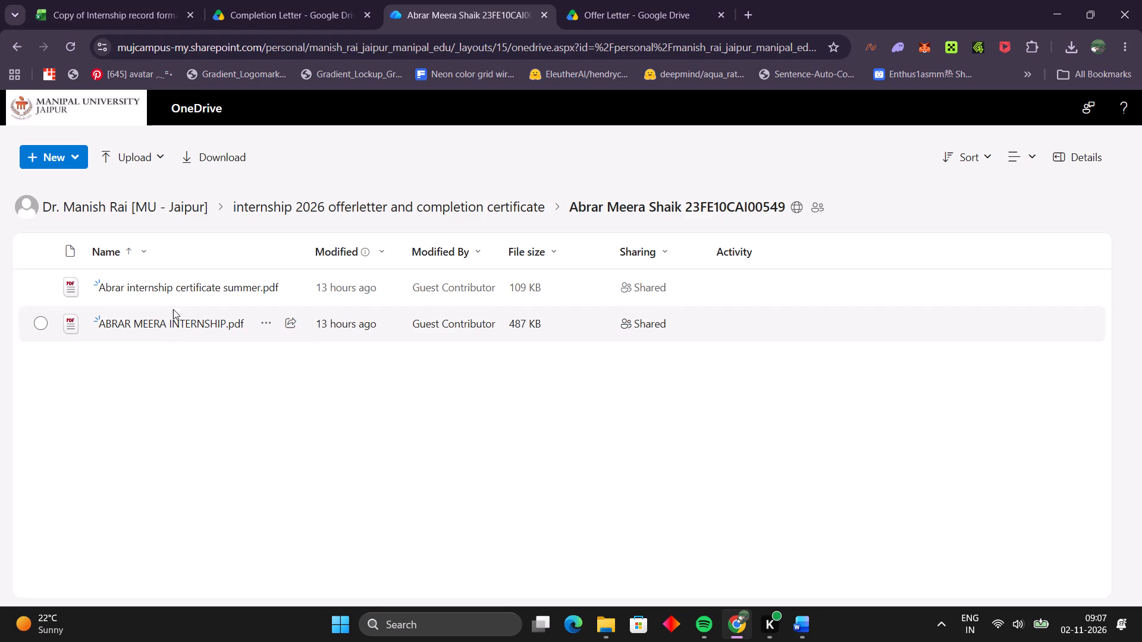
Check the Completion Letter folder in Google Drive and close the Offer Letter folder's tab.
click(310, 5)
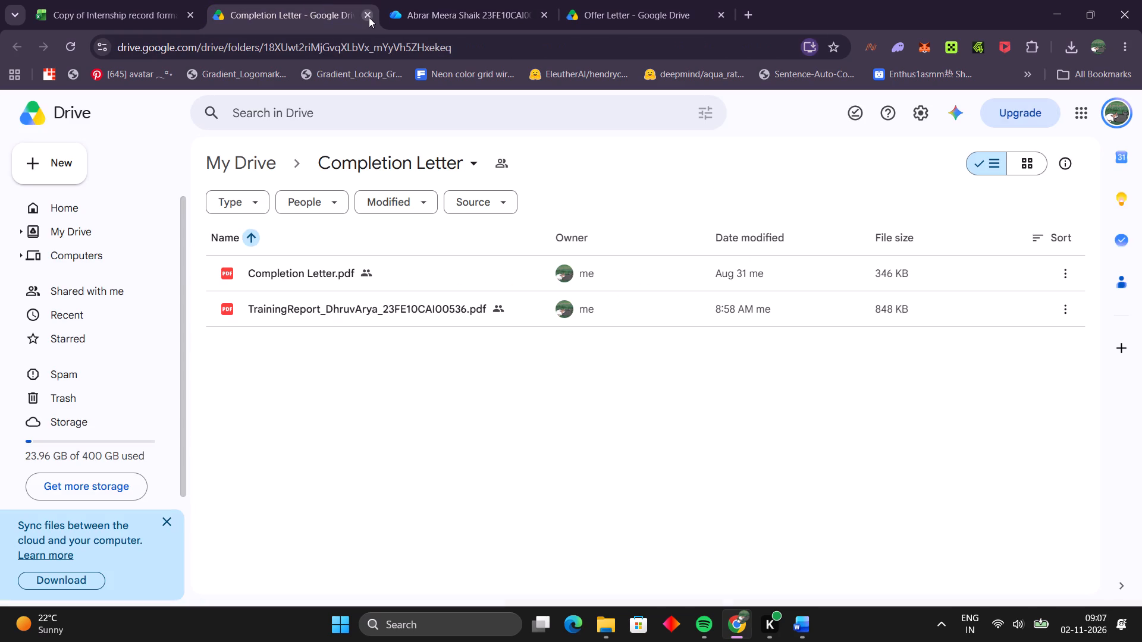
click(717, 19)
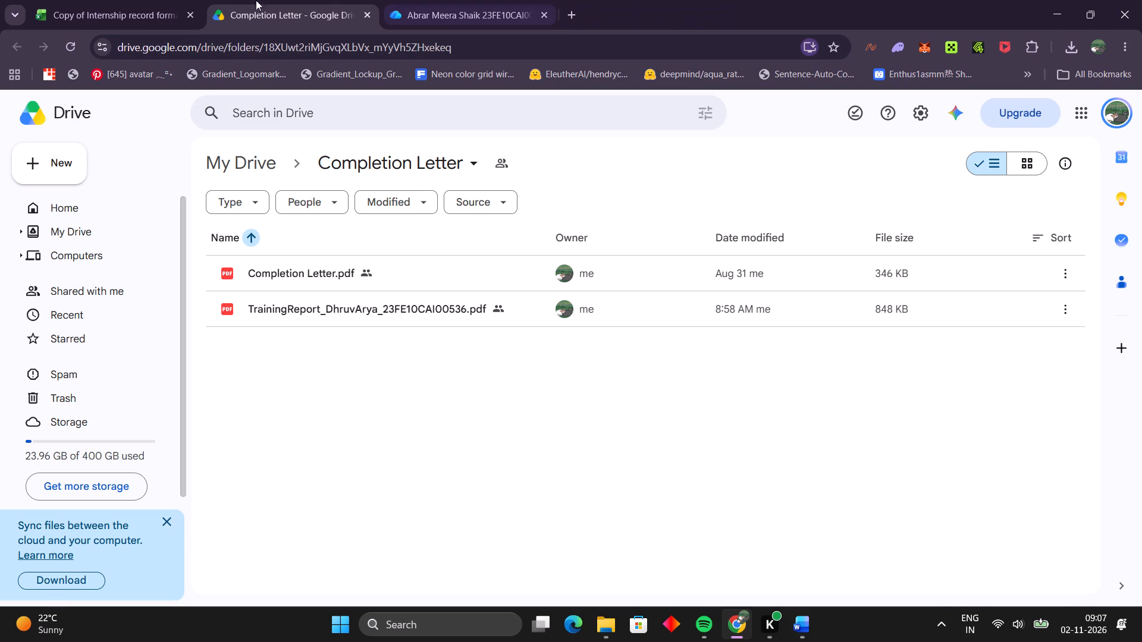
Review the internship record workbook's entries in rows 2 to 16, from the completion certificate links back to the student details.
click(163, 0)
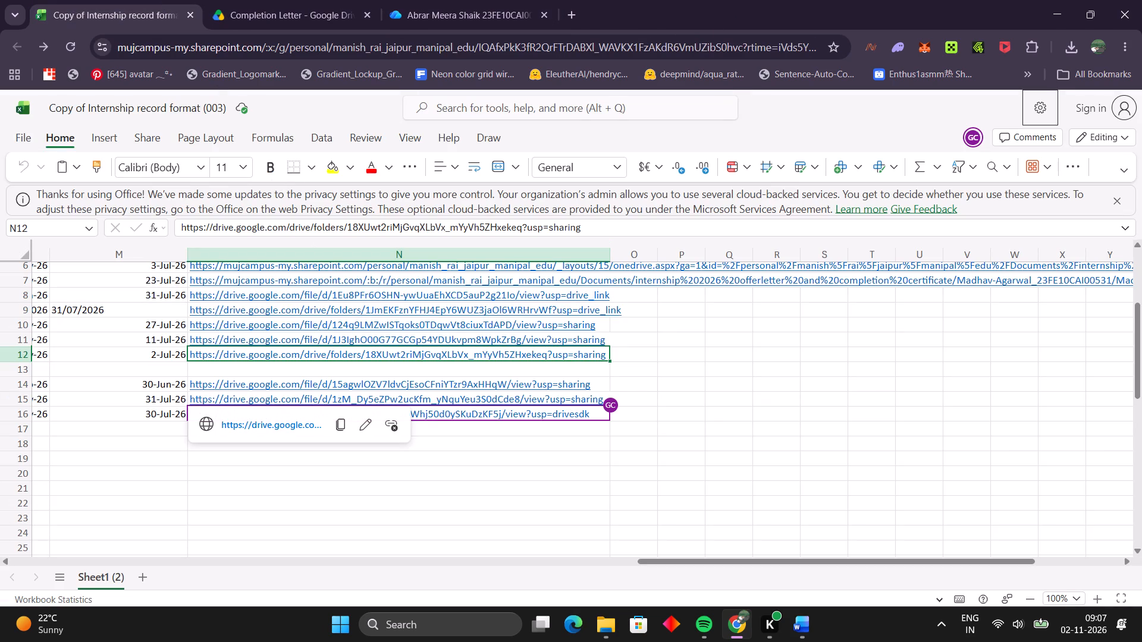
scroll(456, 449, up, 2)
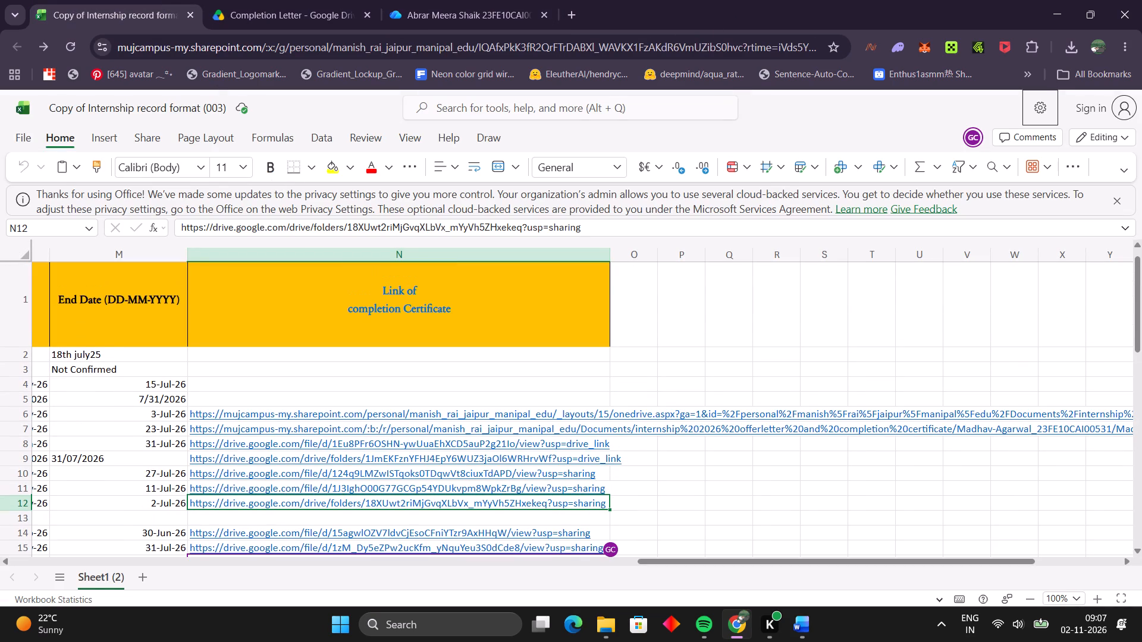
scroll(456, 451, left, 4)
scroll(456, 451, down, 1)
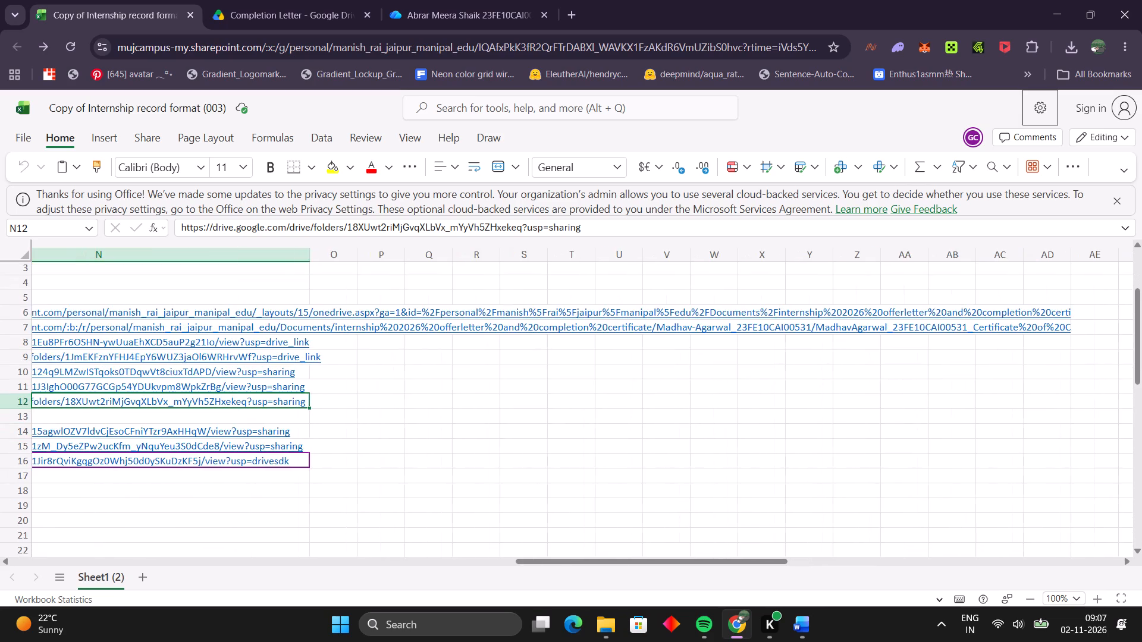
scroll(456, 451, down, 1)
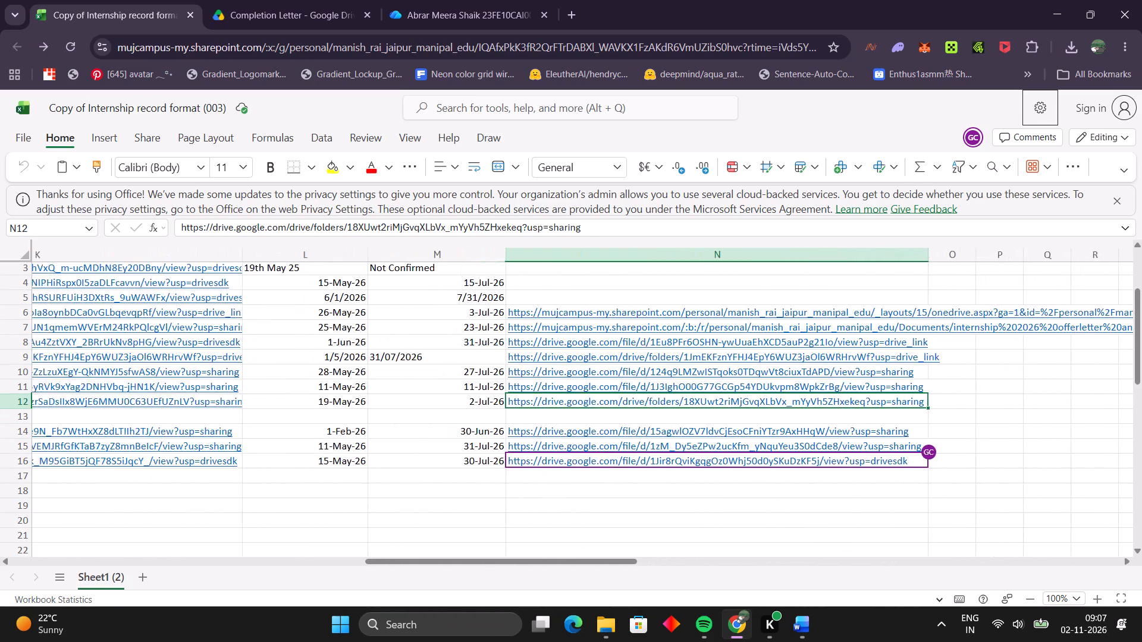
scroll(468, 446, down, 1)
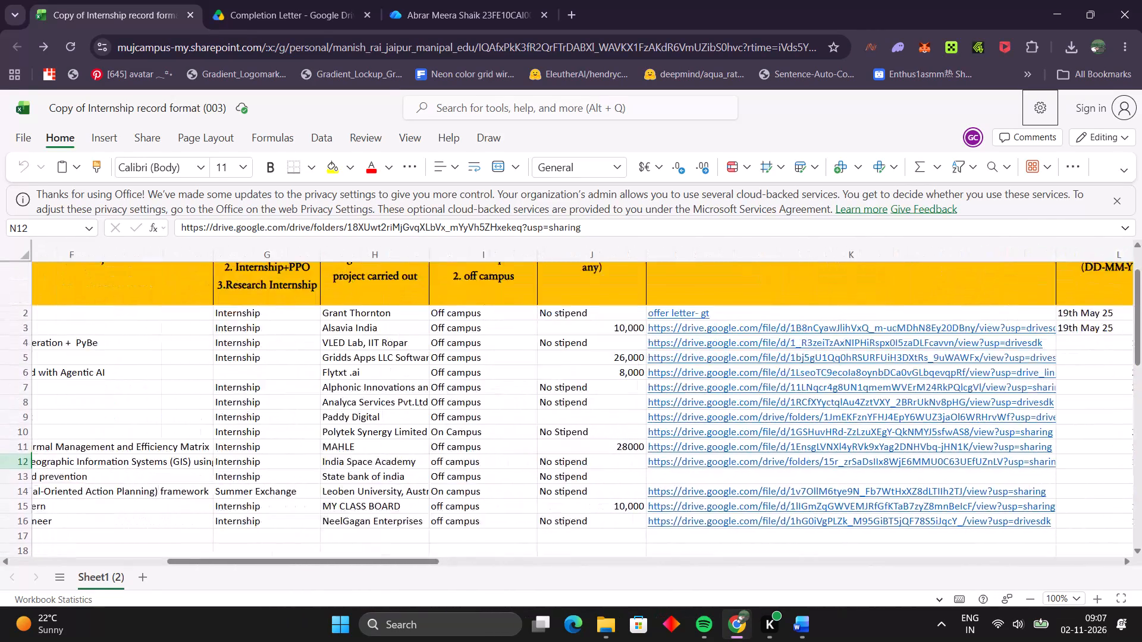
scroll(547, 425, down, 1)
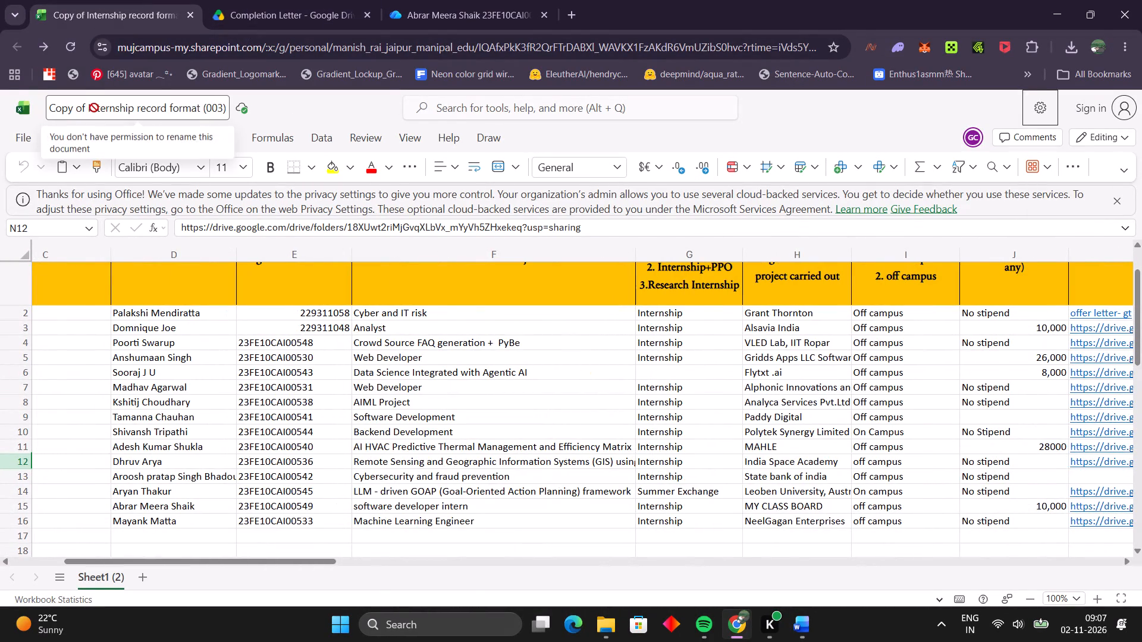
scroll(96, 109, right, 2)
scroll(20, 108, right, 3)
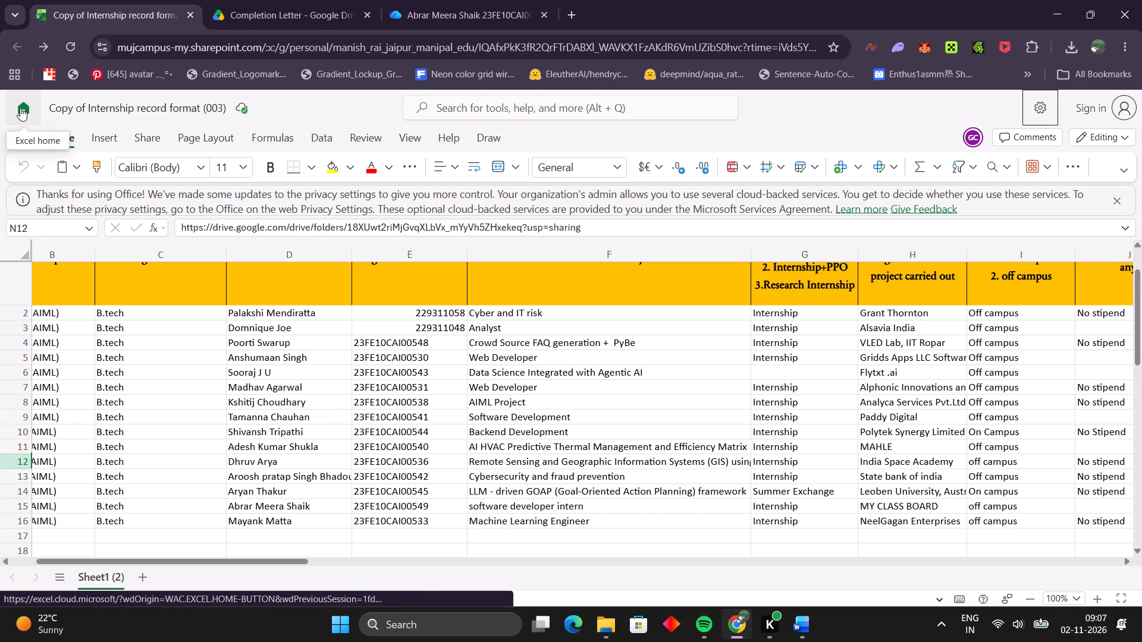
scroll(20, 108, right, 1)
Leave the internship record workbook for the Excel home page.
click(20, 108)
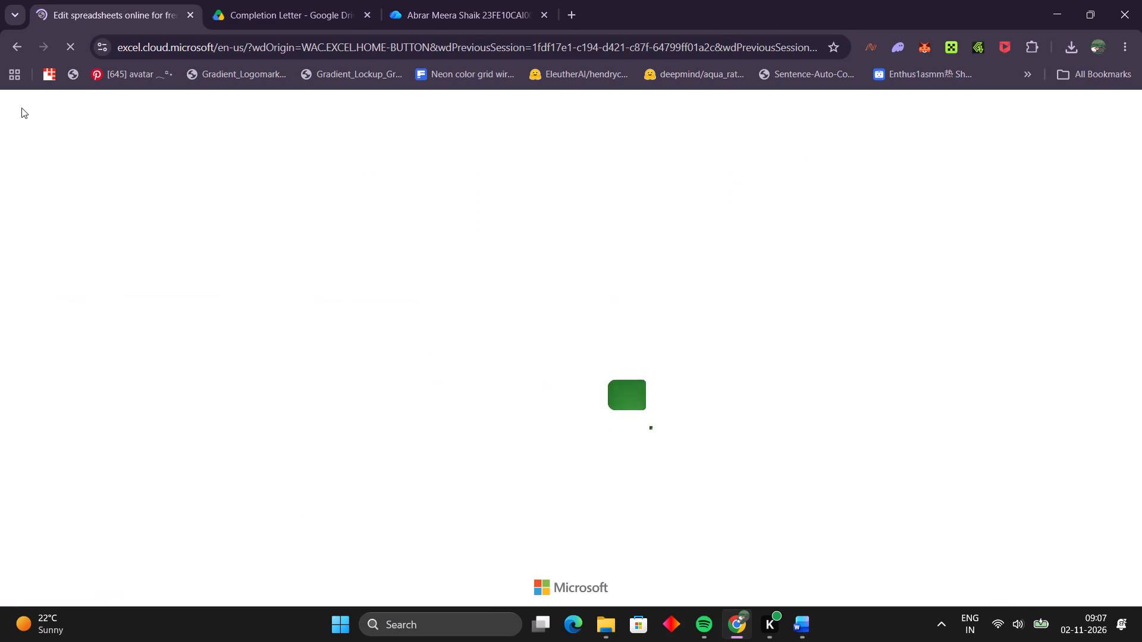